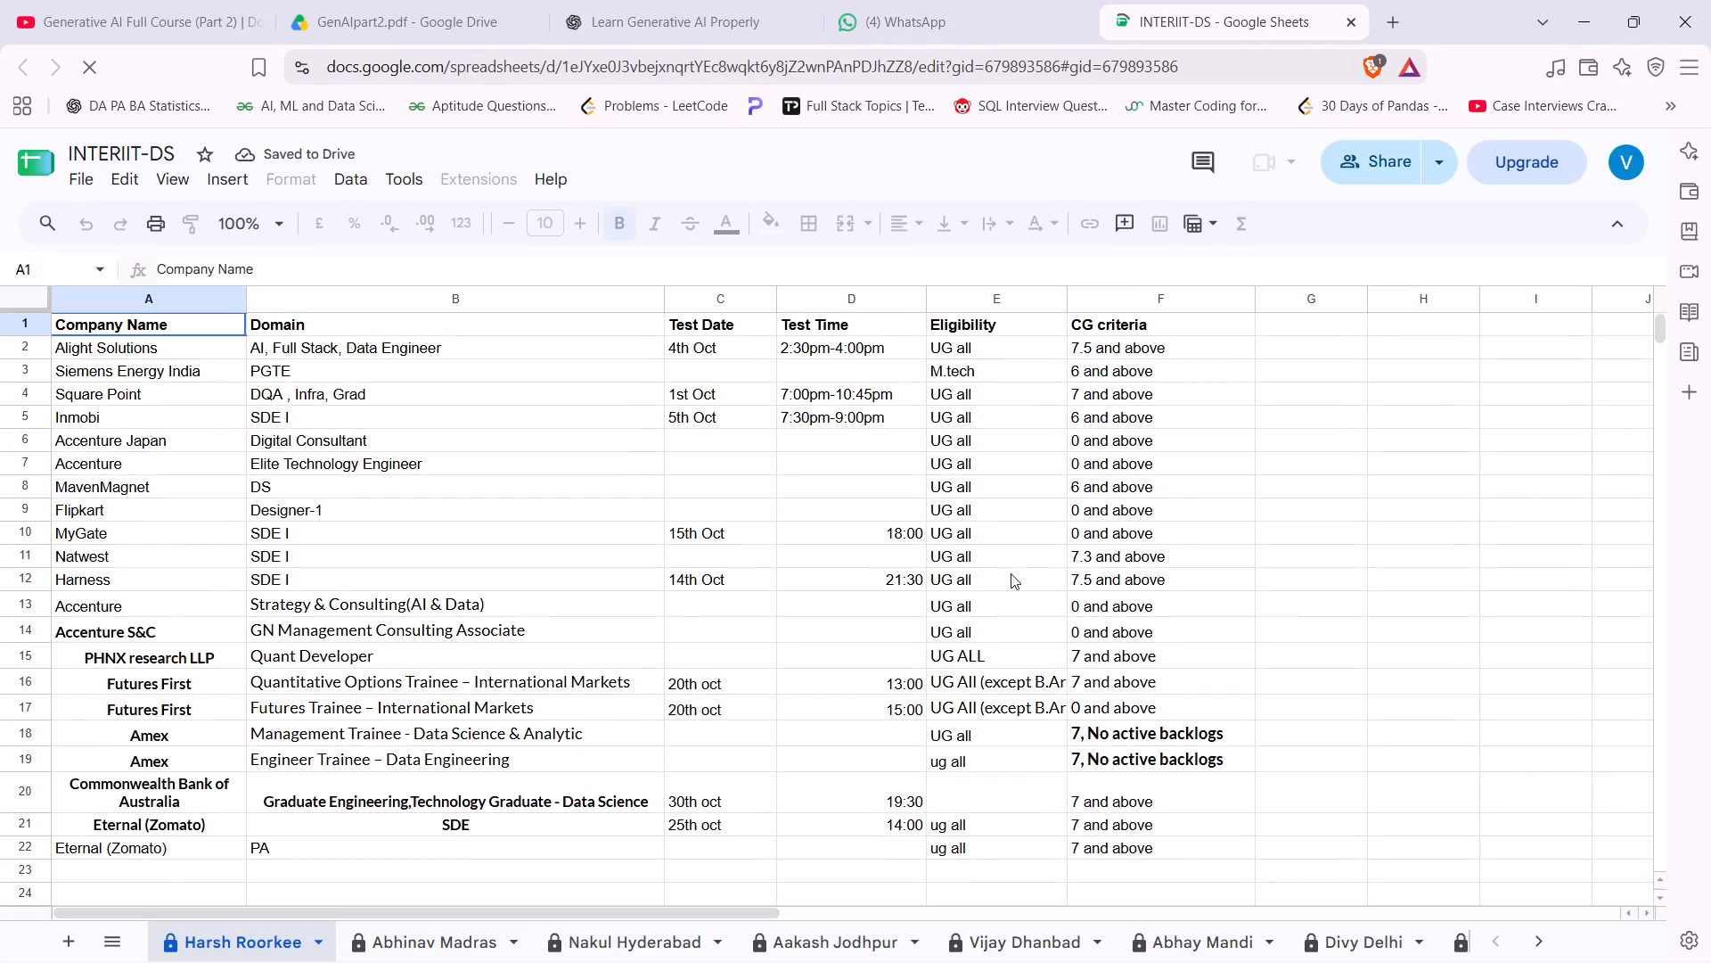
# Review the company listings on the Roorkee, Madras, Hyderabad and Jodhpur sheets of the INTERIIT-DS spreadsheet.
pyautogui.scroll(-1, 958, 613)
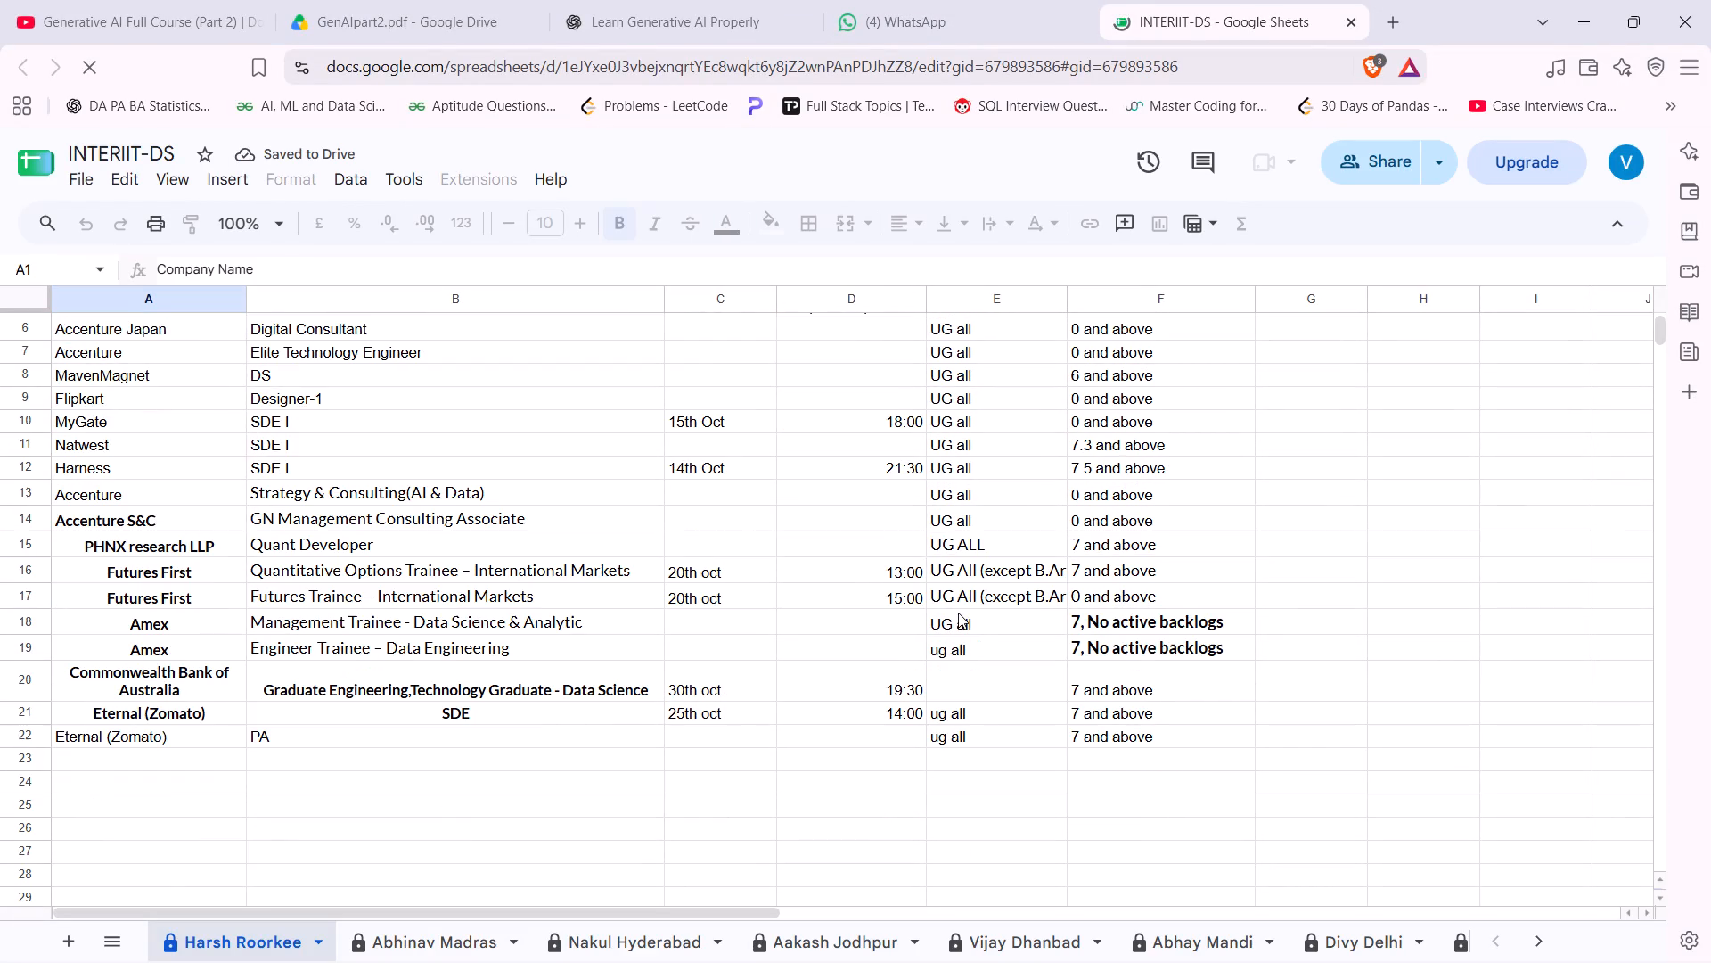
pyautogui.scroll(1, 962, 610)
pyautogui.scroll(-1, 962, 610)
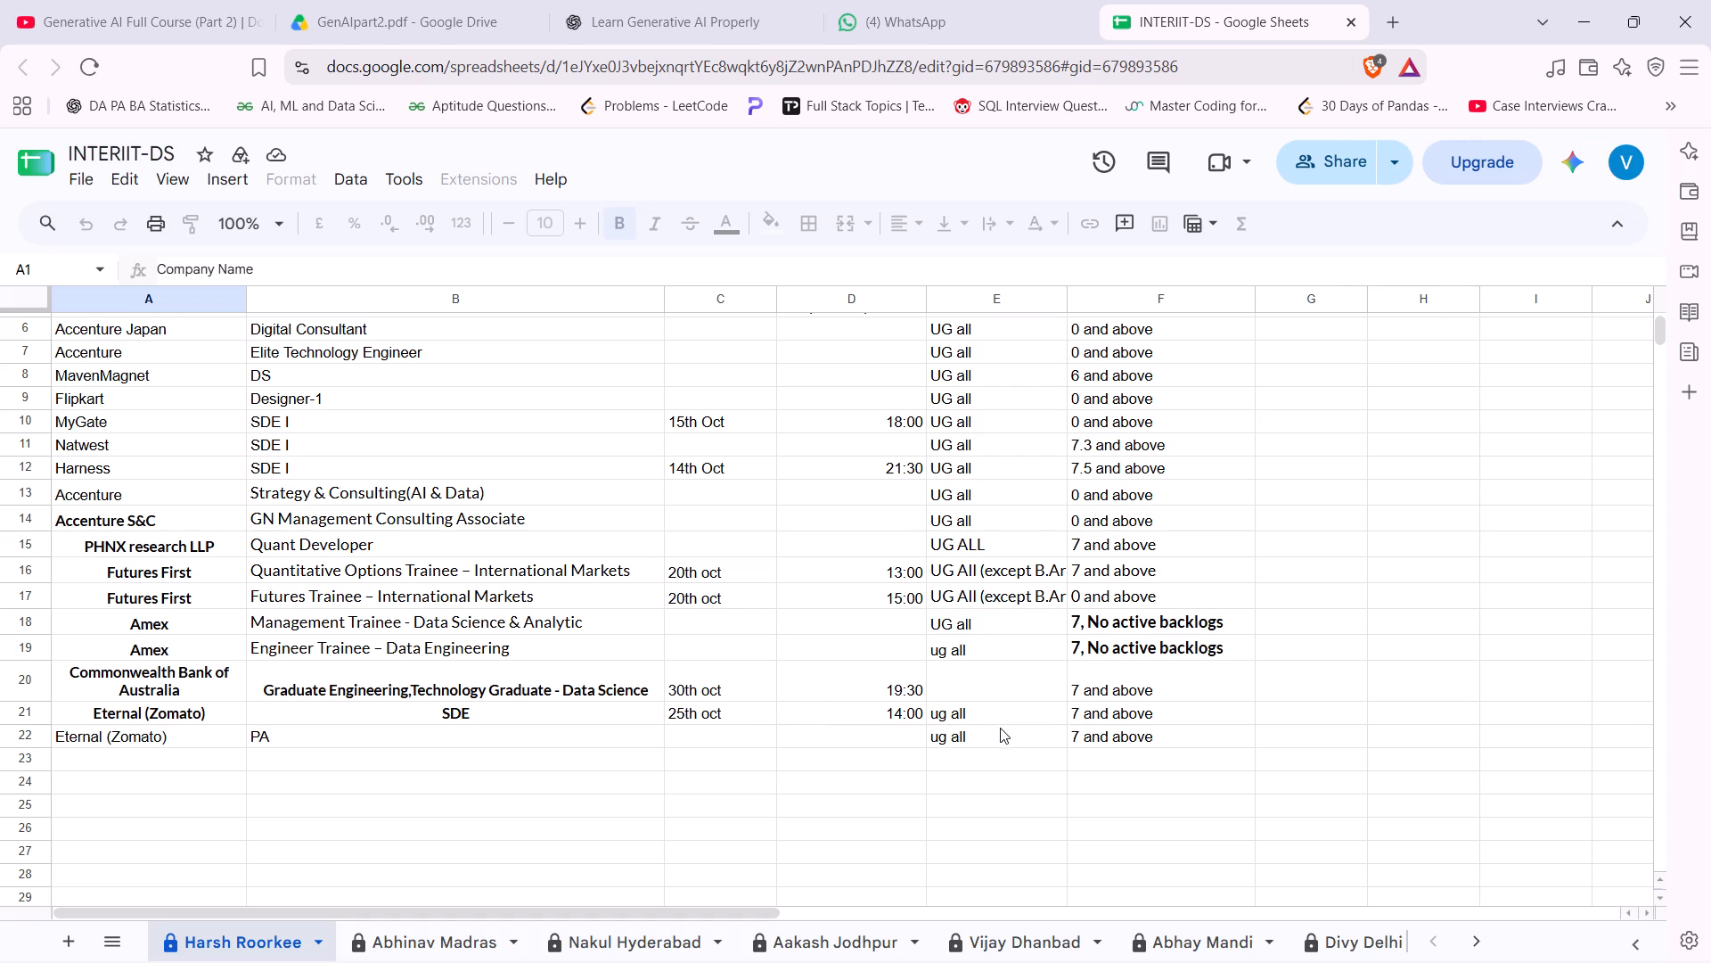
pyautogui.scroll(-2, 1000, 727)
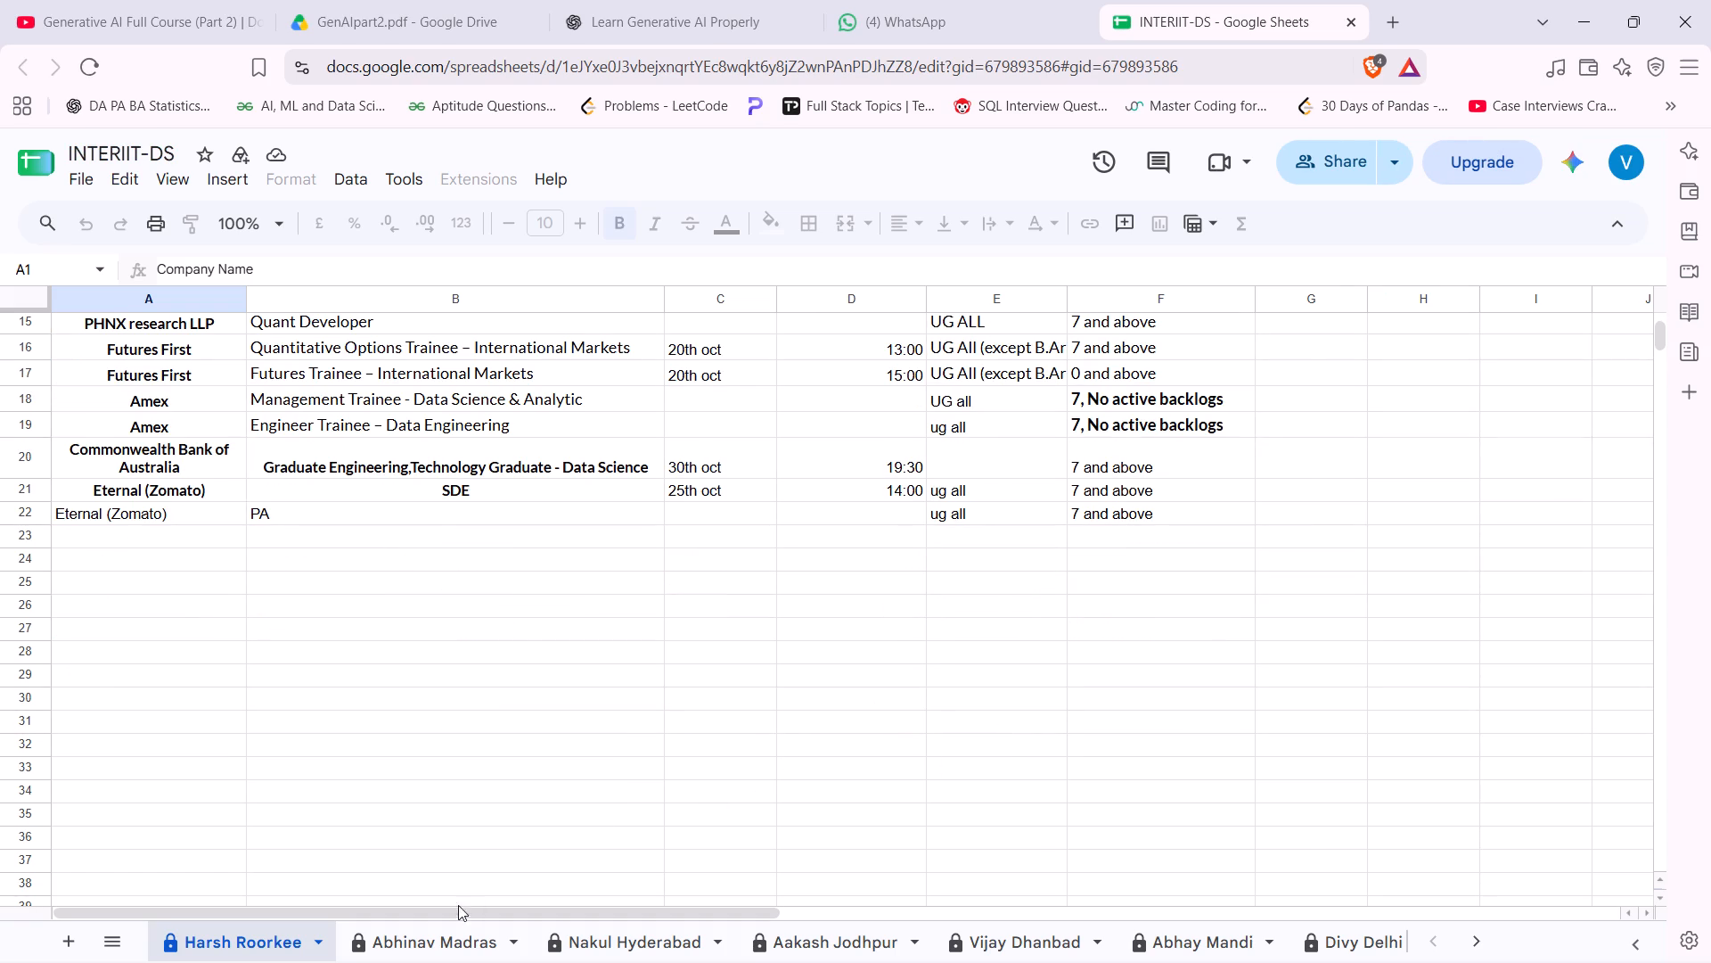
pyautogui.click(446, 929)
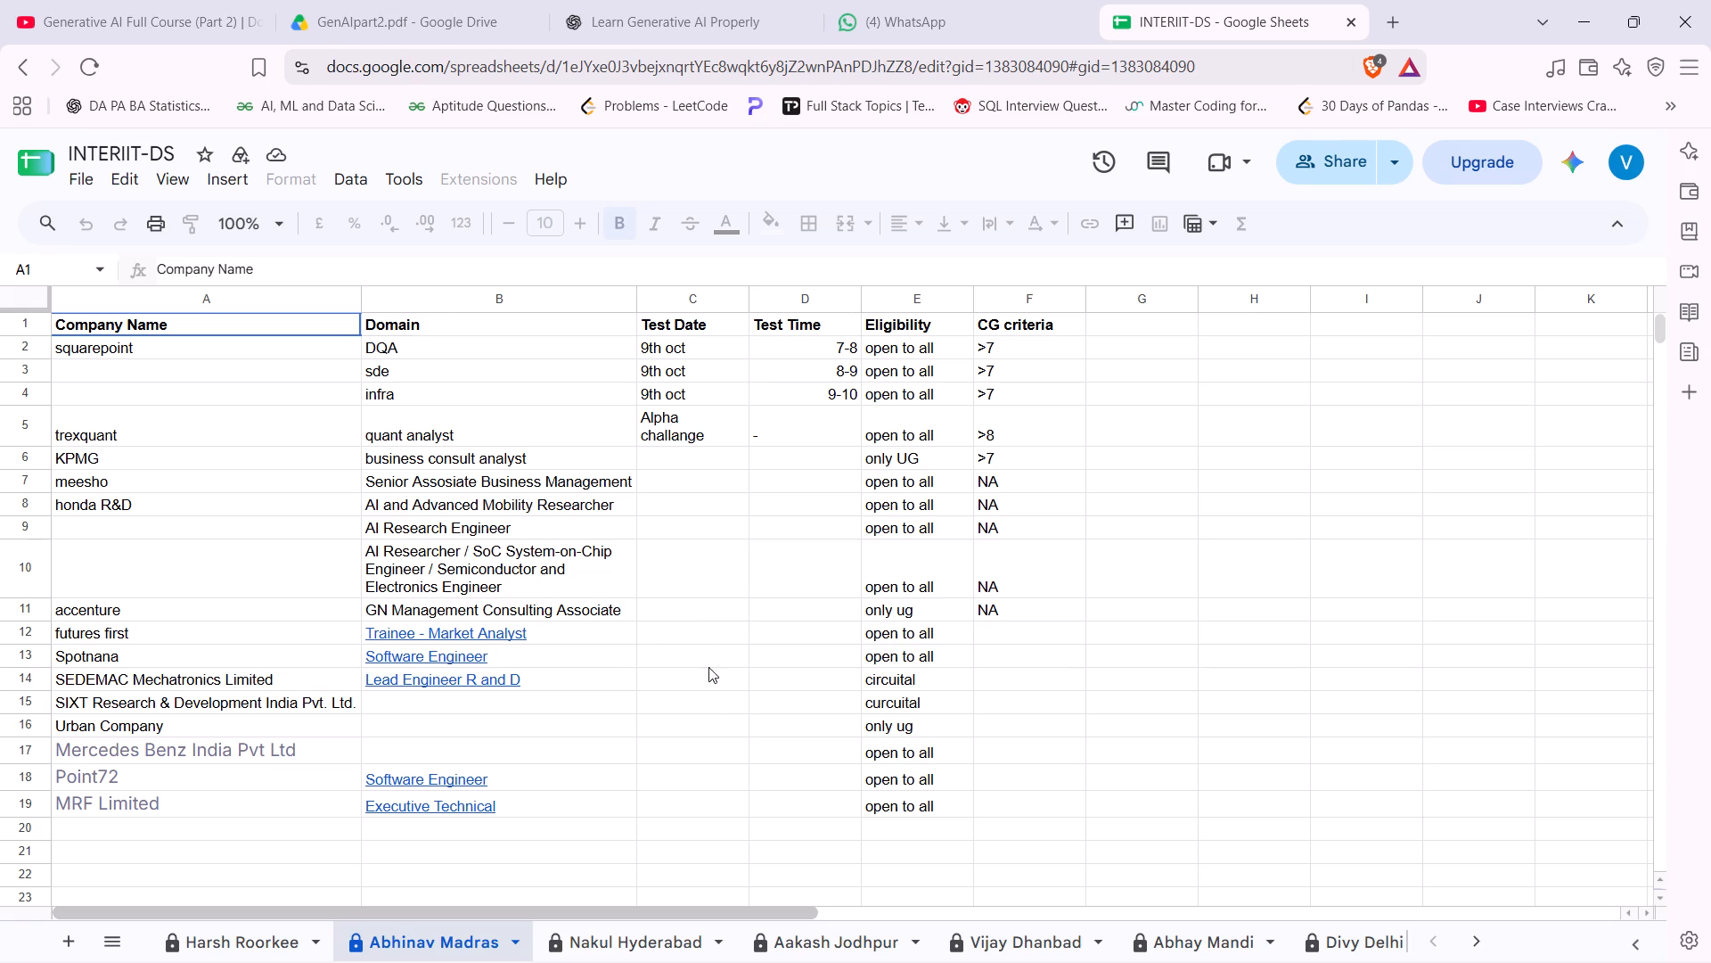
pyautogui.click(629, 942)
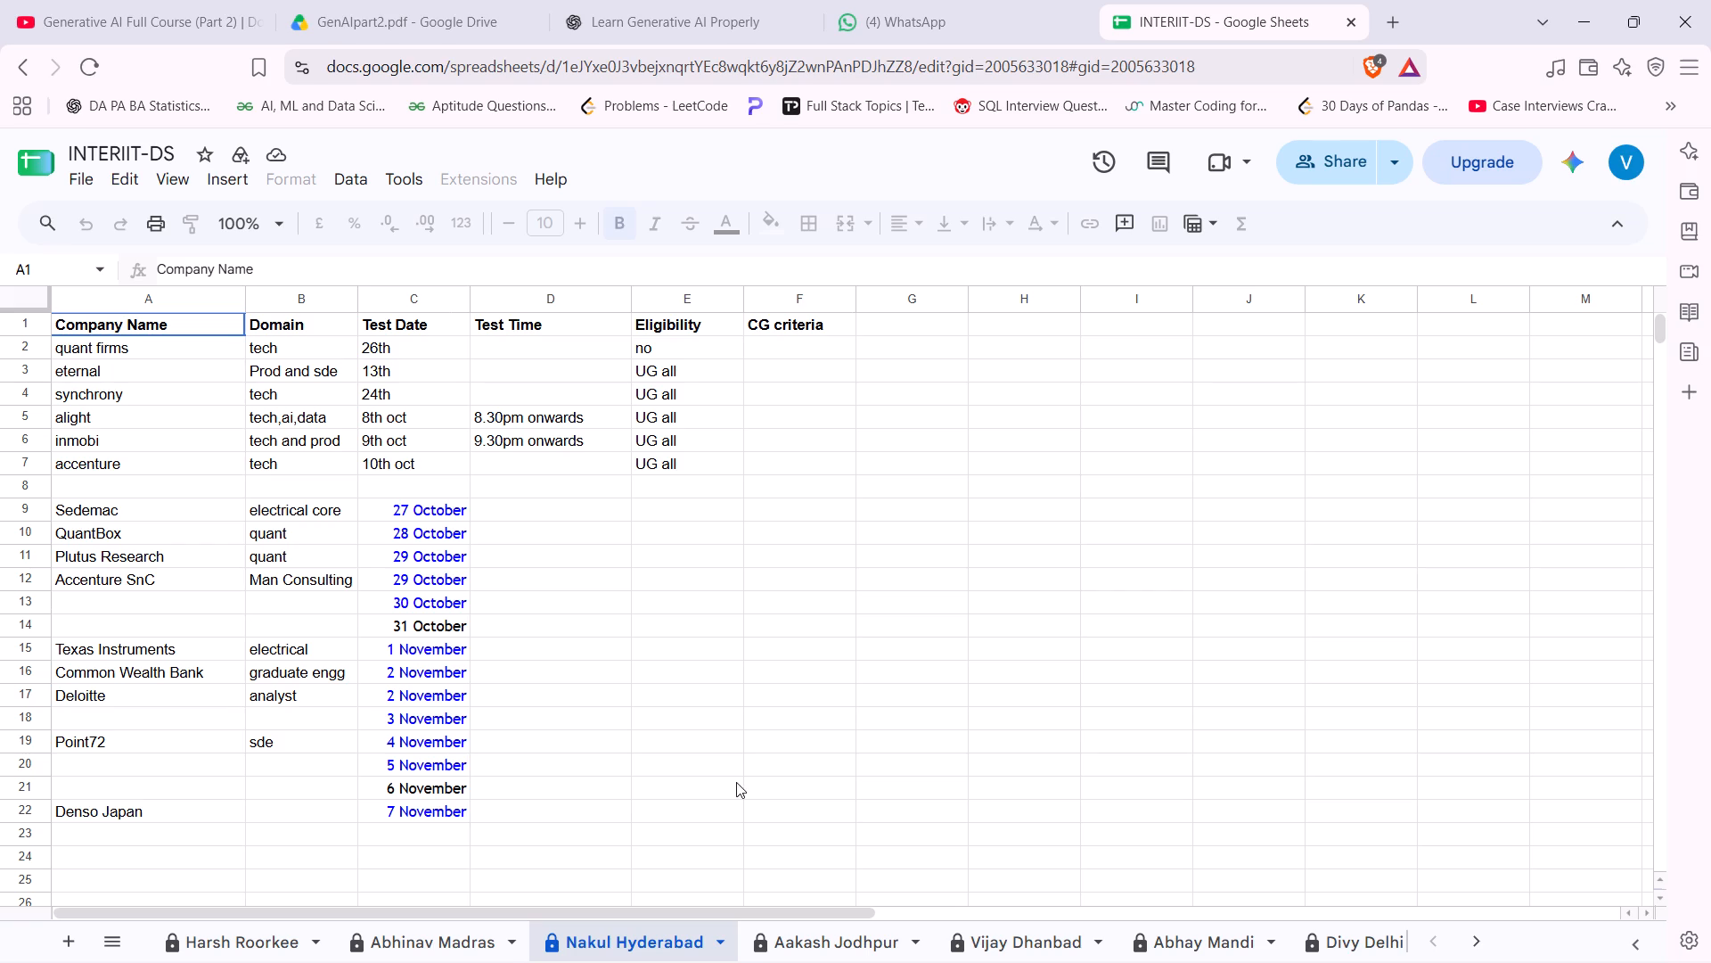
pyautogui.click(805, 936)
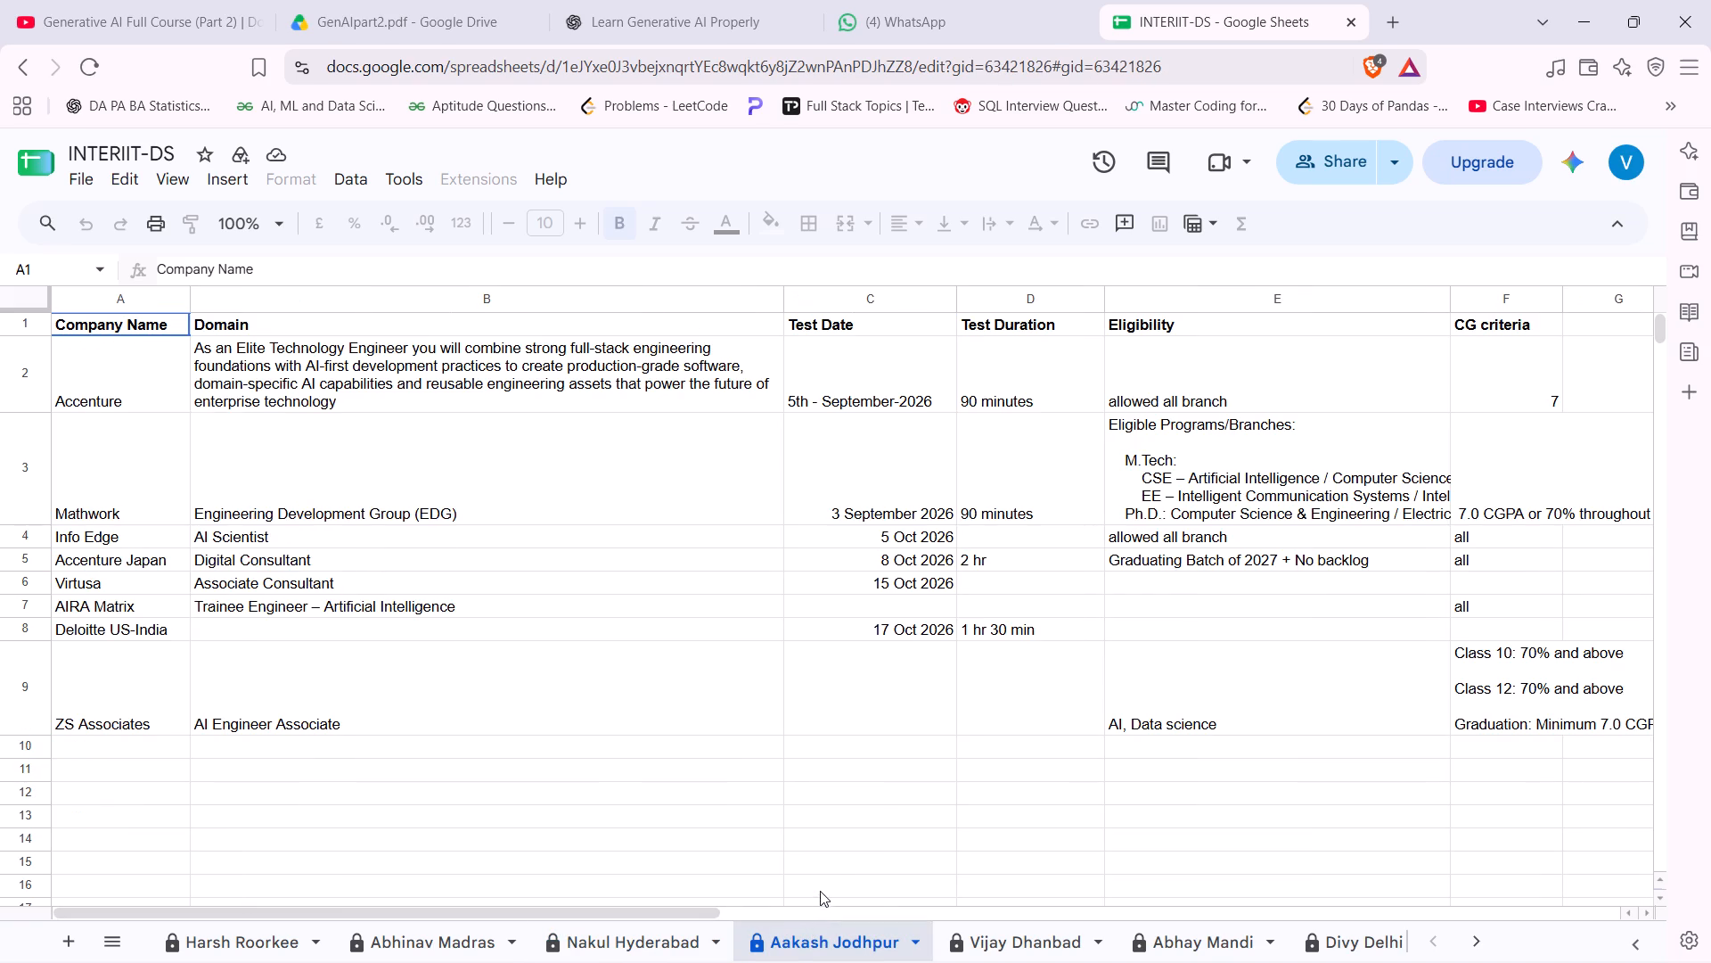
pyautogui.scroll(-1, 826, 882)
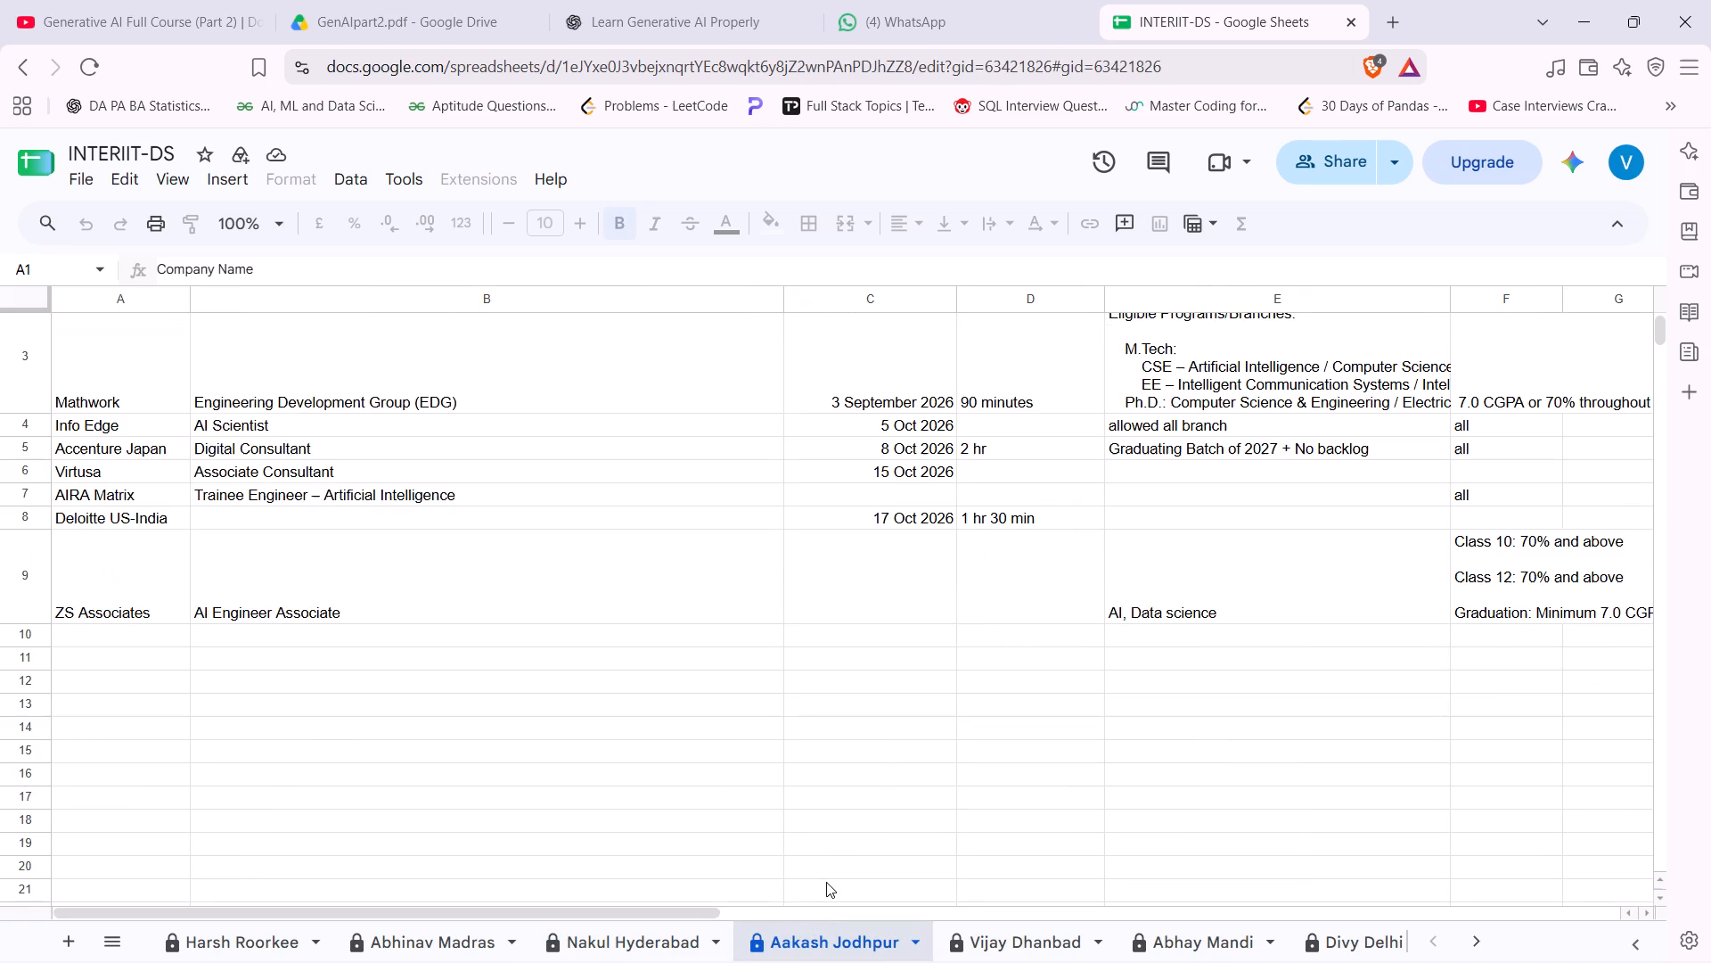
pyautogui.scroll(1, 836, 872)
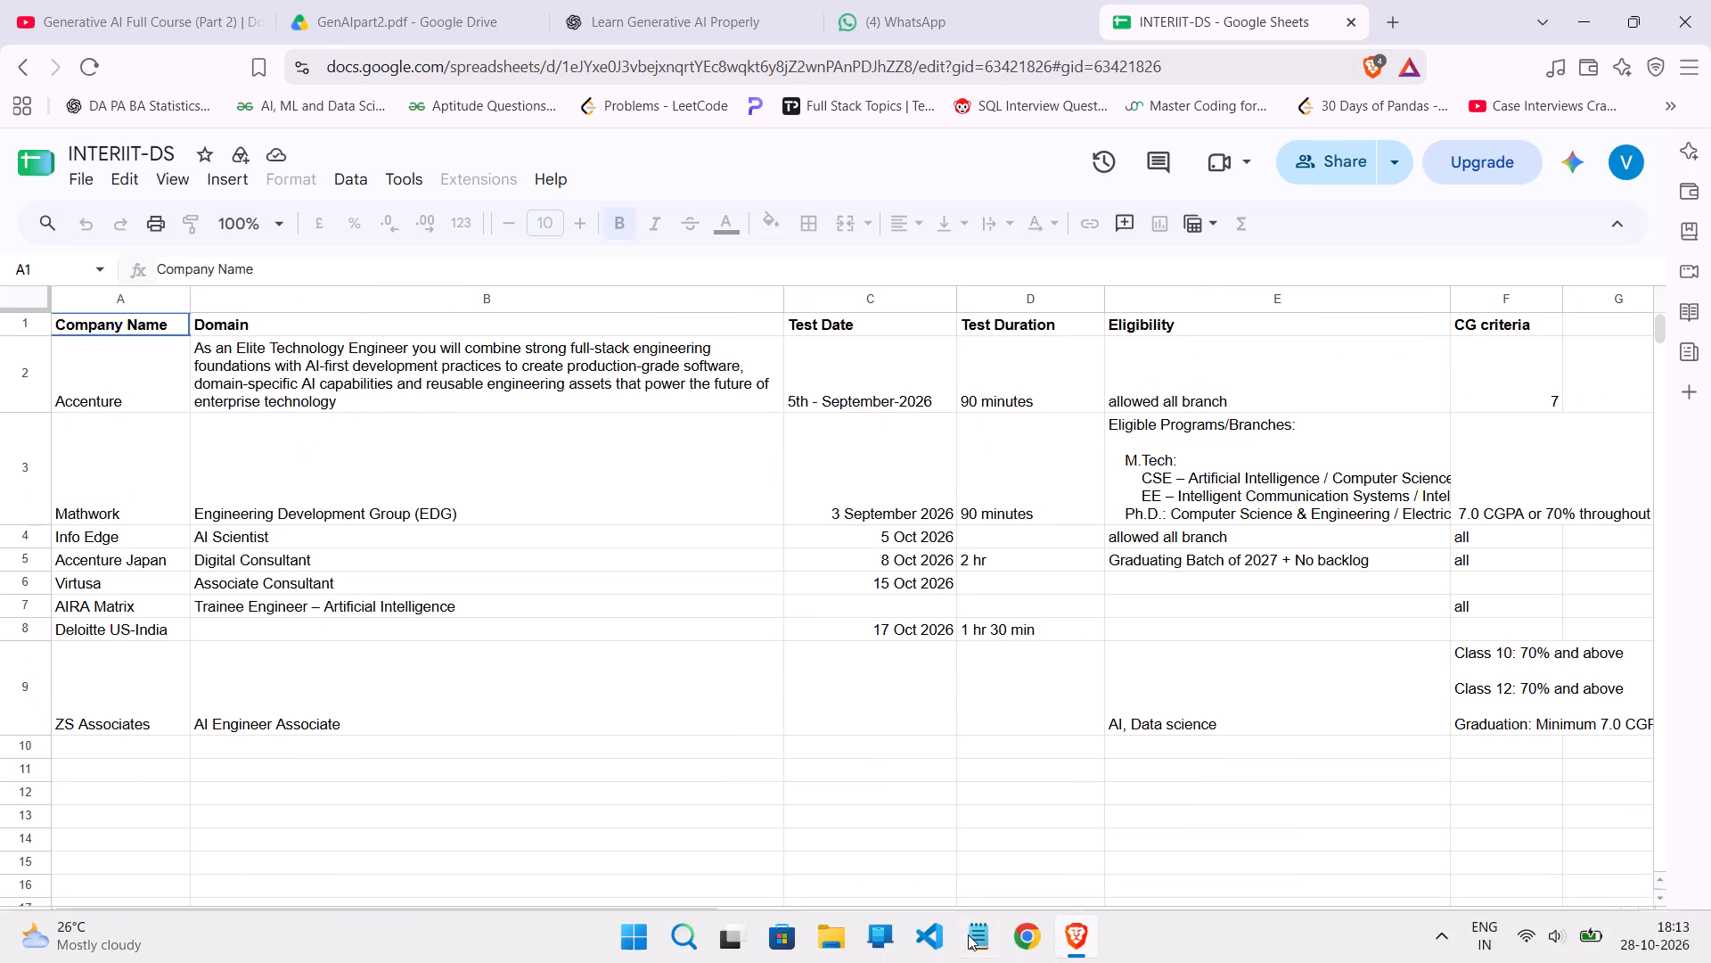
# Open the Dhanbad sheet and review its company entries through the last filled row.
pyautogui.click(1003, 942)
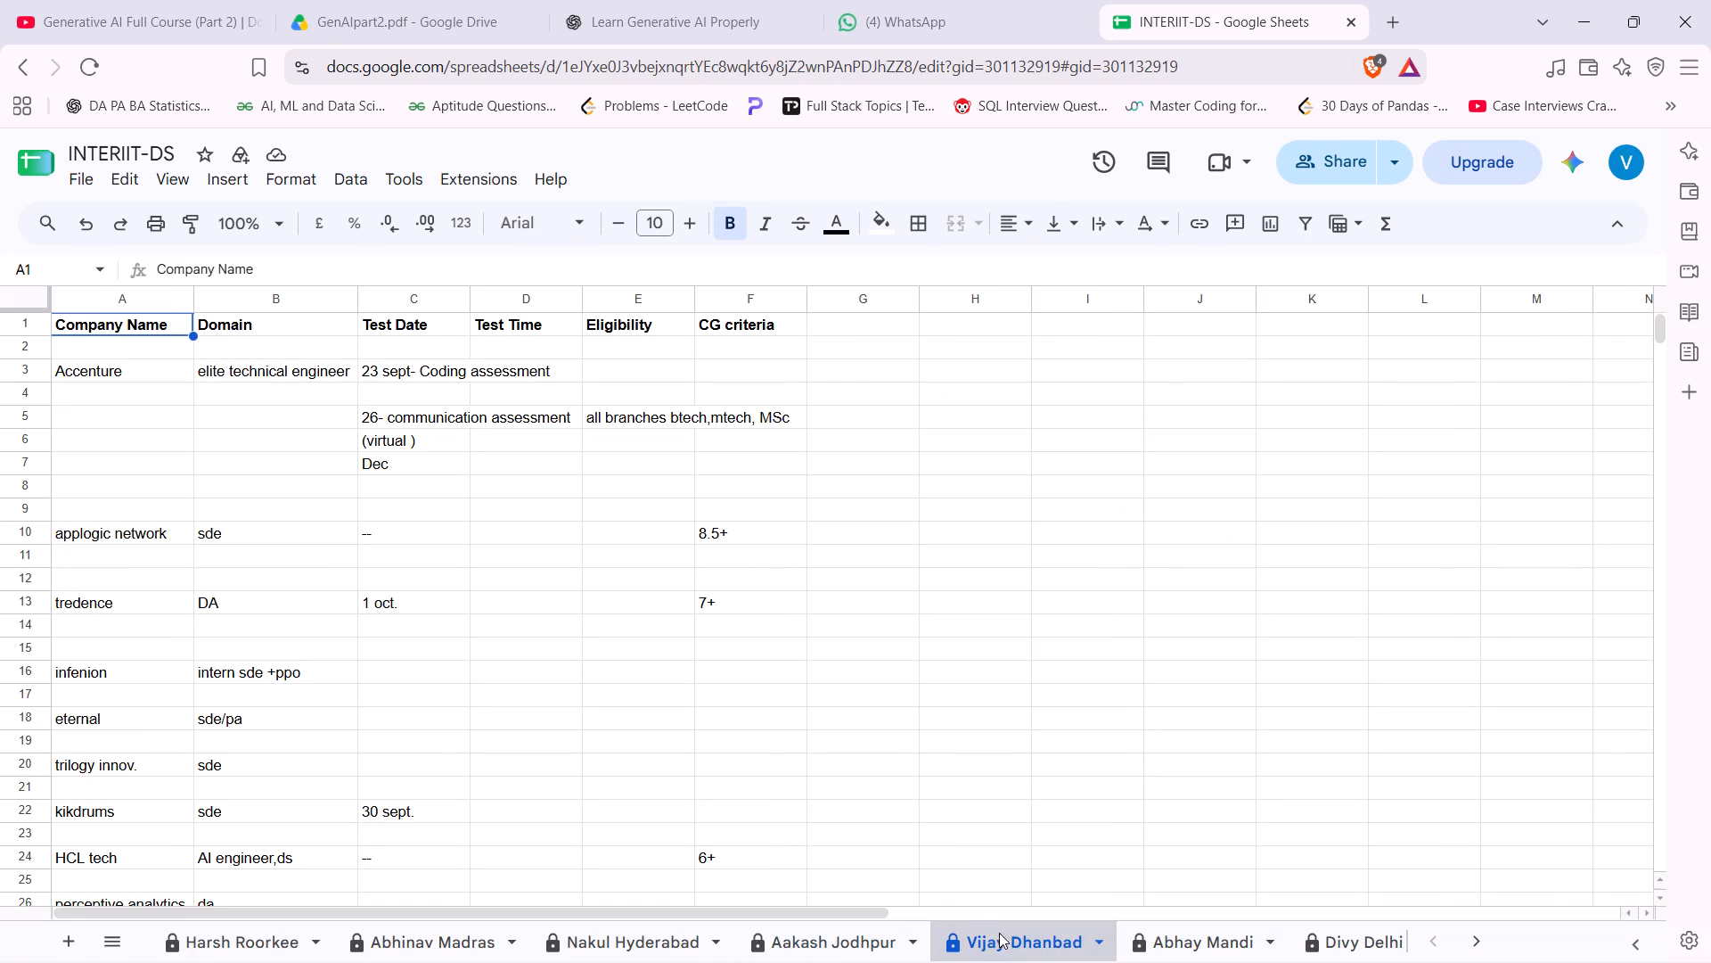
pyautogui.scroll(-1, 759, 783)
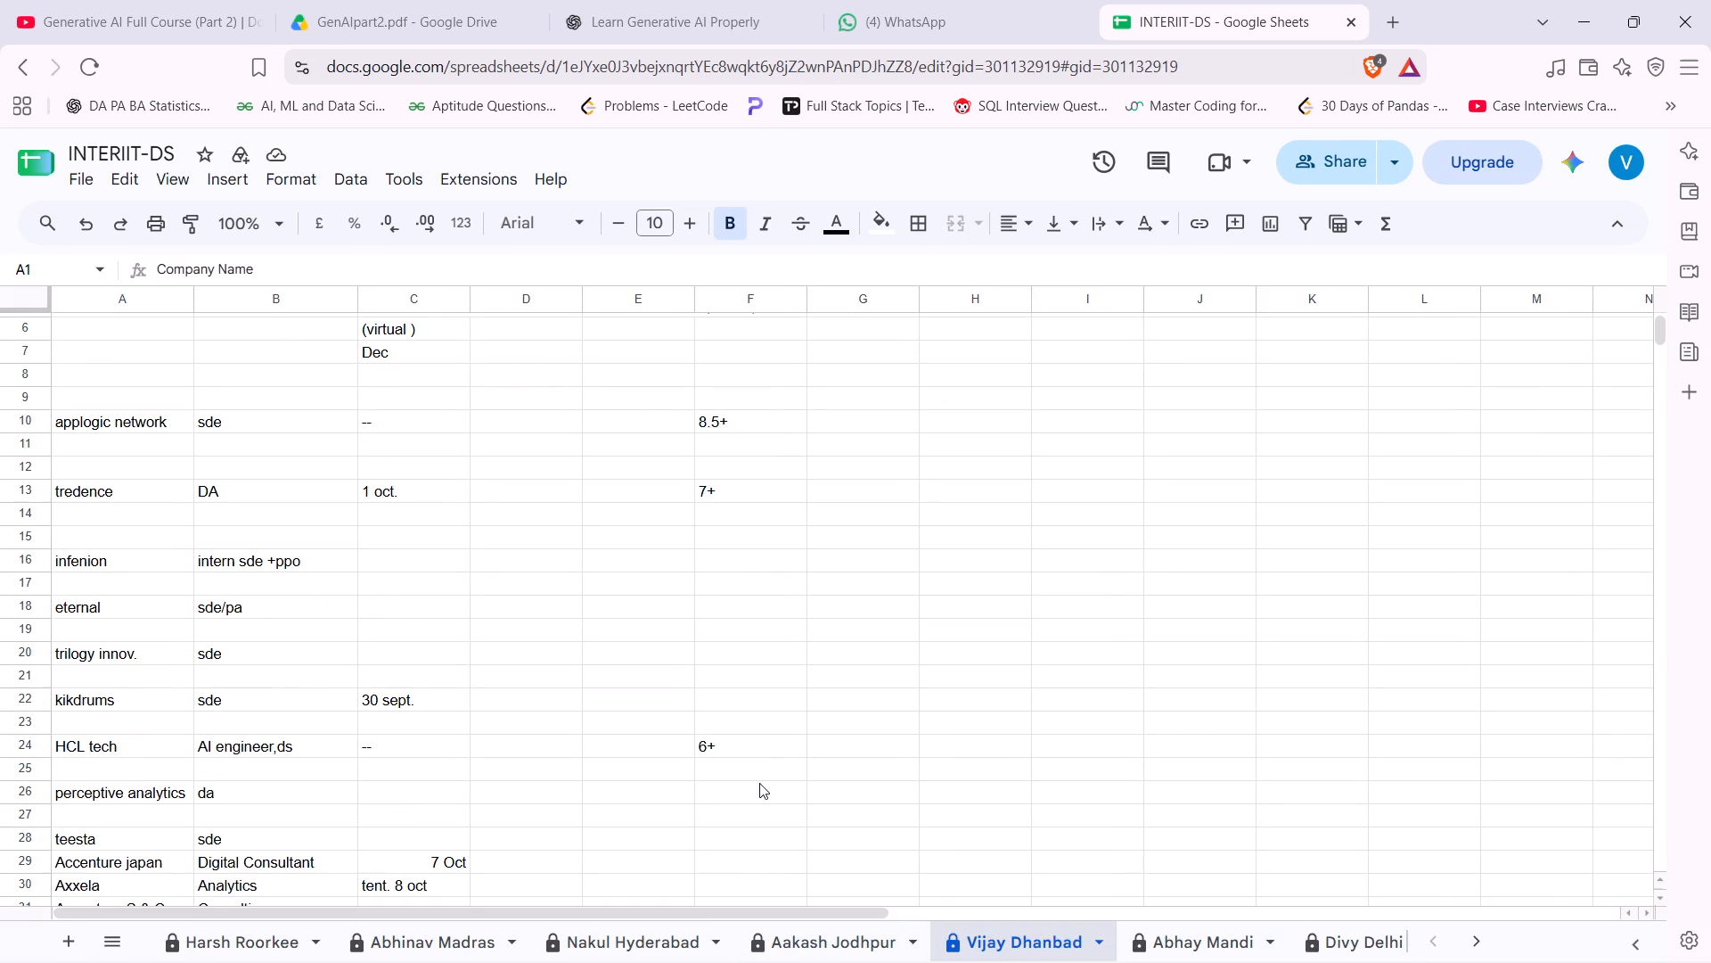
pyautogui.scroll(-1, 759, 783)
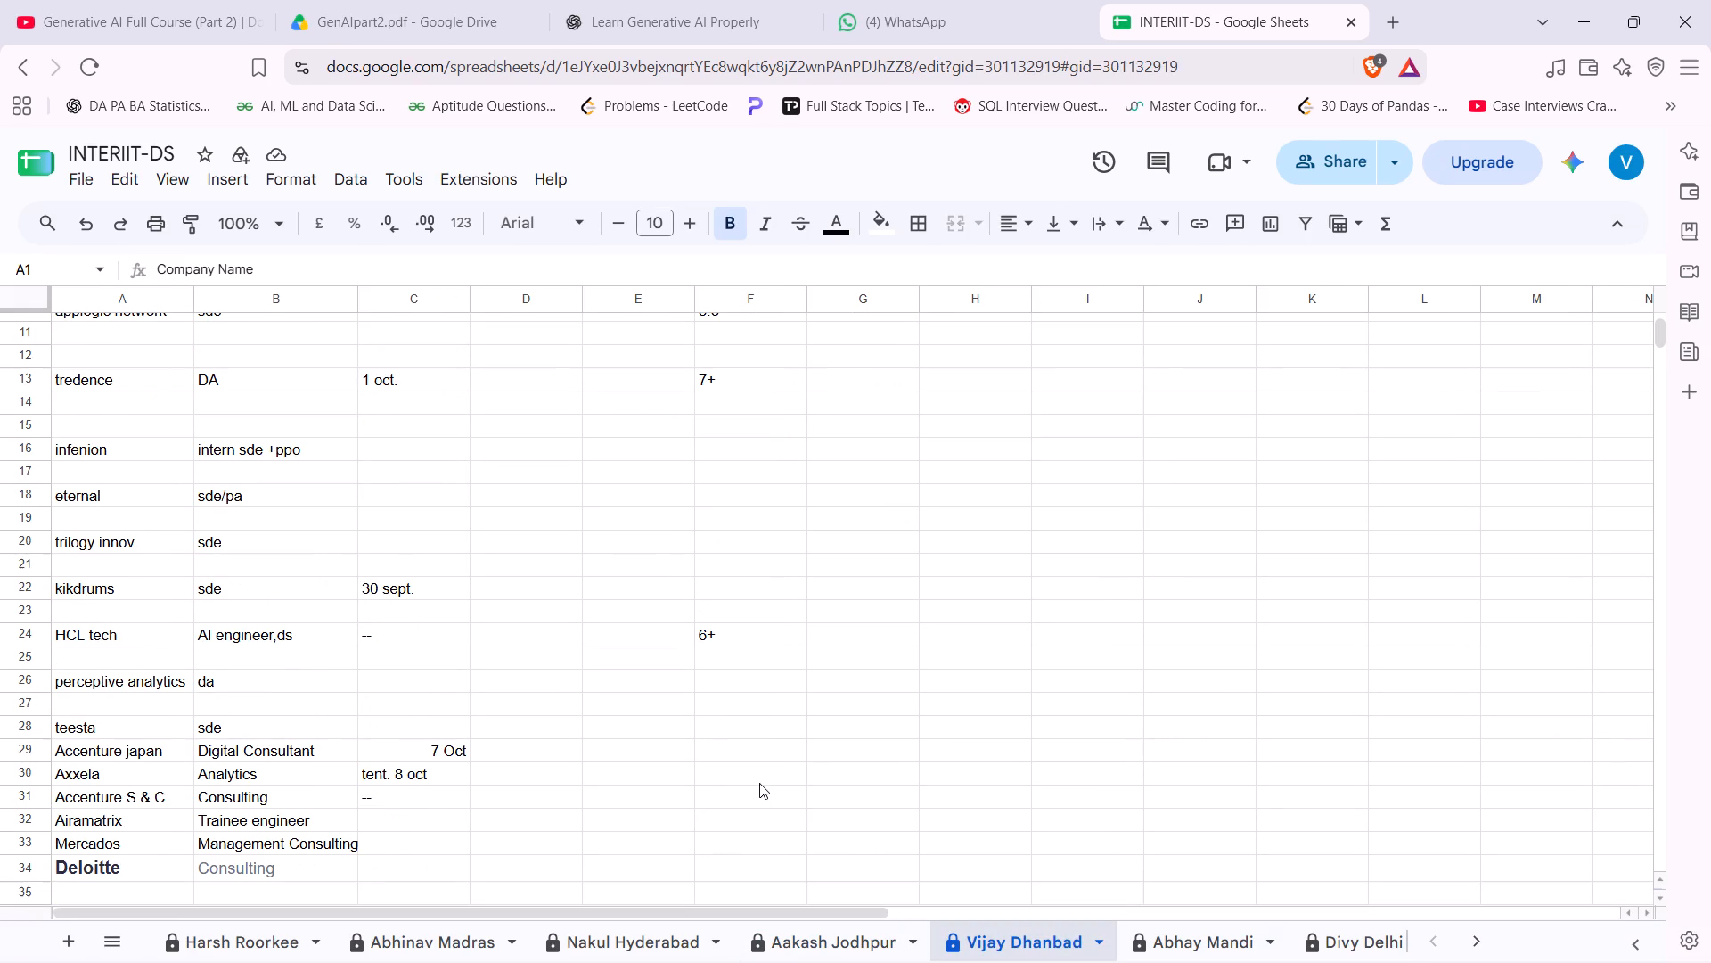
pyautogui.scroll(-1, 759, 783)
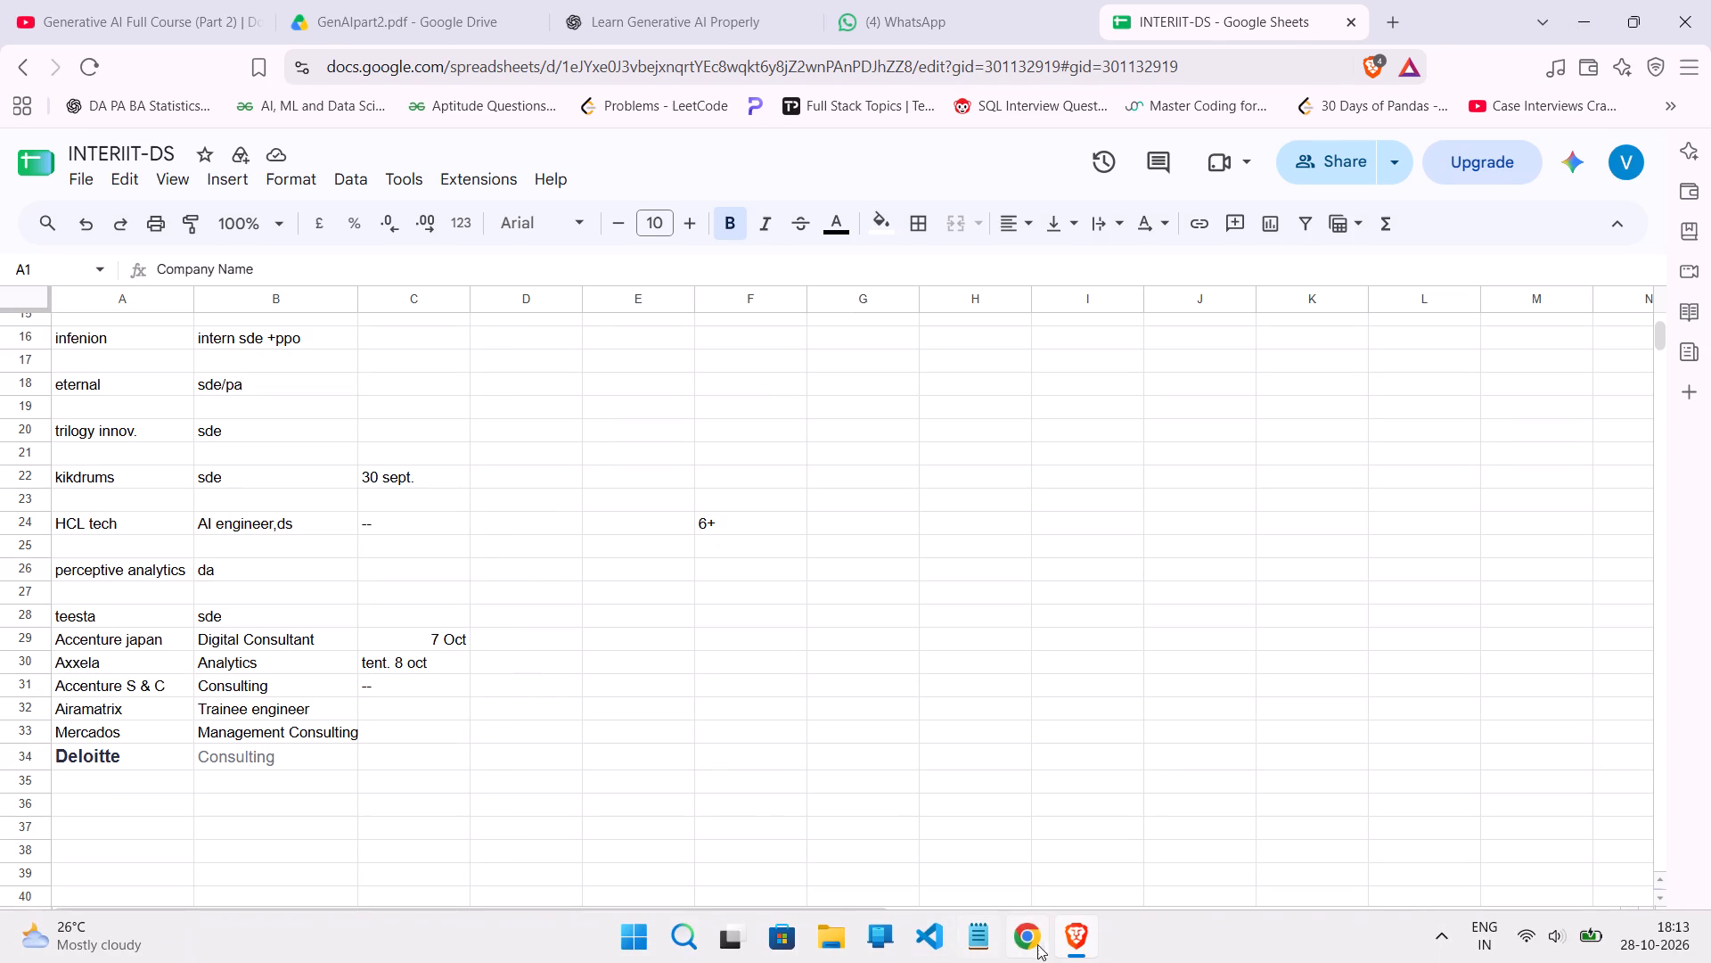
# Switch to Chrome, open the Superset student profile page, and tile that window beside the spreadsheet in the right half.
pyautogui.click(1048, 943)
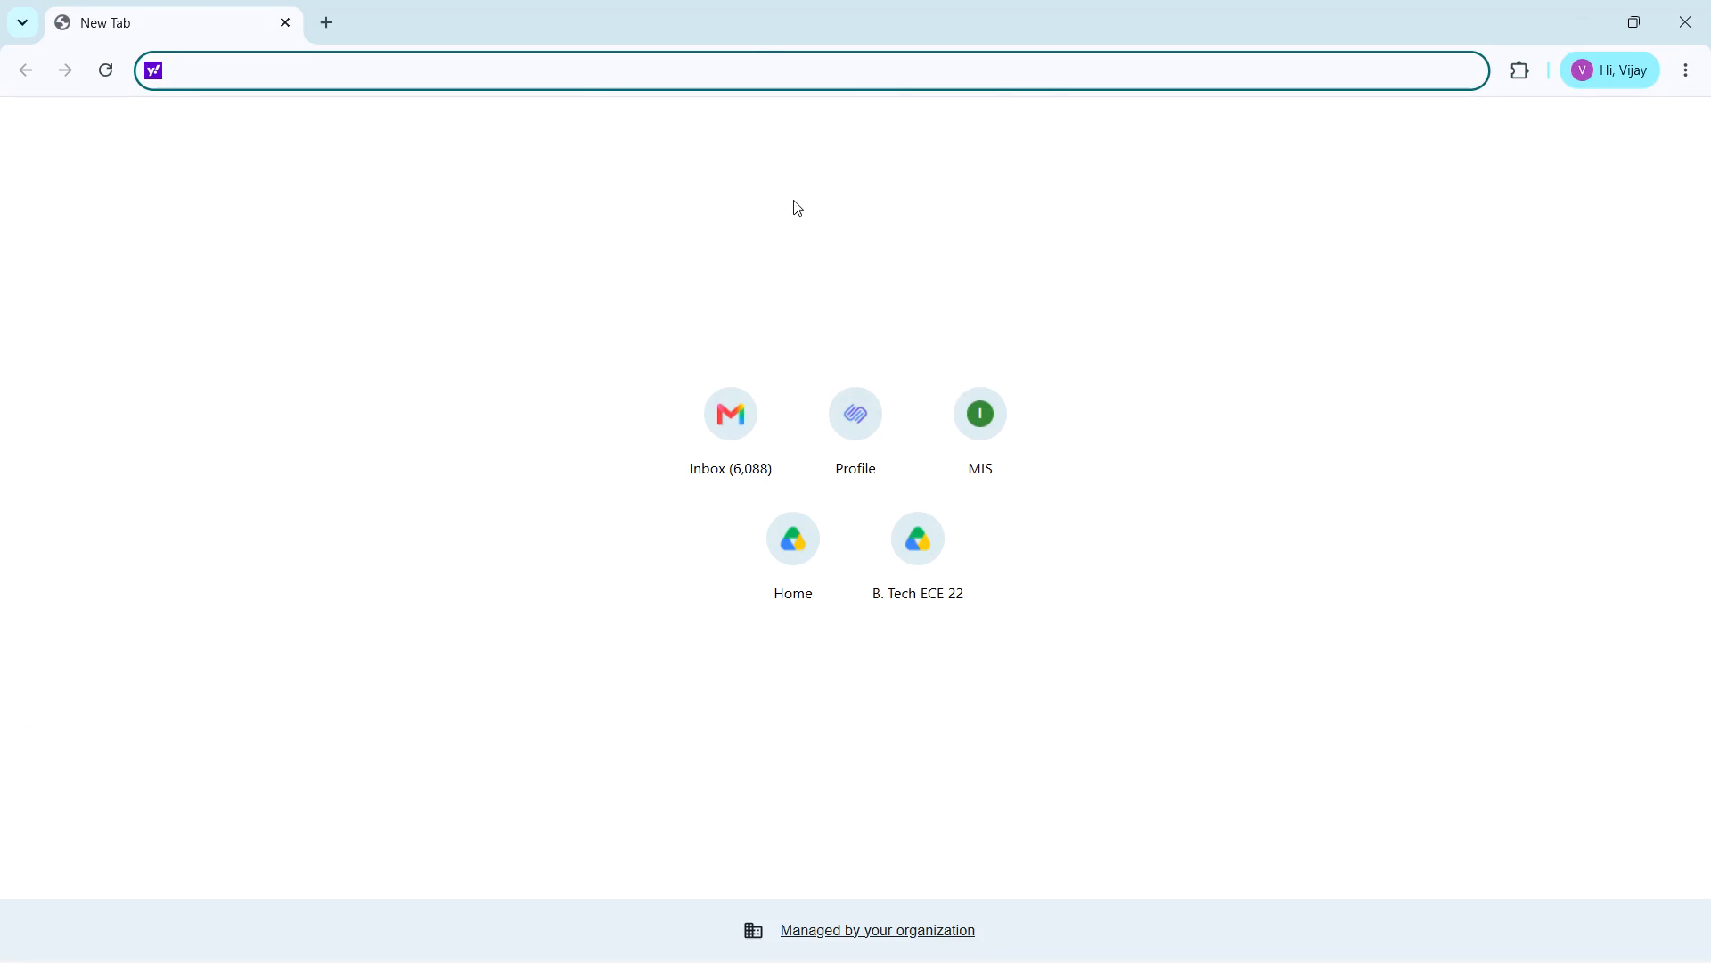
pyautogui.click(861, 446)
pyautogui.moveTo(609, 9); pyautogui.dragTo(708, 95)
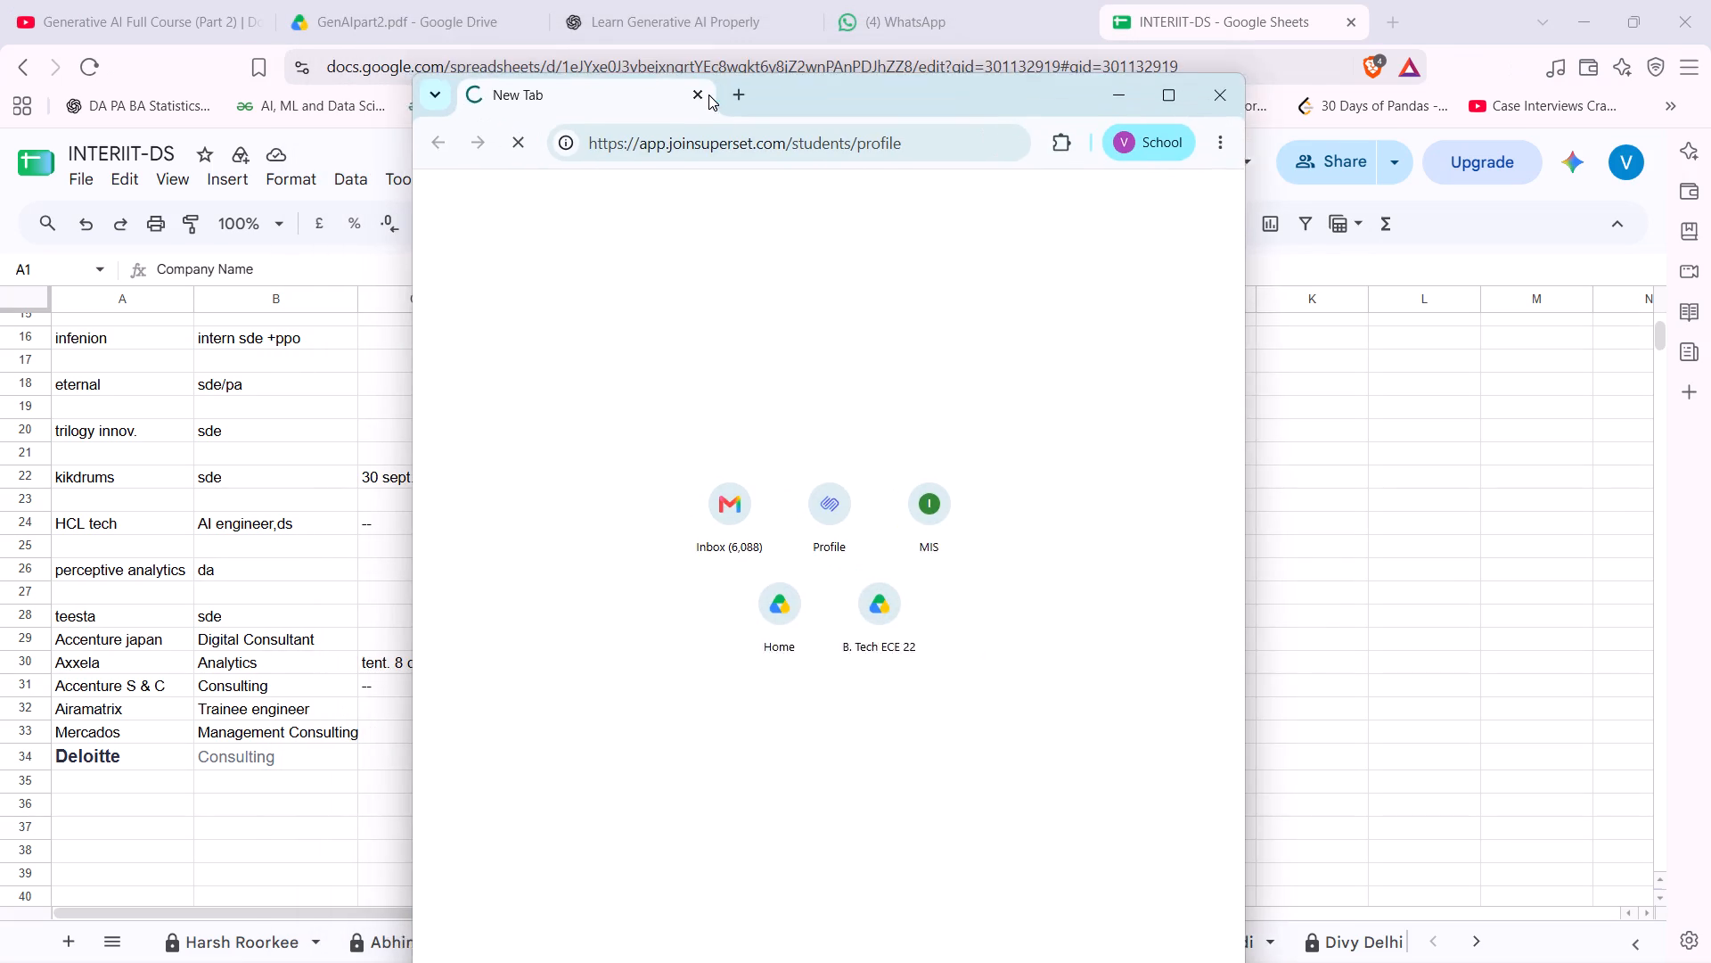
pyautogui.moveTo(708, 95); pyautogui.dragTo(747, 108)
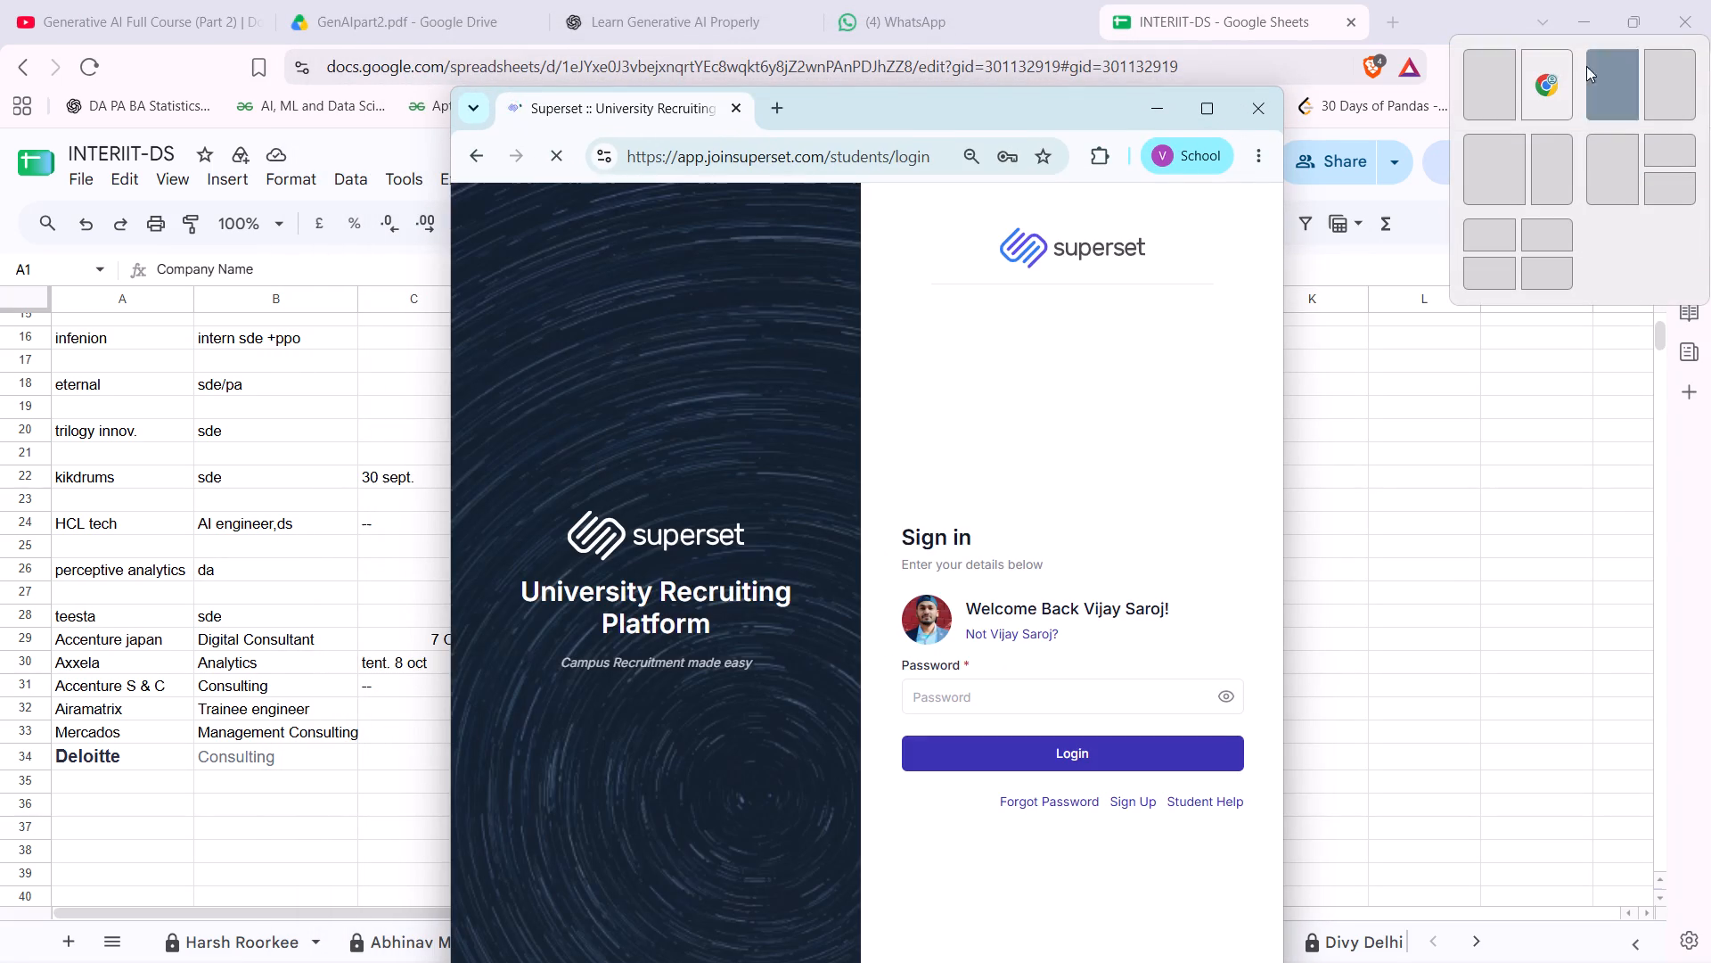
pyautogui.click(1554, 86)
# Sign in to Superset with the account password and open the job profiles list.
pyautogui.click(1365, 613)
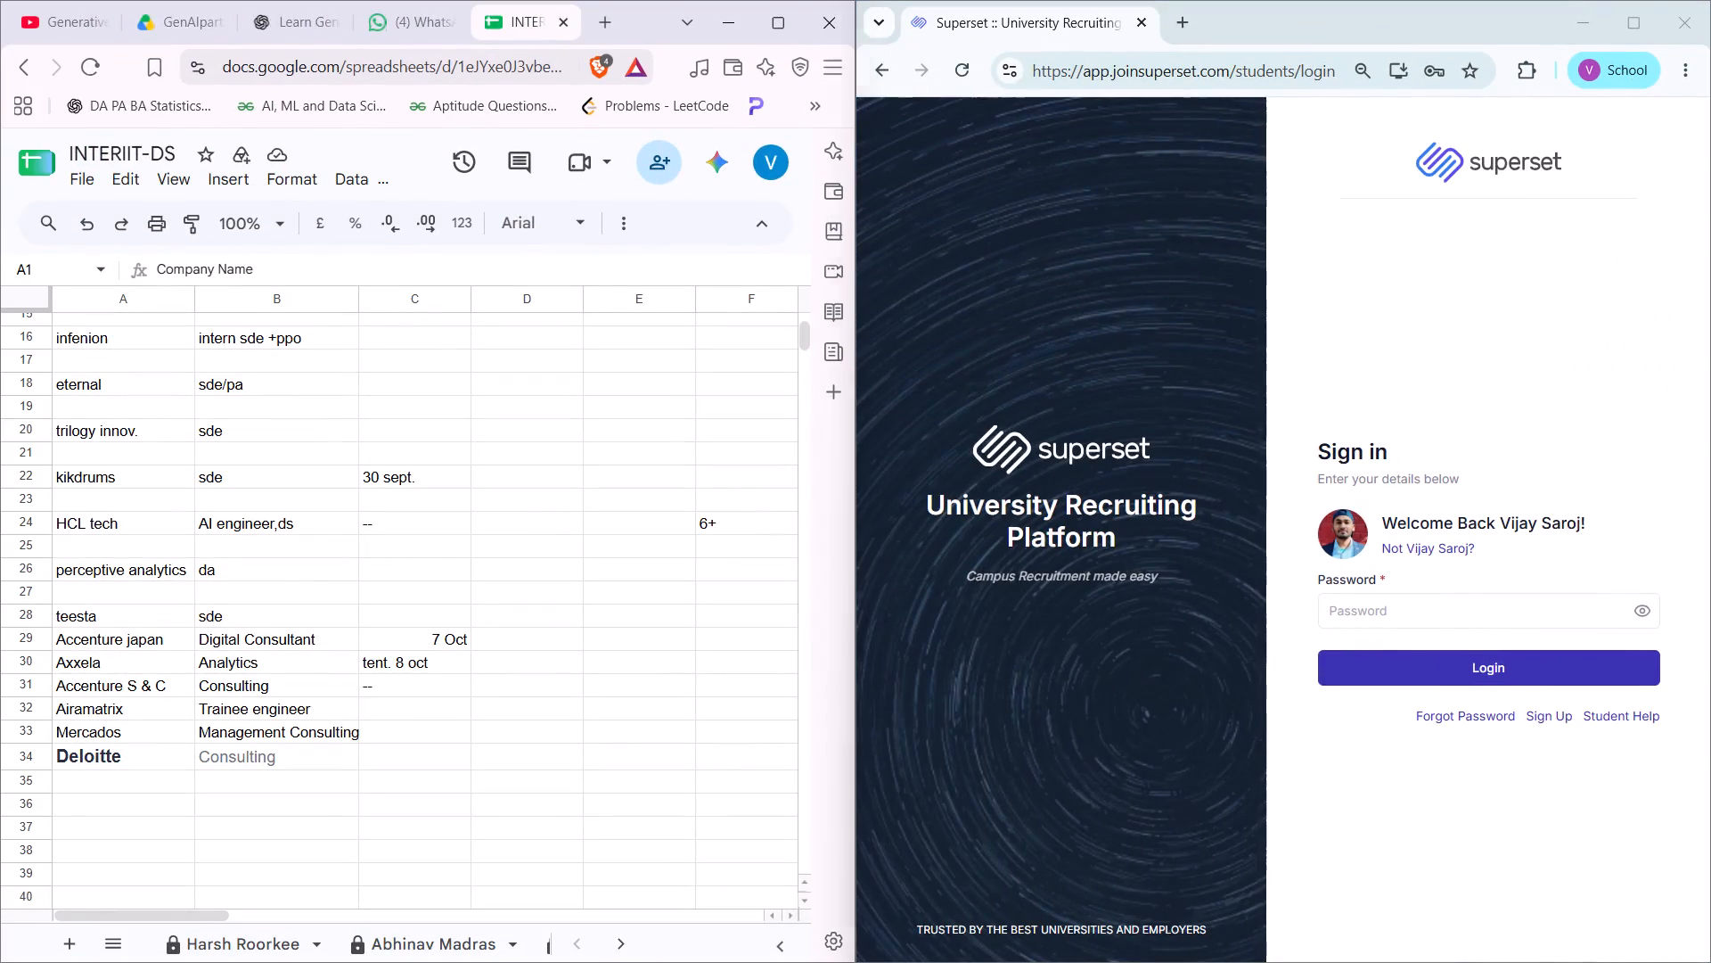
pyautogui.click(1528, 670)
pyautogui.click(1485, 669)
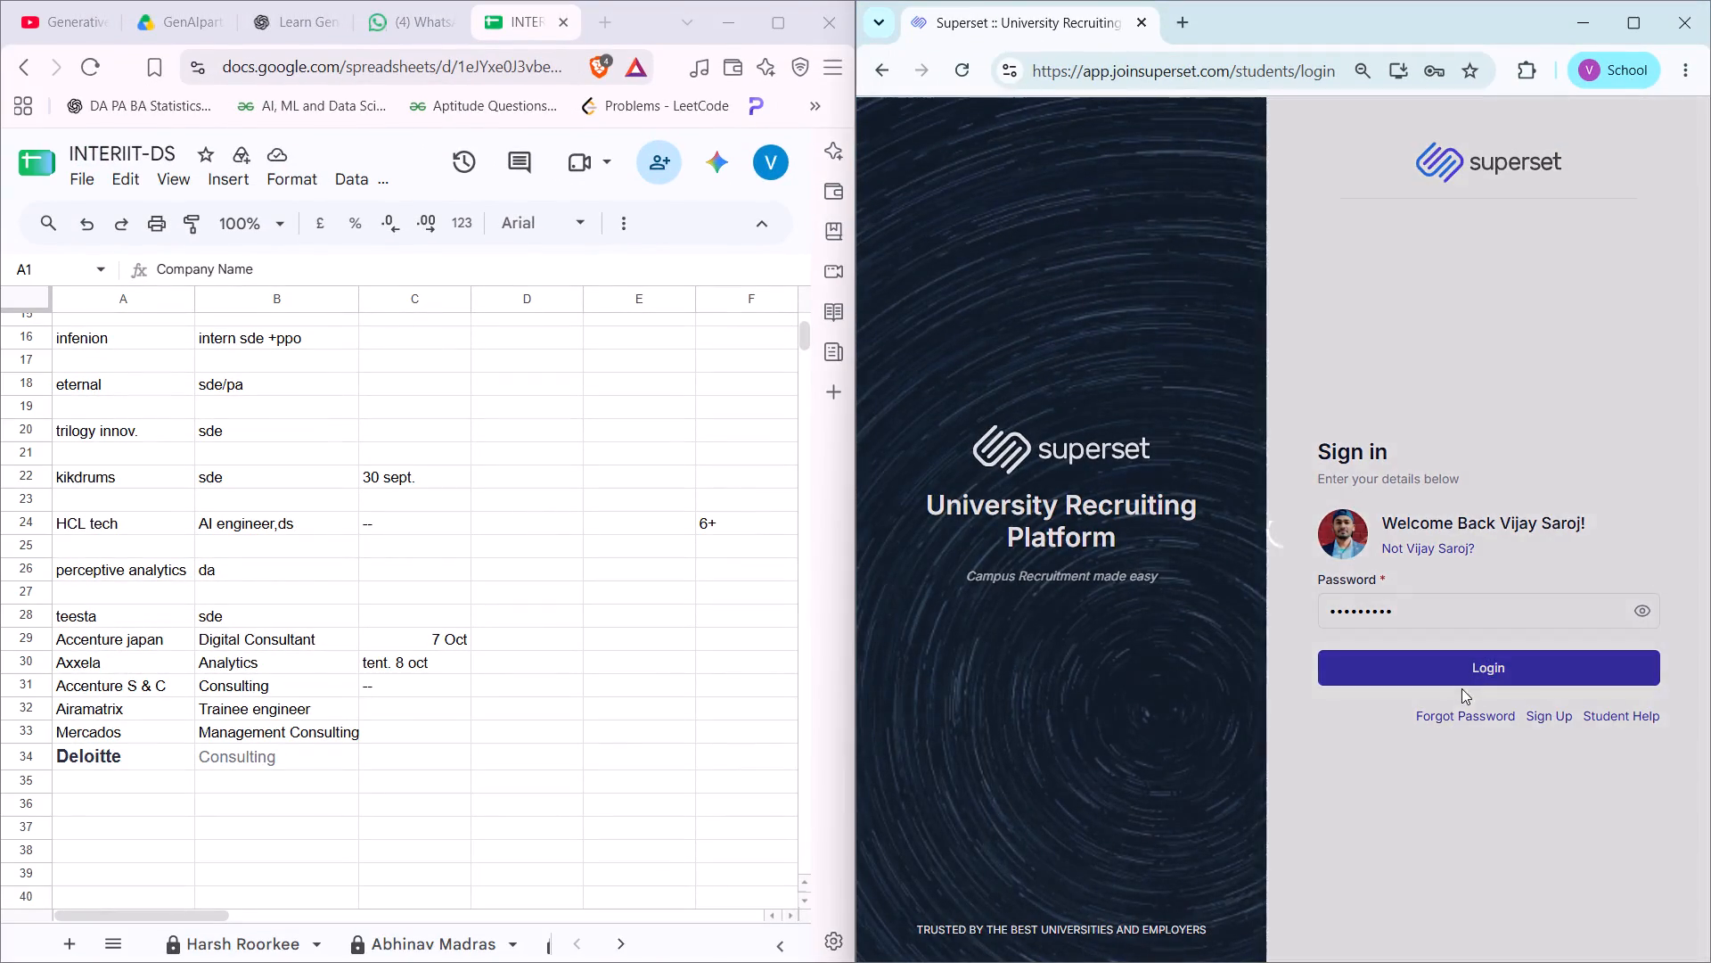
pyautogui.click(910, 229)
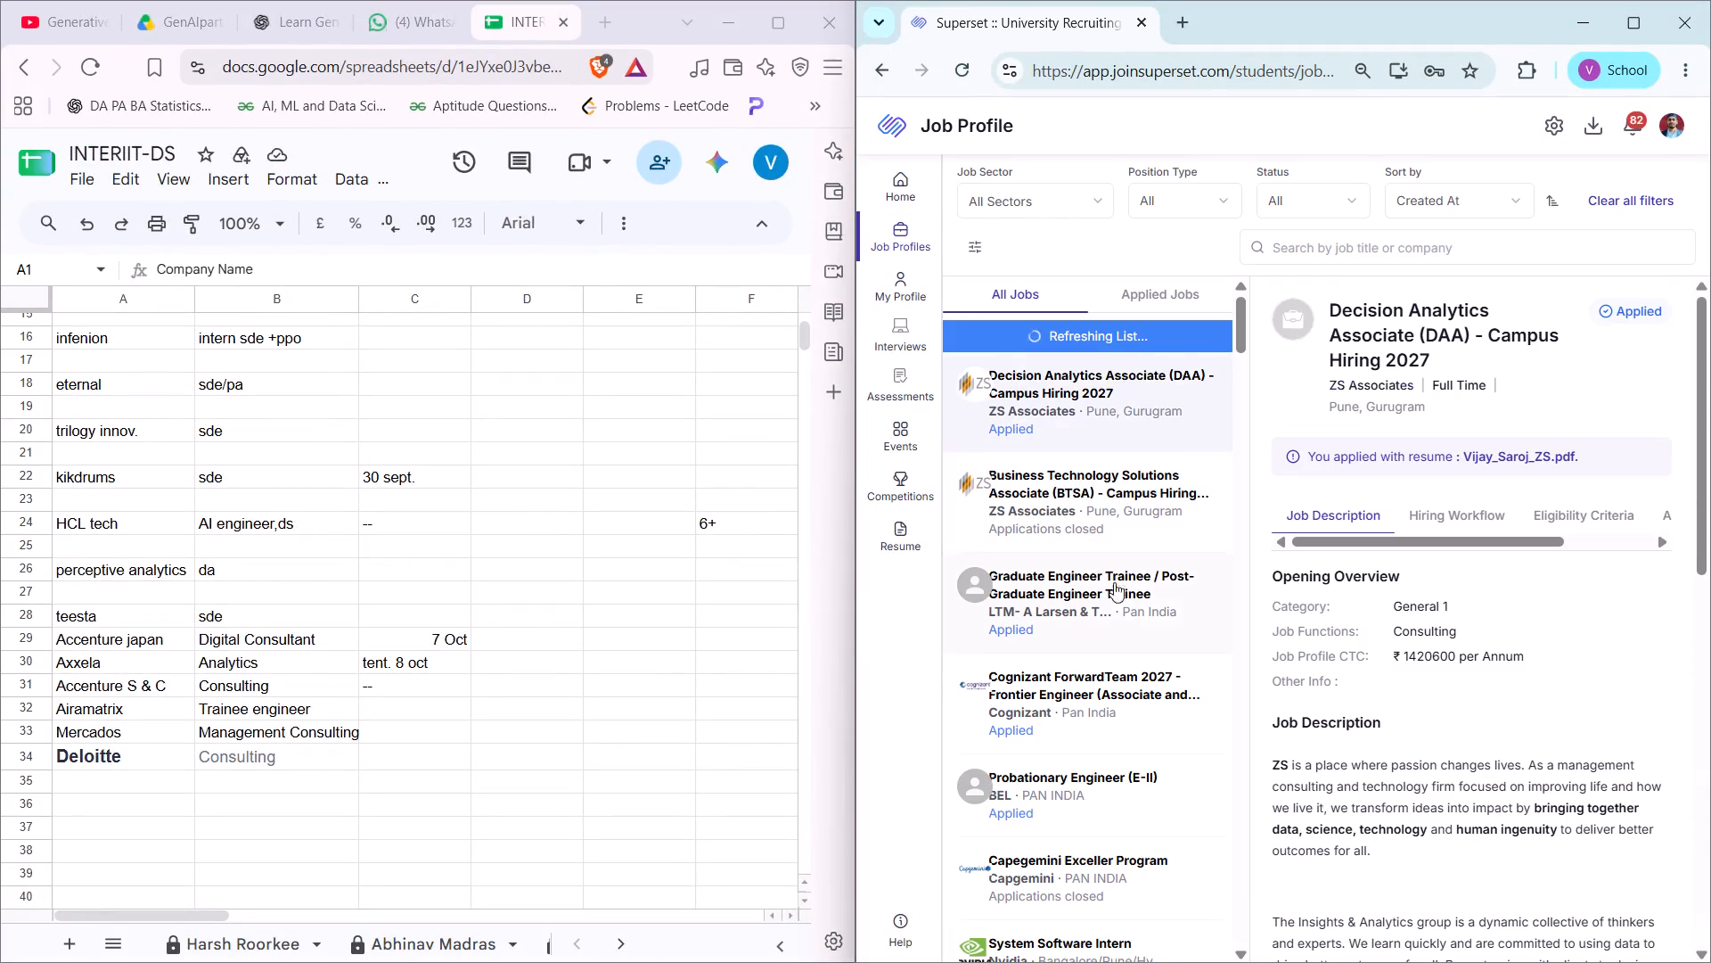
# Look through the job postings and add KPMG as a company name in cell A35 of the Dhanbad sheet.
pyautogui.scroll(-4, 1110, 615)
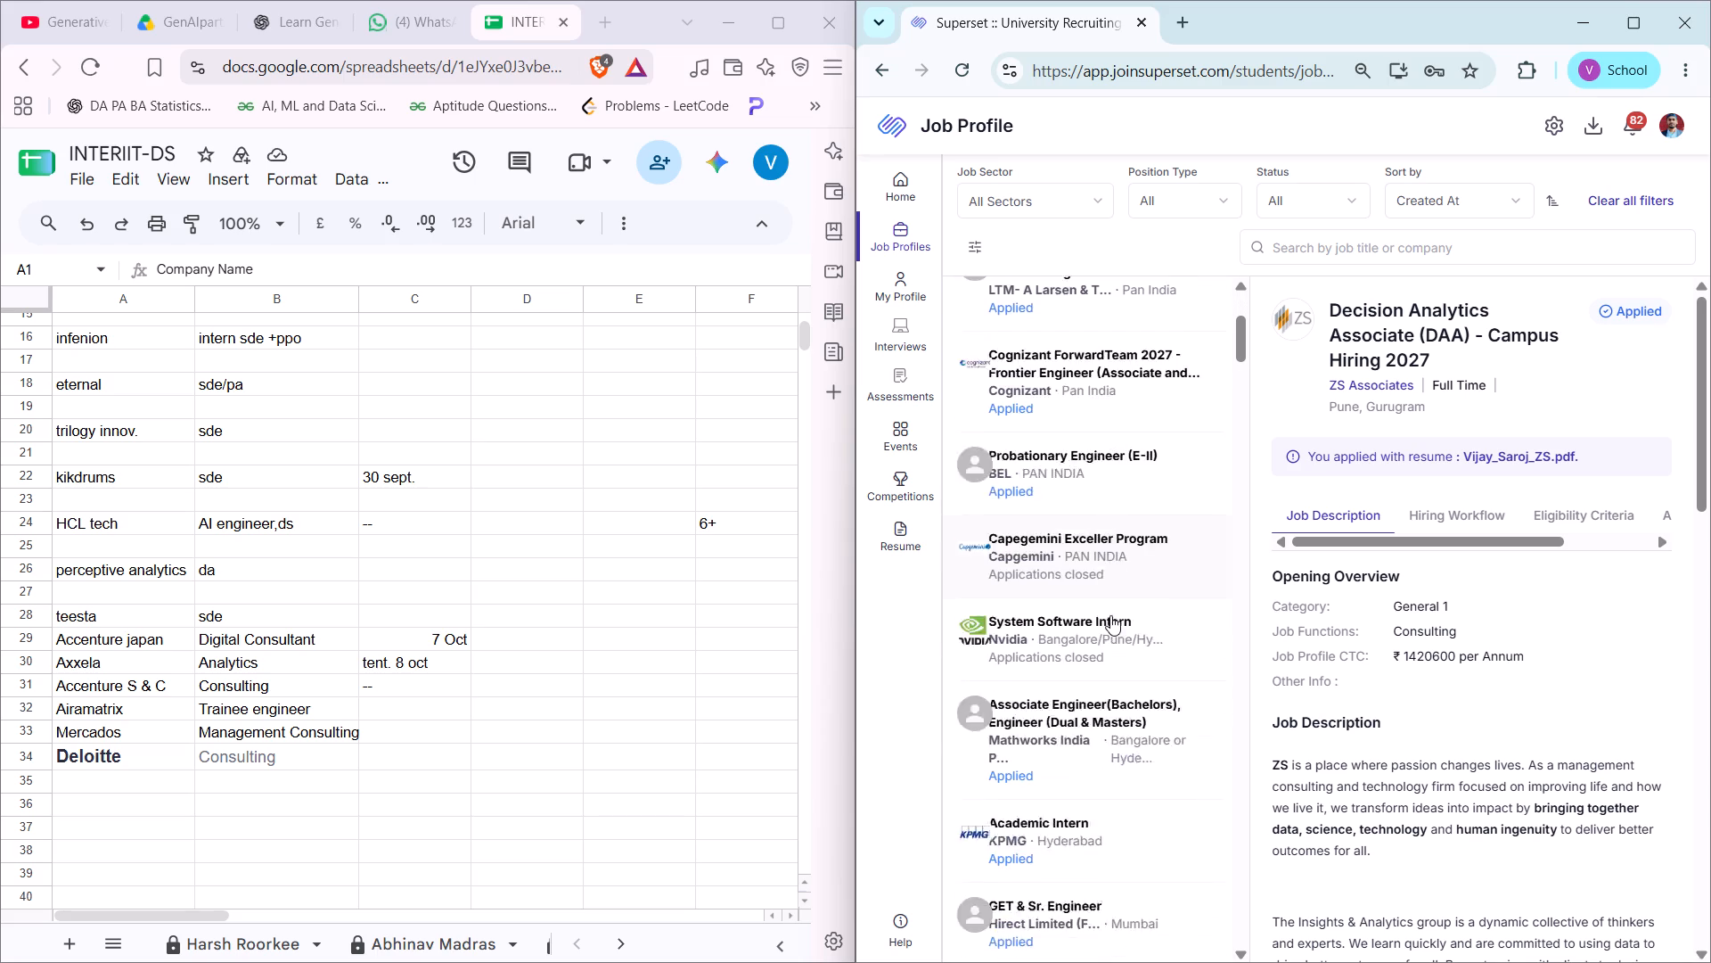
pyautogui.scroll(-2, 1110, 615)
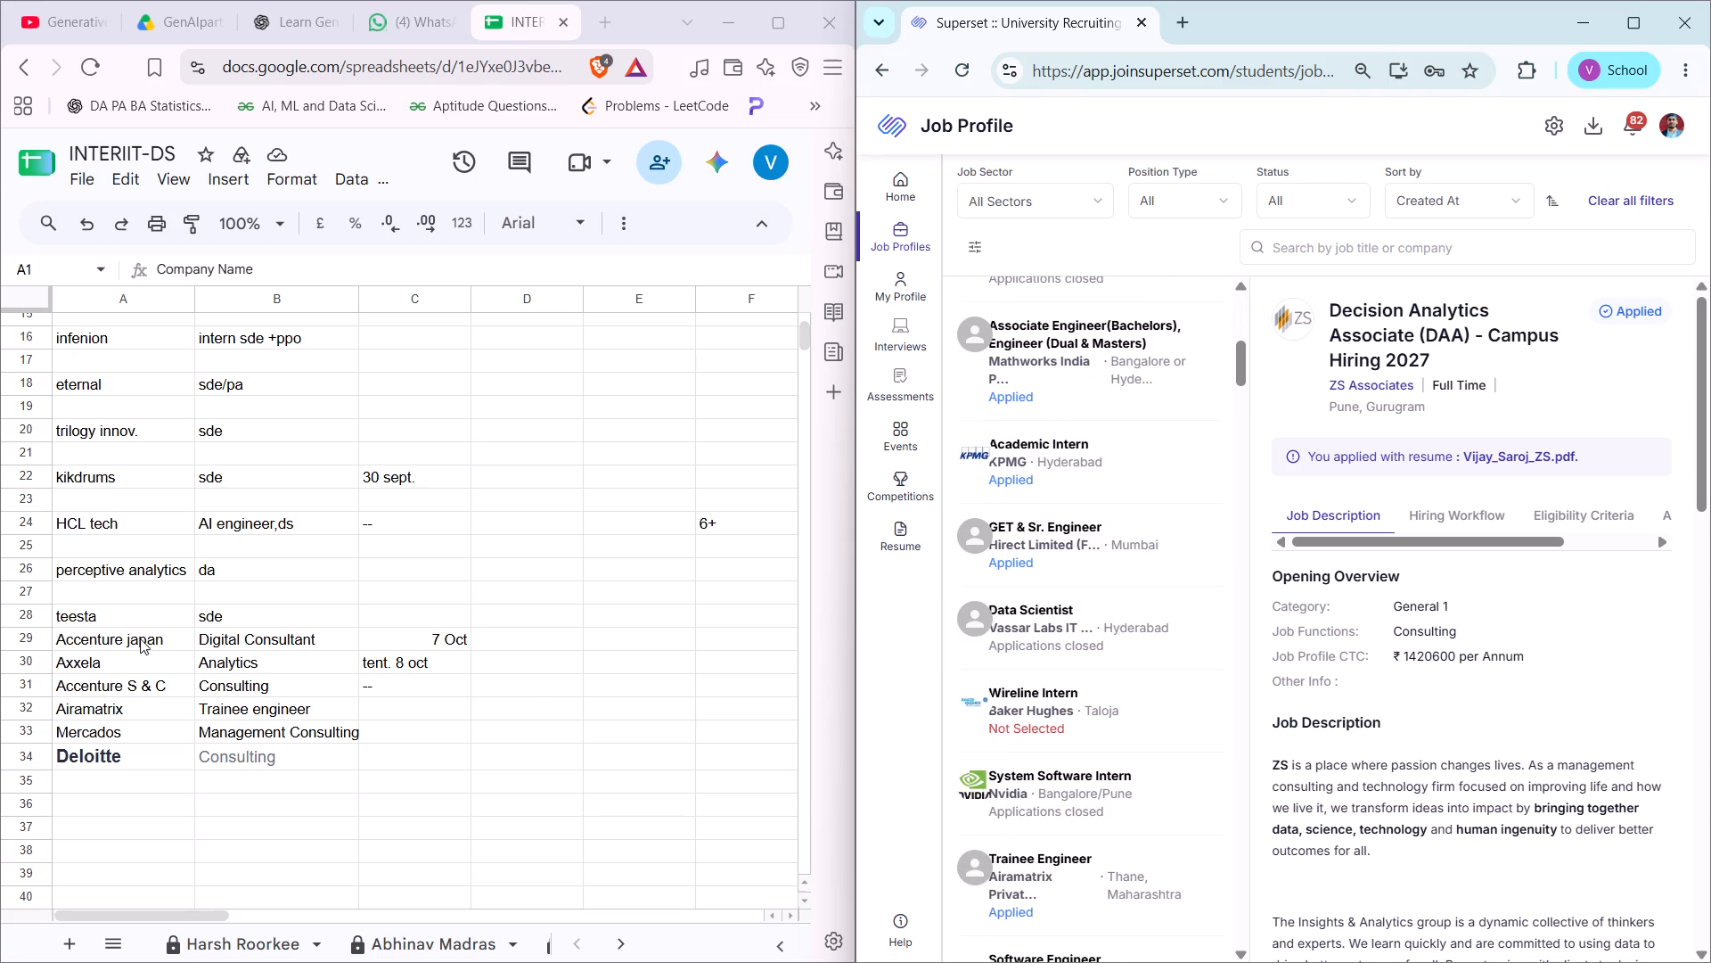
pyautogui.scroll(-2, 137, 651)
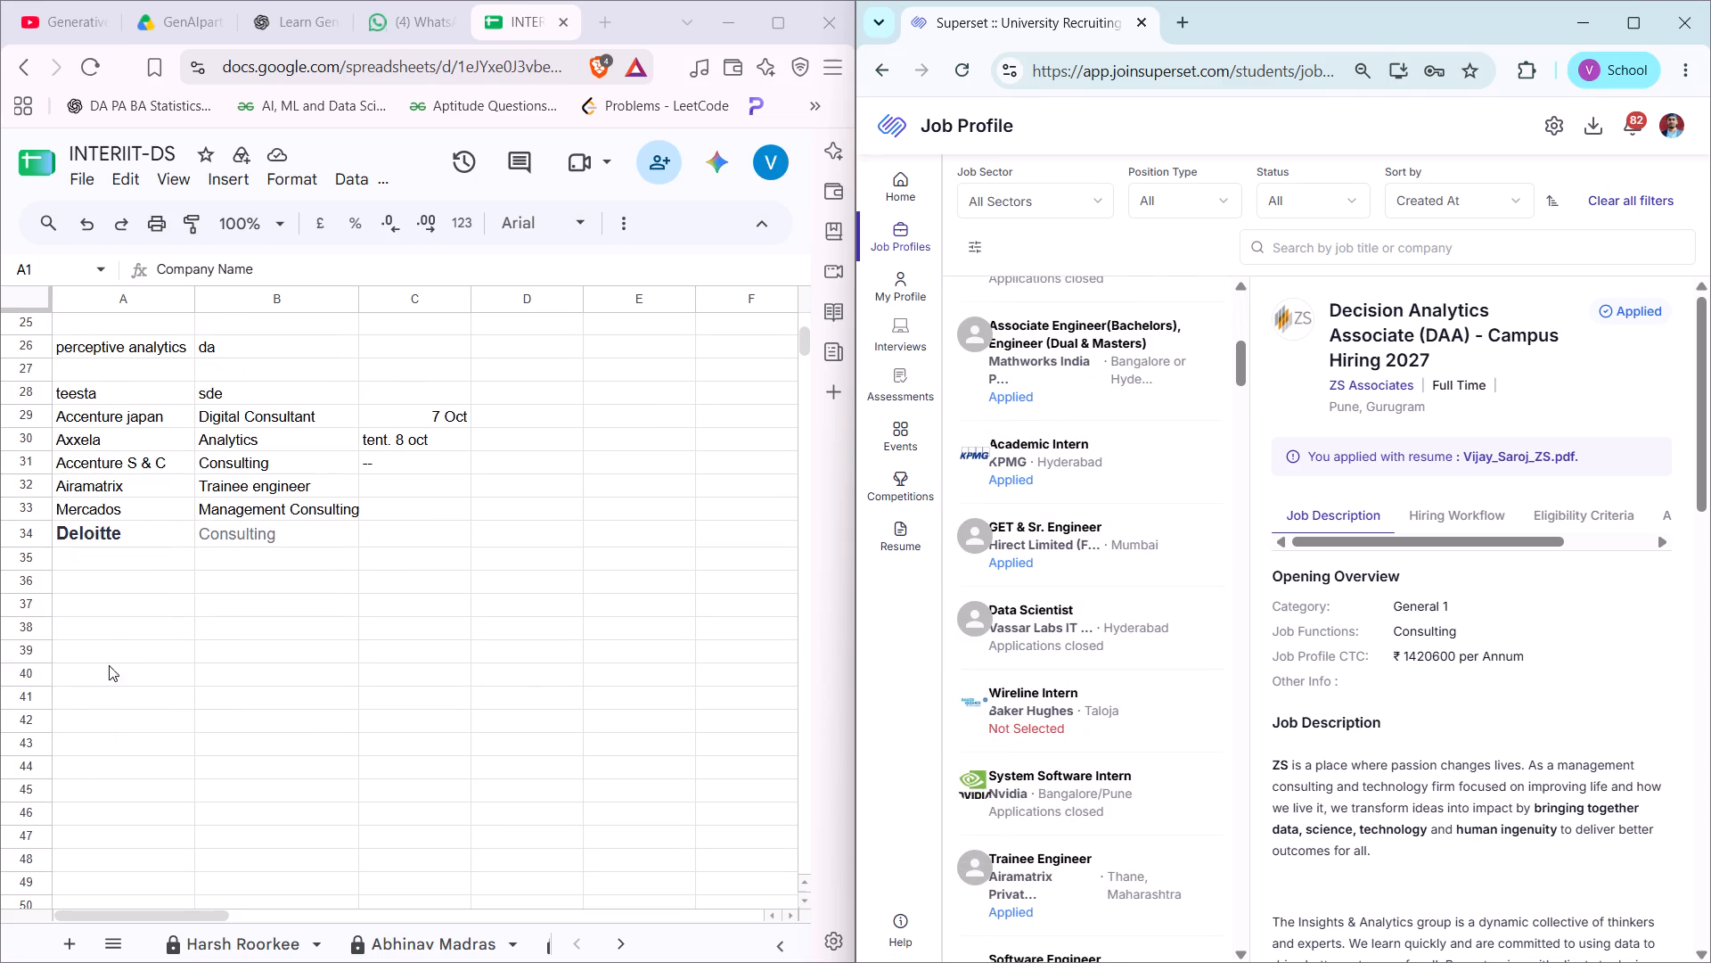
pyautogui.click(109, 559)
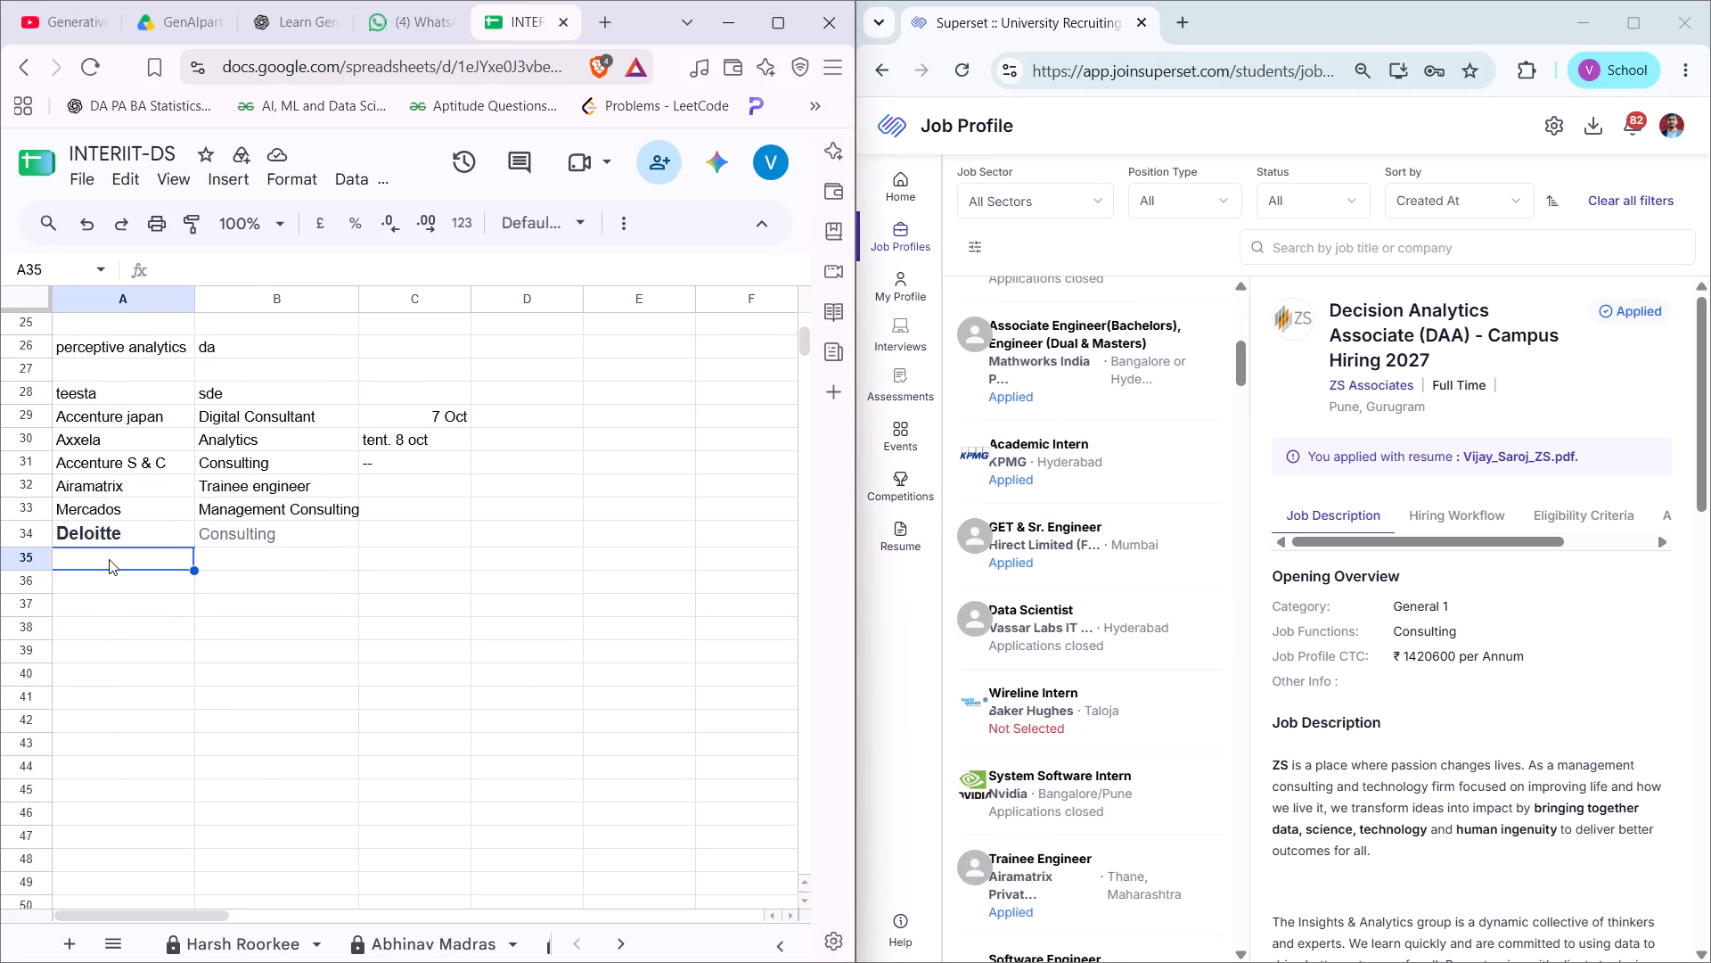
pyautogui.write('KPMG')
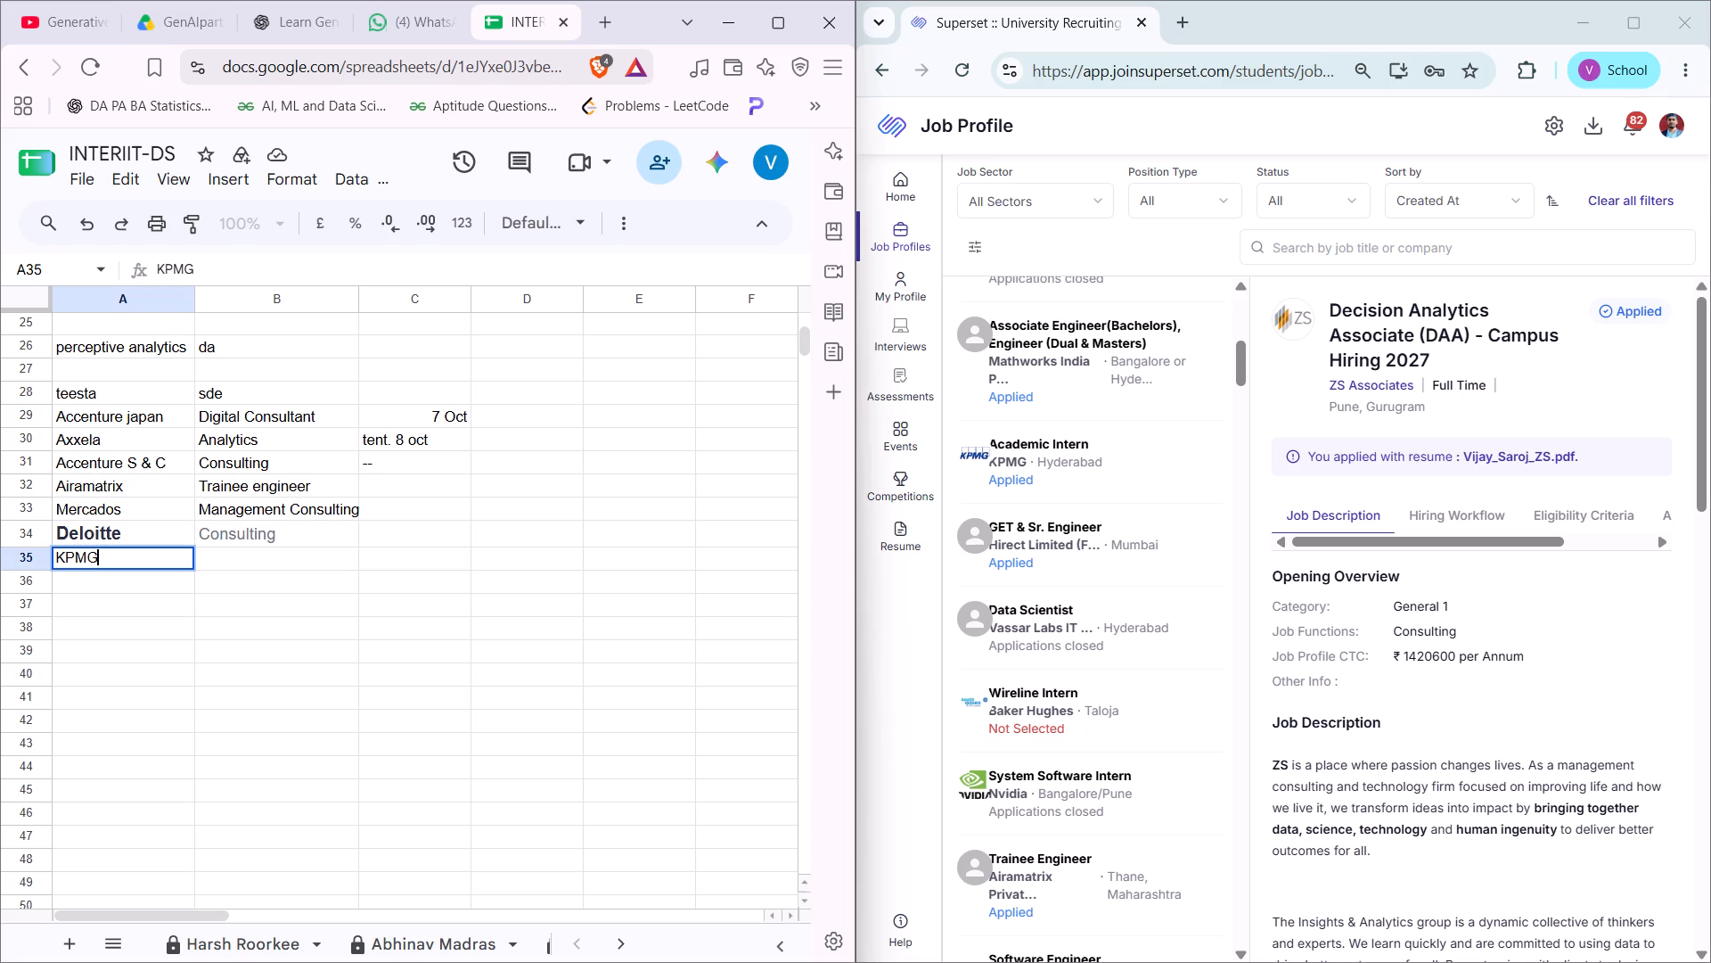
pyautogui.press('space')
# Find the KPMG posting in the job list and copy its title, Academic Intern, into the Domain column at B35.
pyautogui.scroll(-4, 1201, 545)
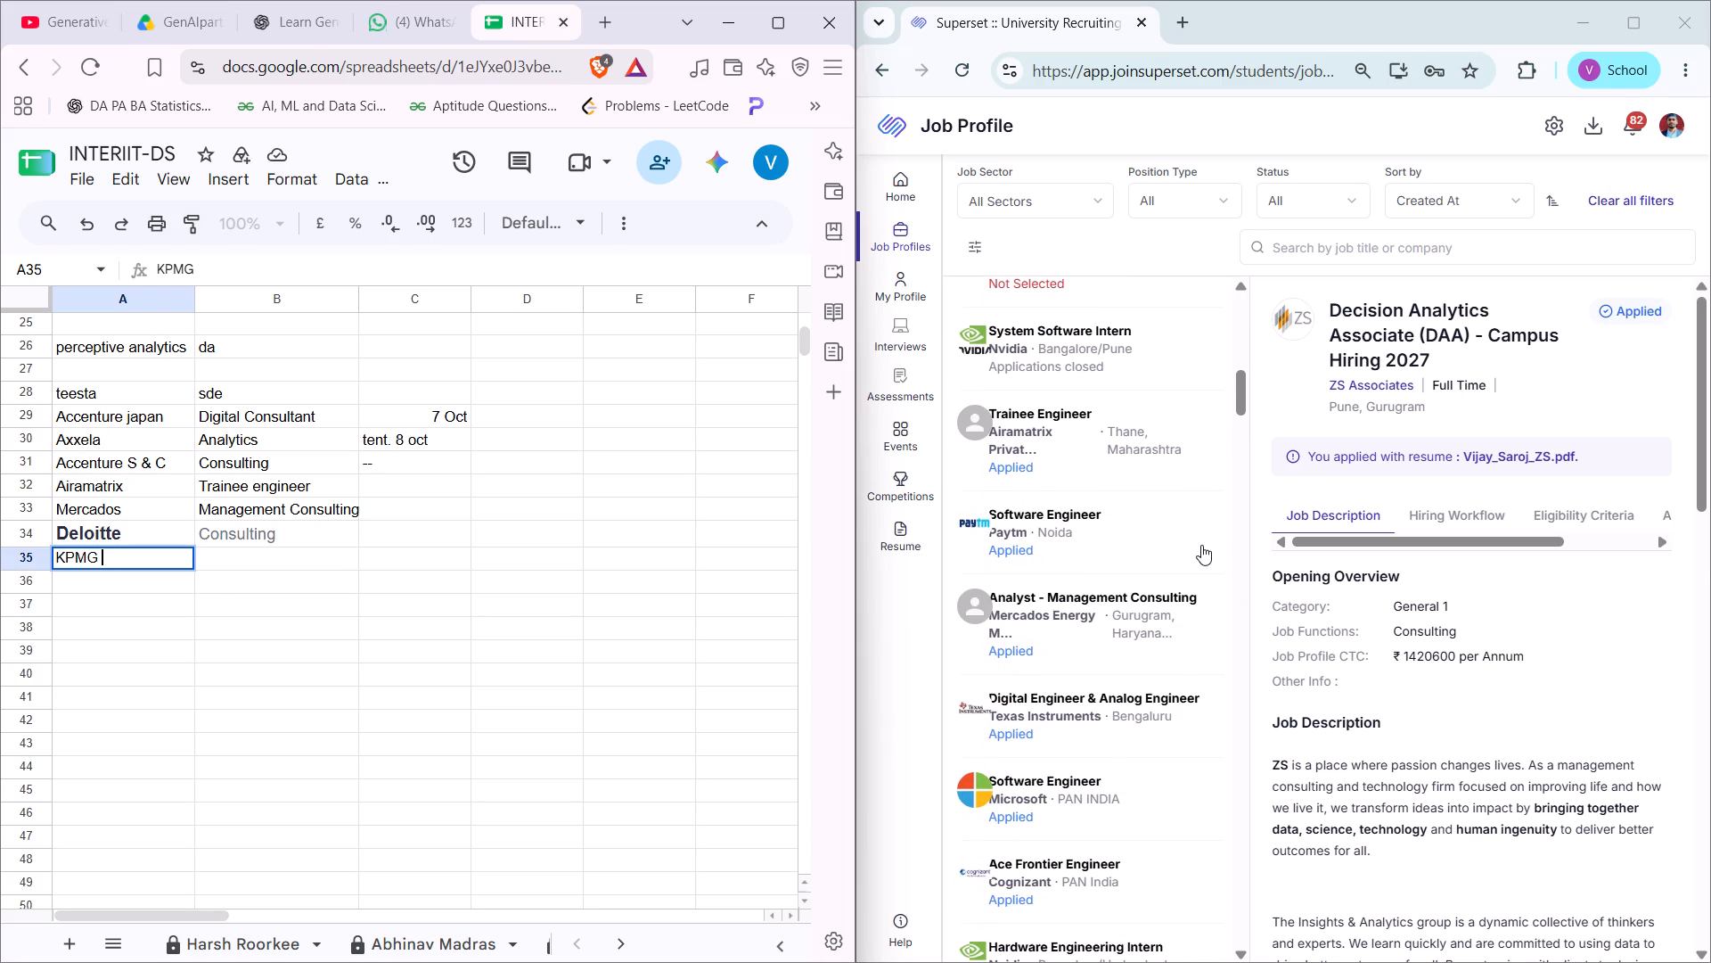
pyautogui.scroll(-1, 1201, 545)
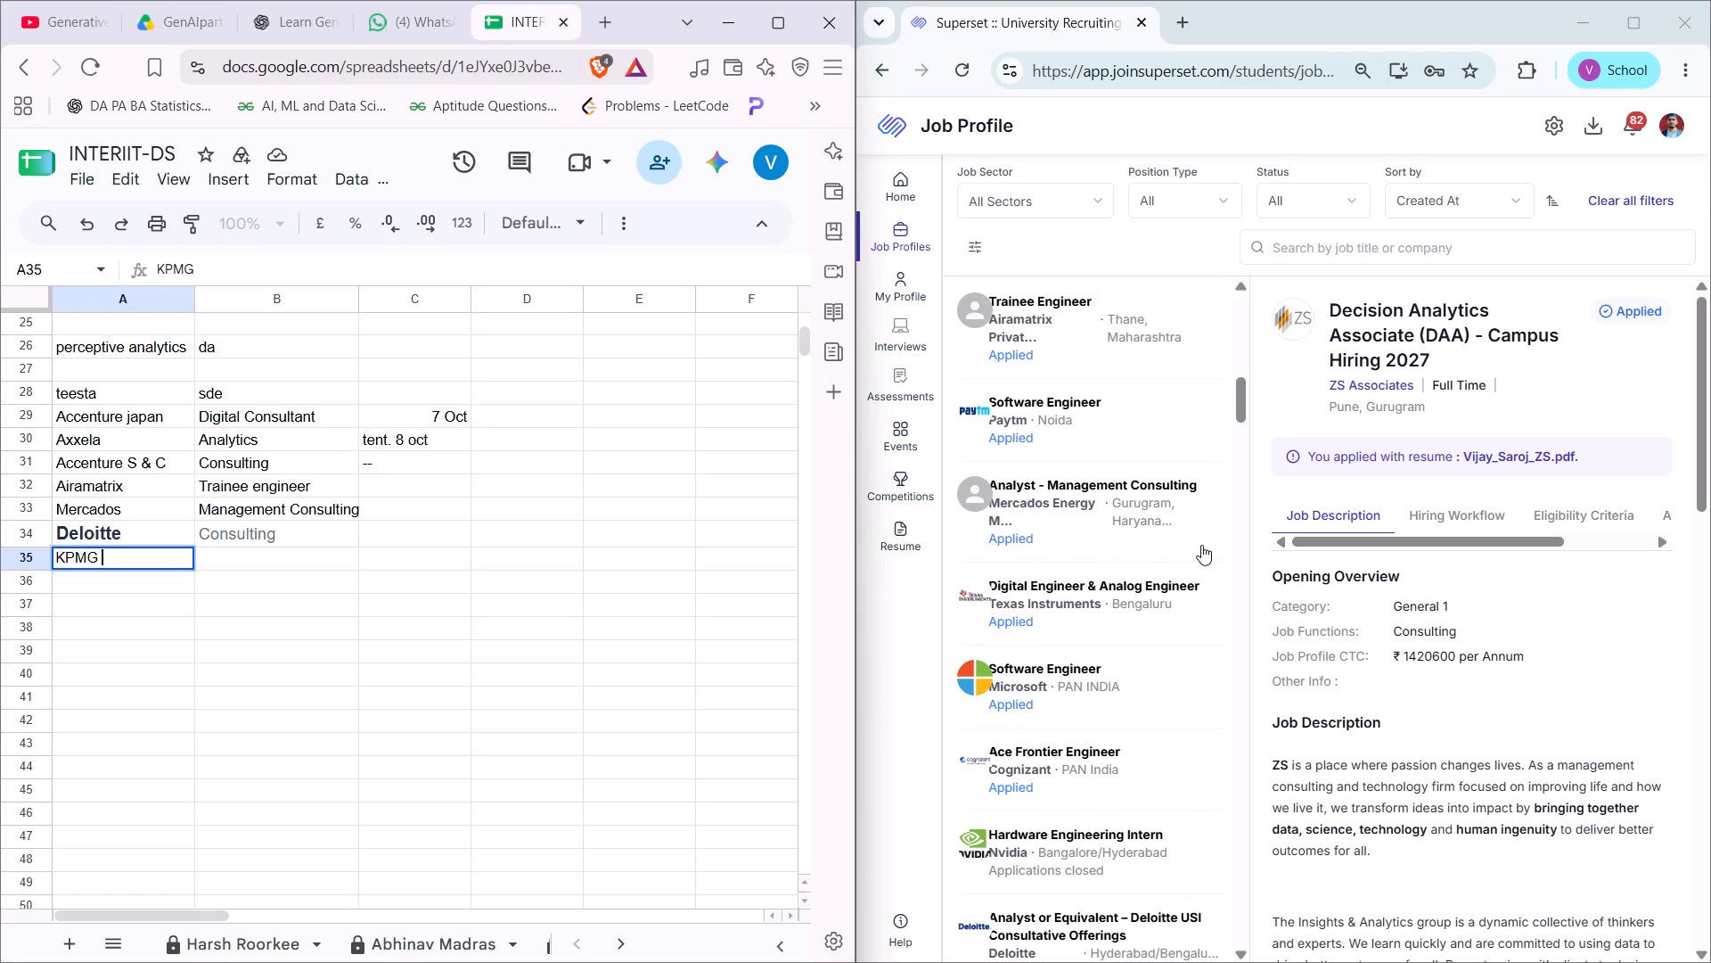
pyautogui.scroll(-3, 1201, 545)
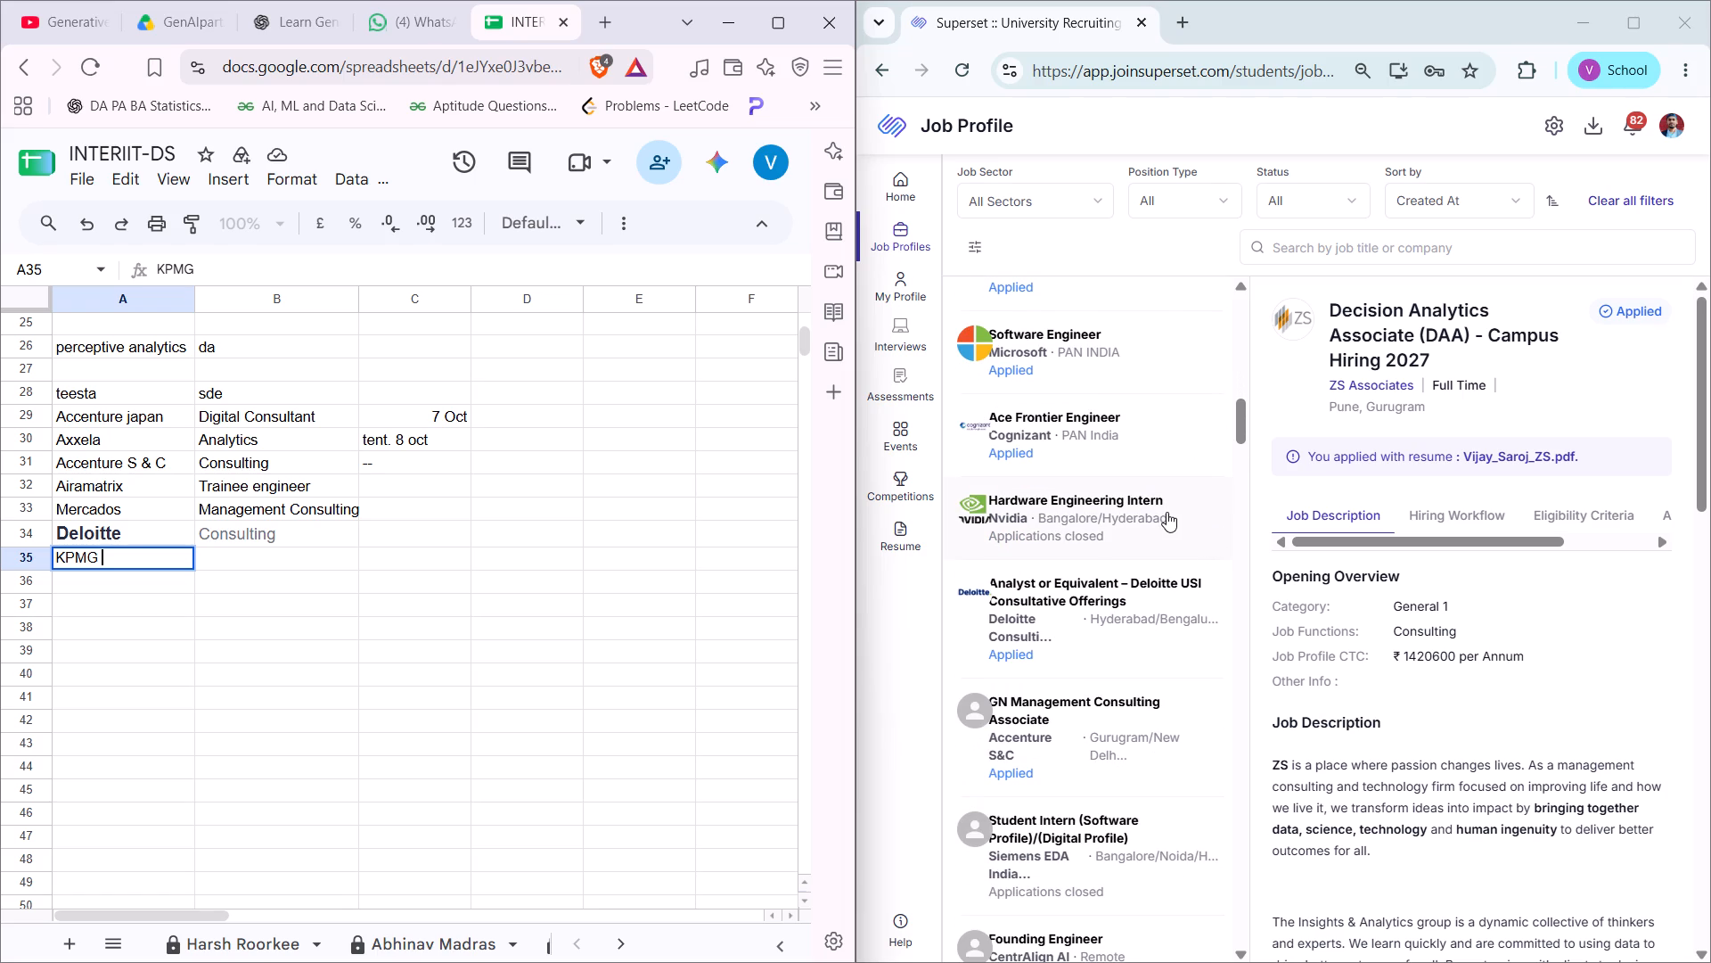
pyautogui.scroll(3, 1101, 532)
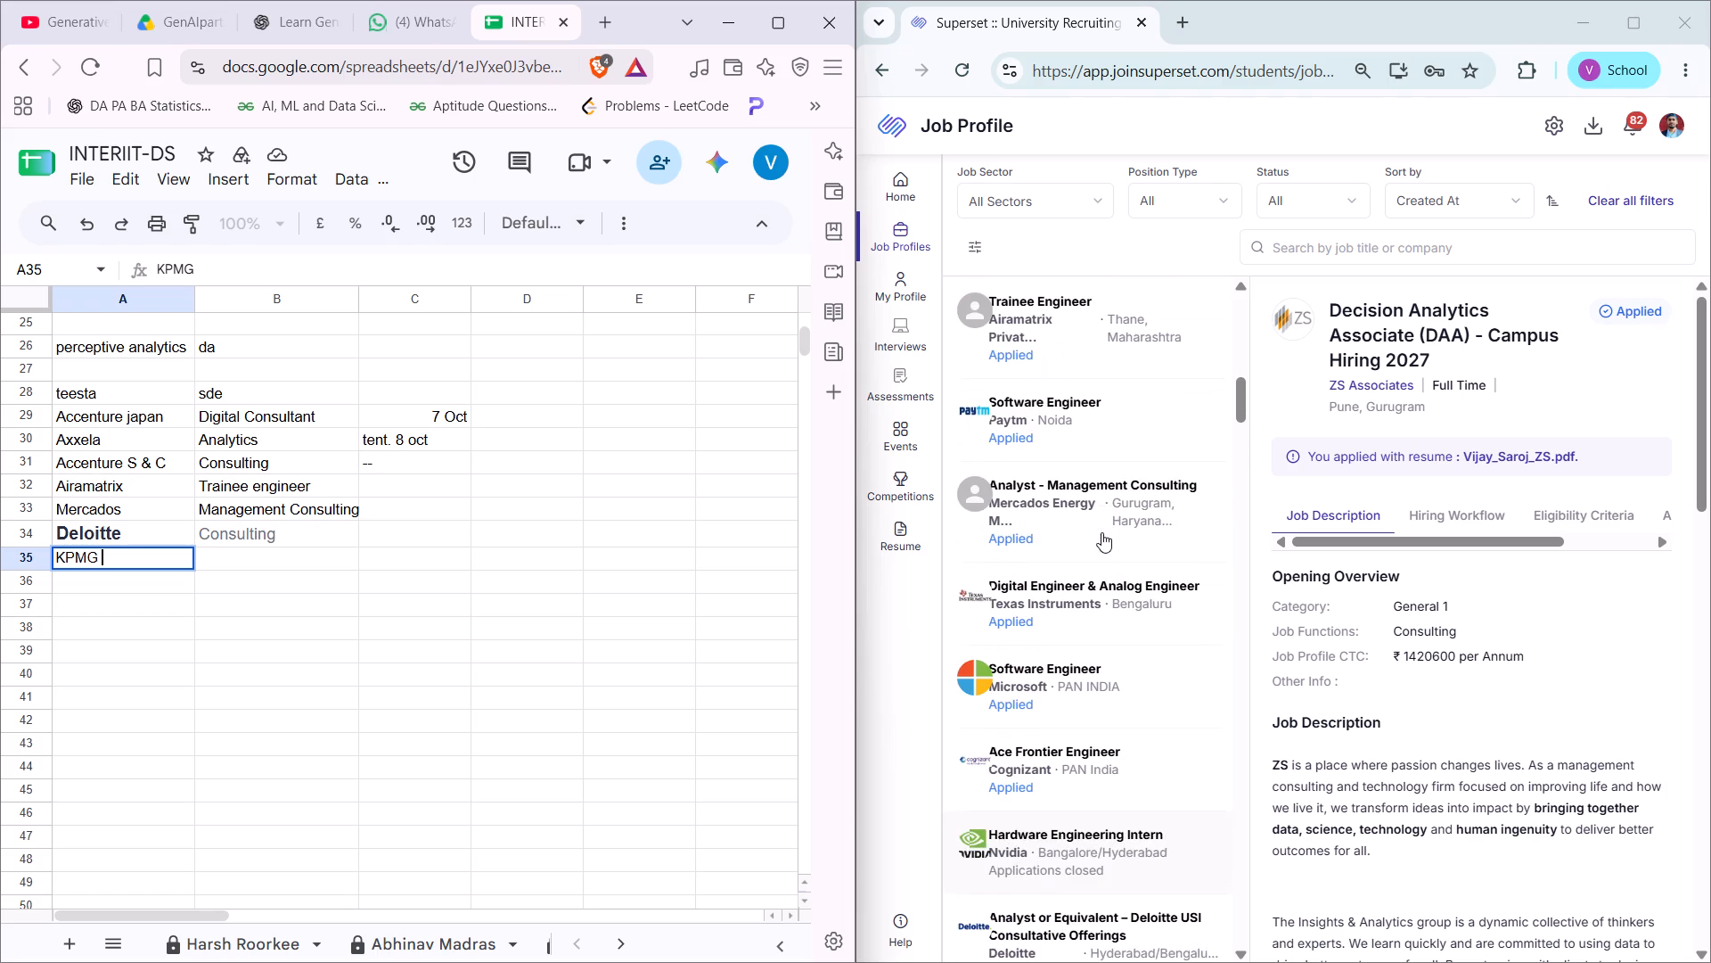
pyautogui.scroll(2, 1101, 459)
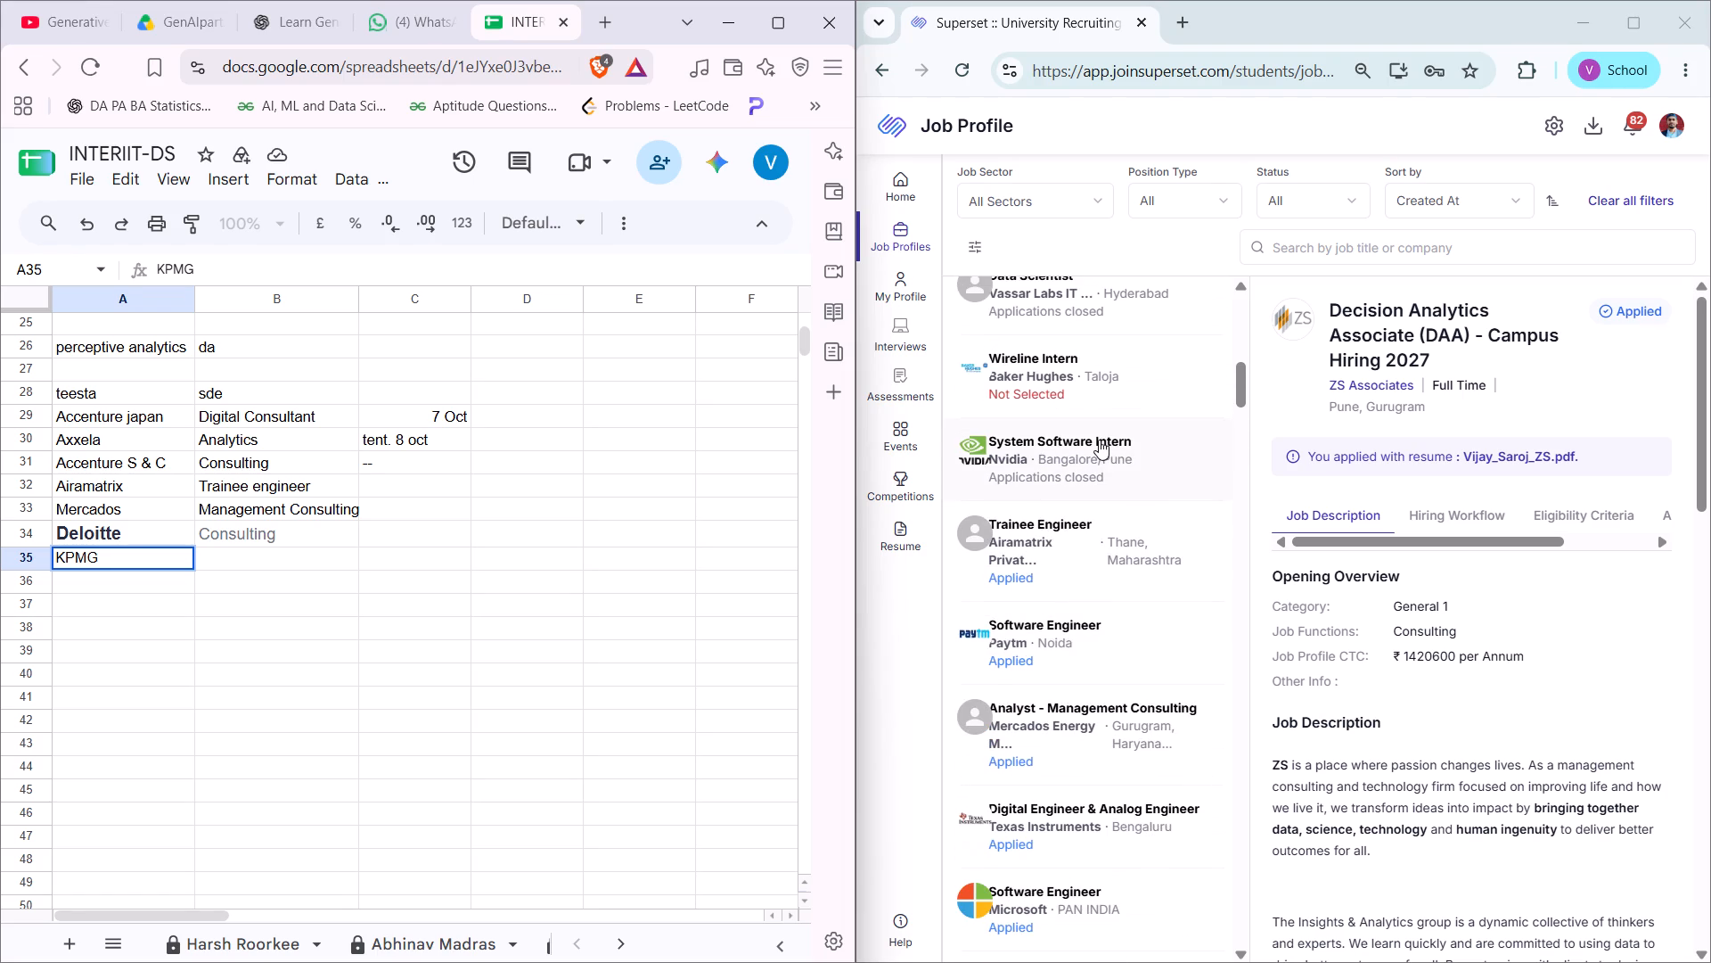
pyautogui.scroll(3, 1099, 440)
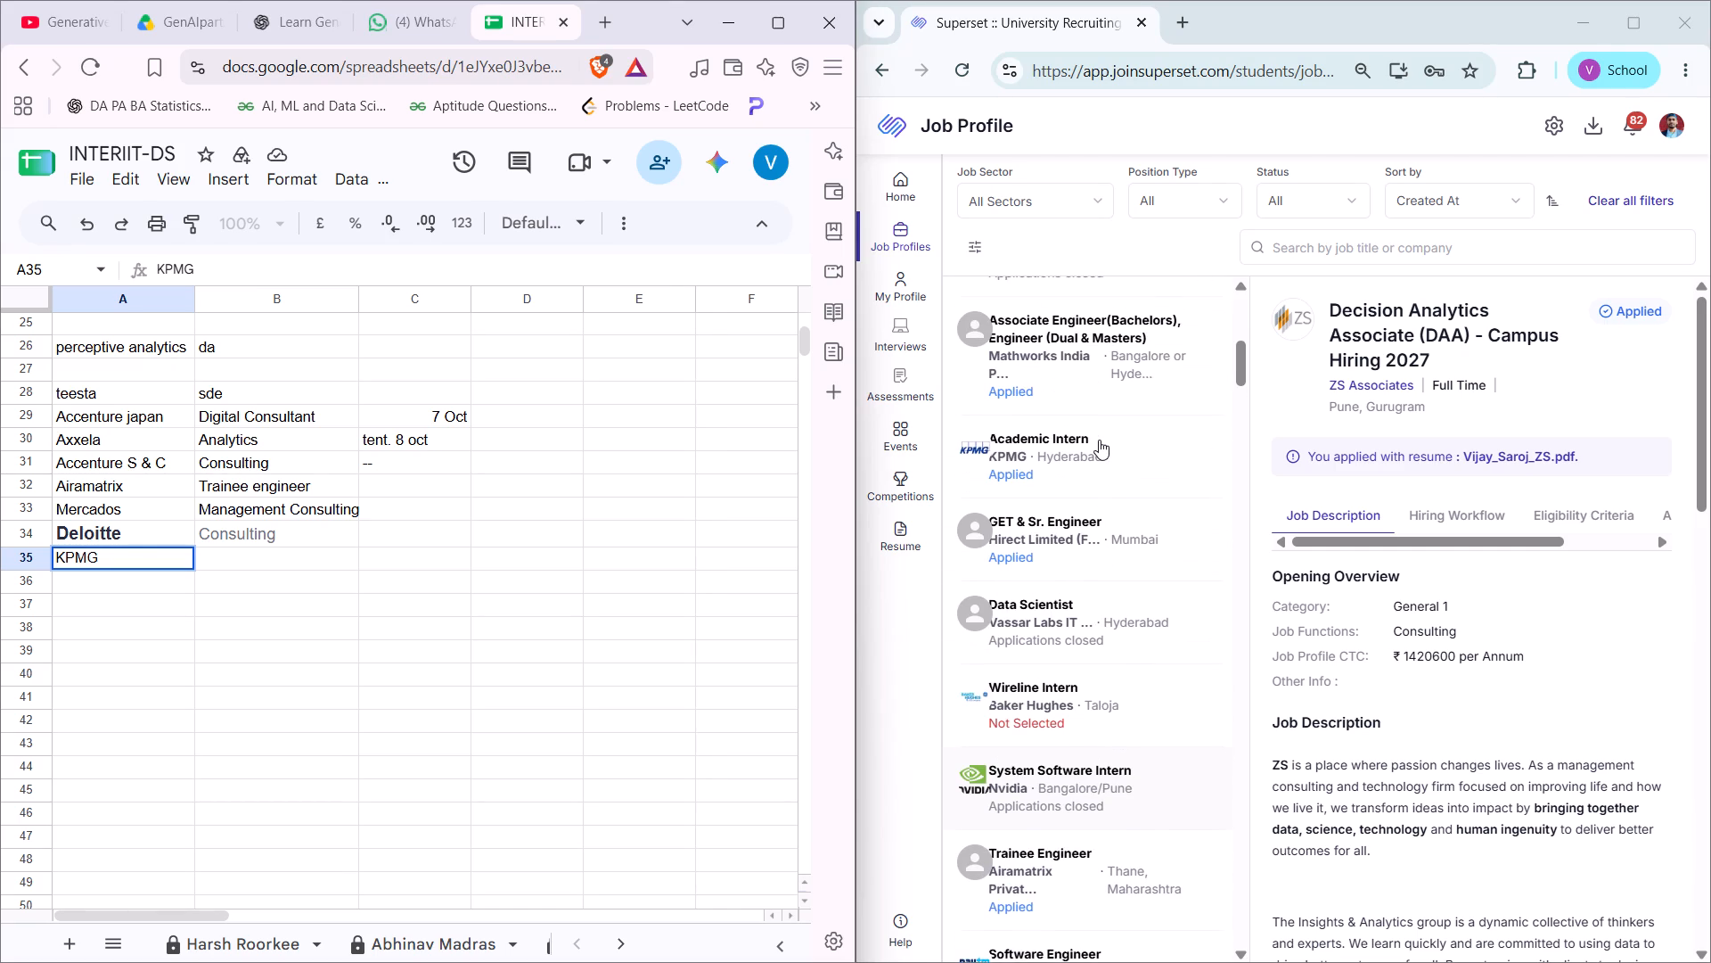
pyautogui.click(1099, 440)
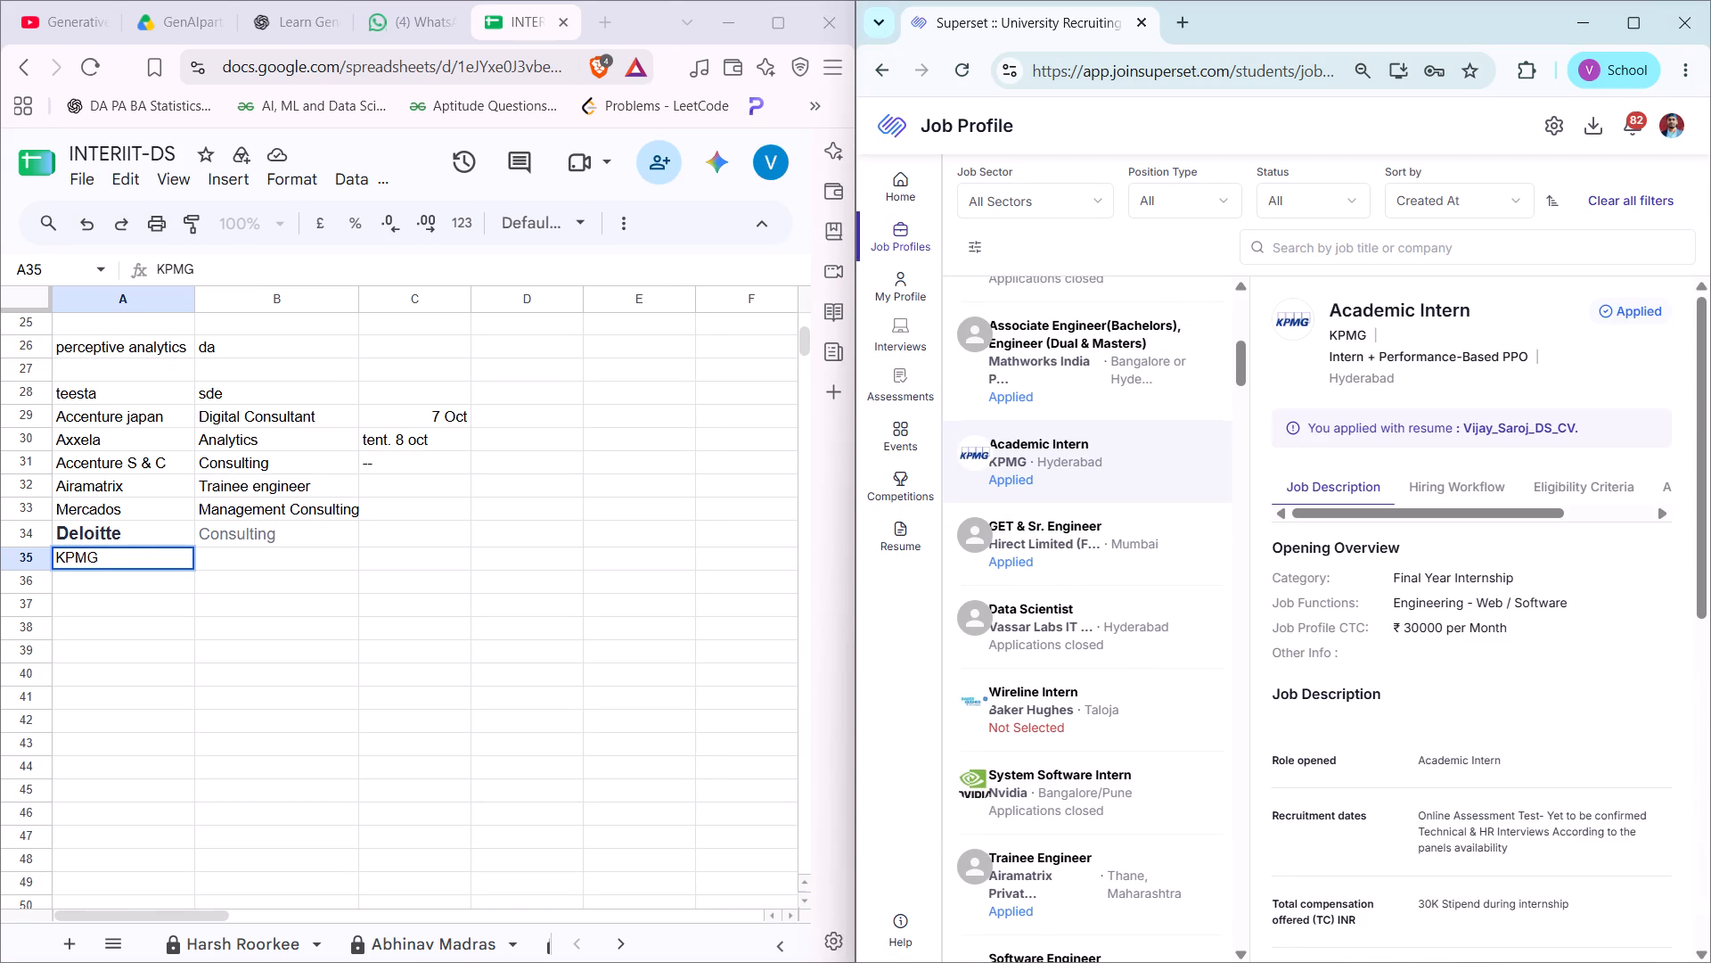
pyautogui.moveTo(1473, 309); pyautogui.dragTo(1331, 303)
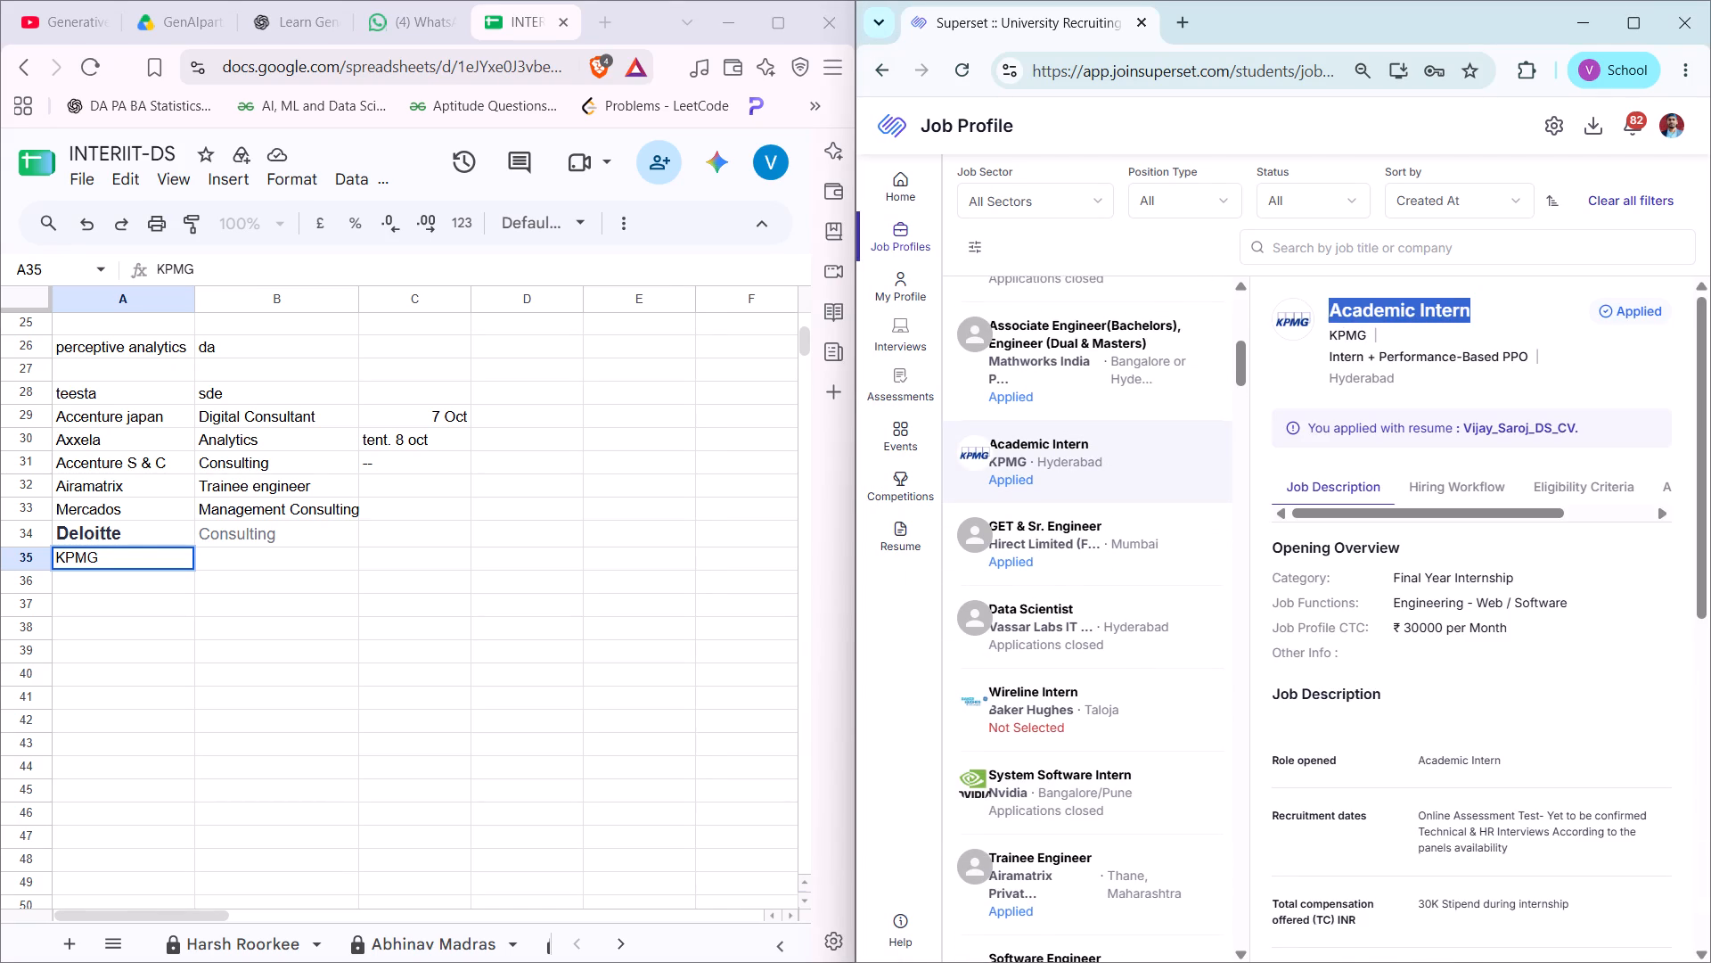
pyautogui.hotkey('ctrl', 'c')
pyautogui.click(282, 555)
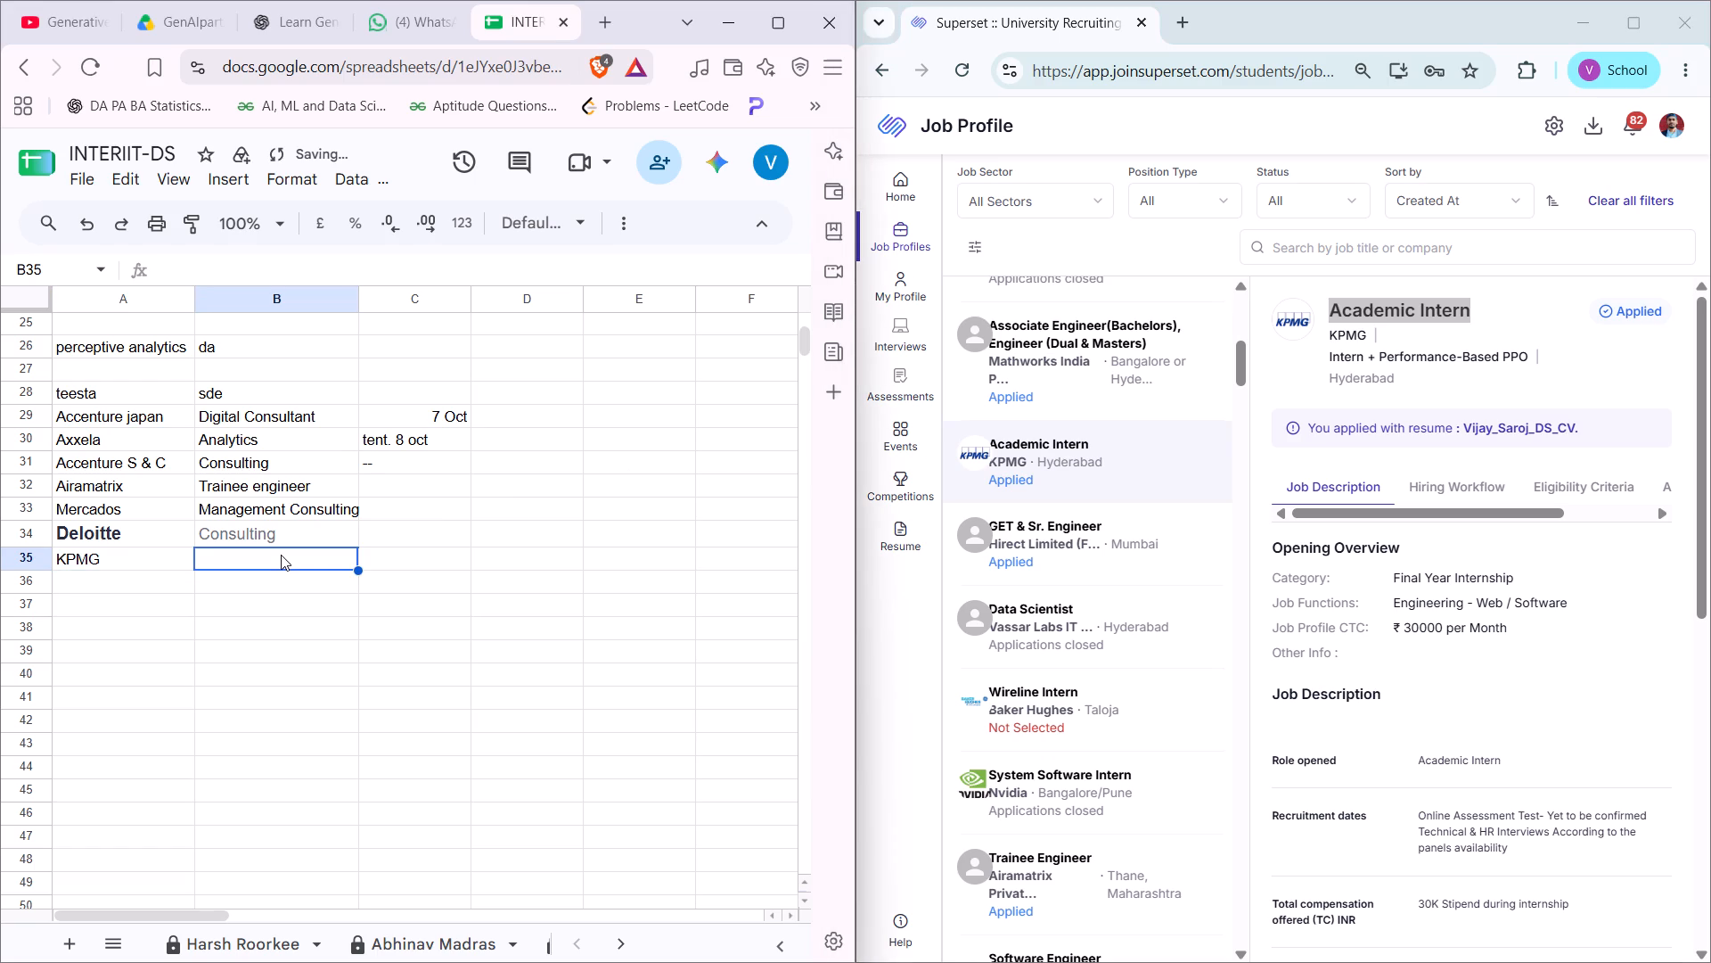
pyautogui.hotkey('ctrl', 'v')
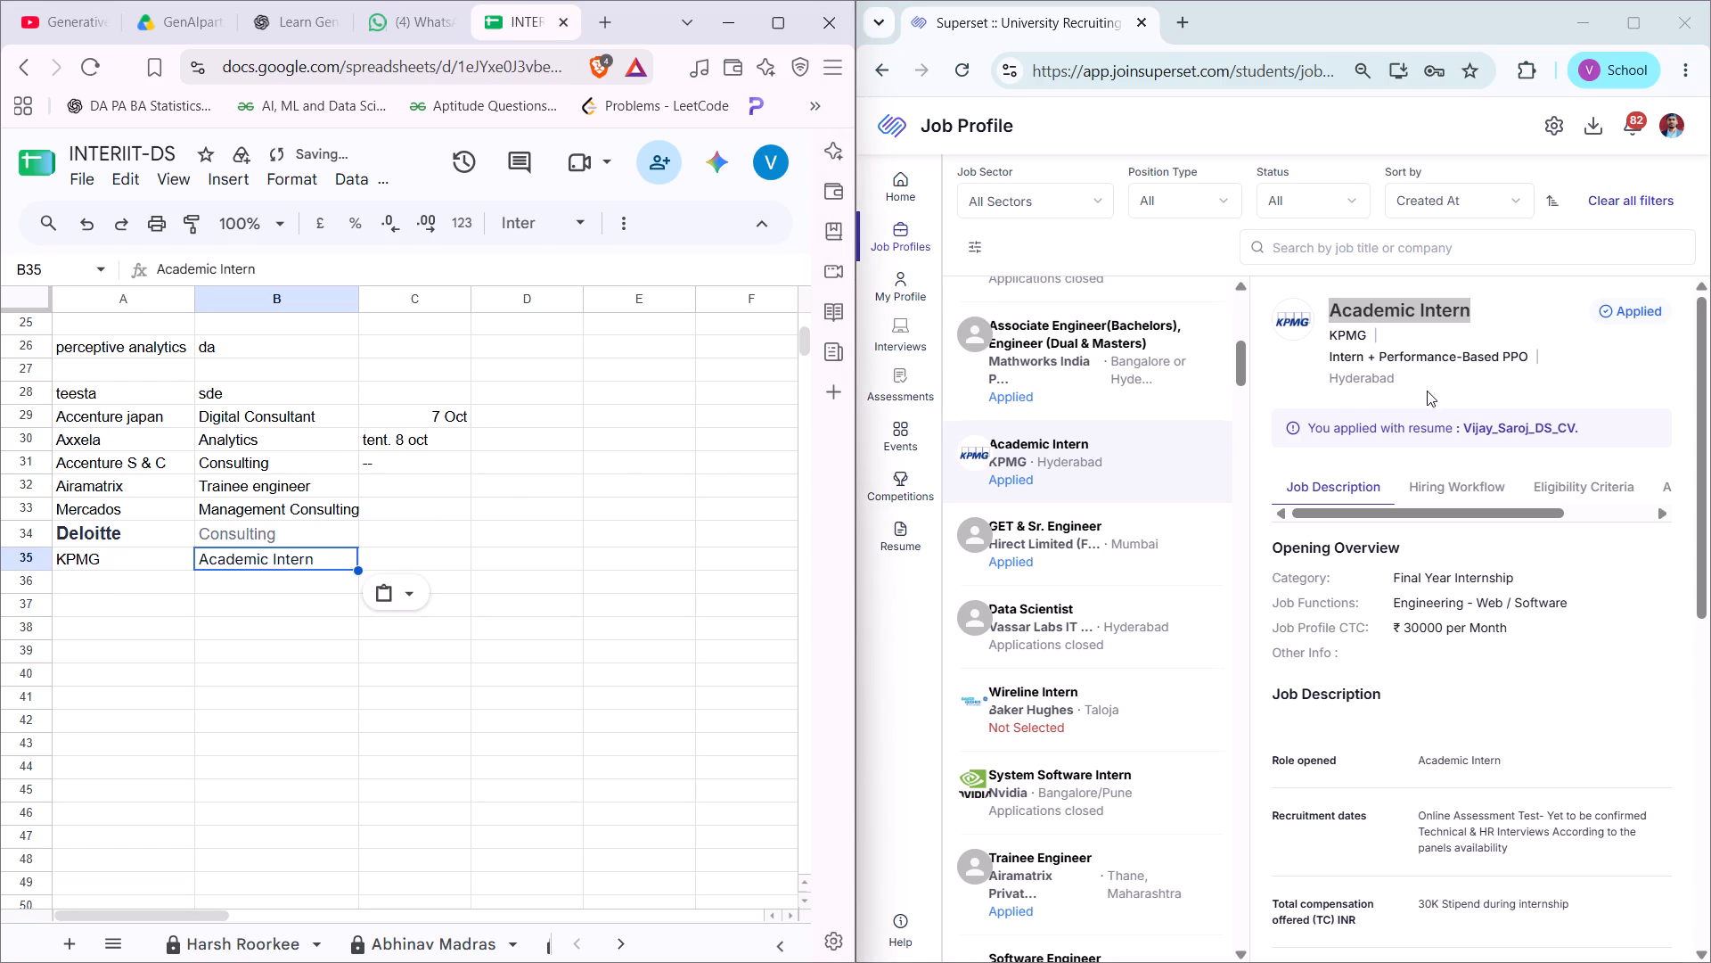
# Examine the KPMG job description and additional information for details to fill the remaining cells of row 35.
pyautogui.click(1572, 381)
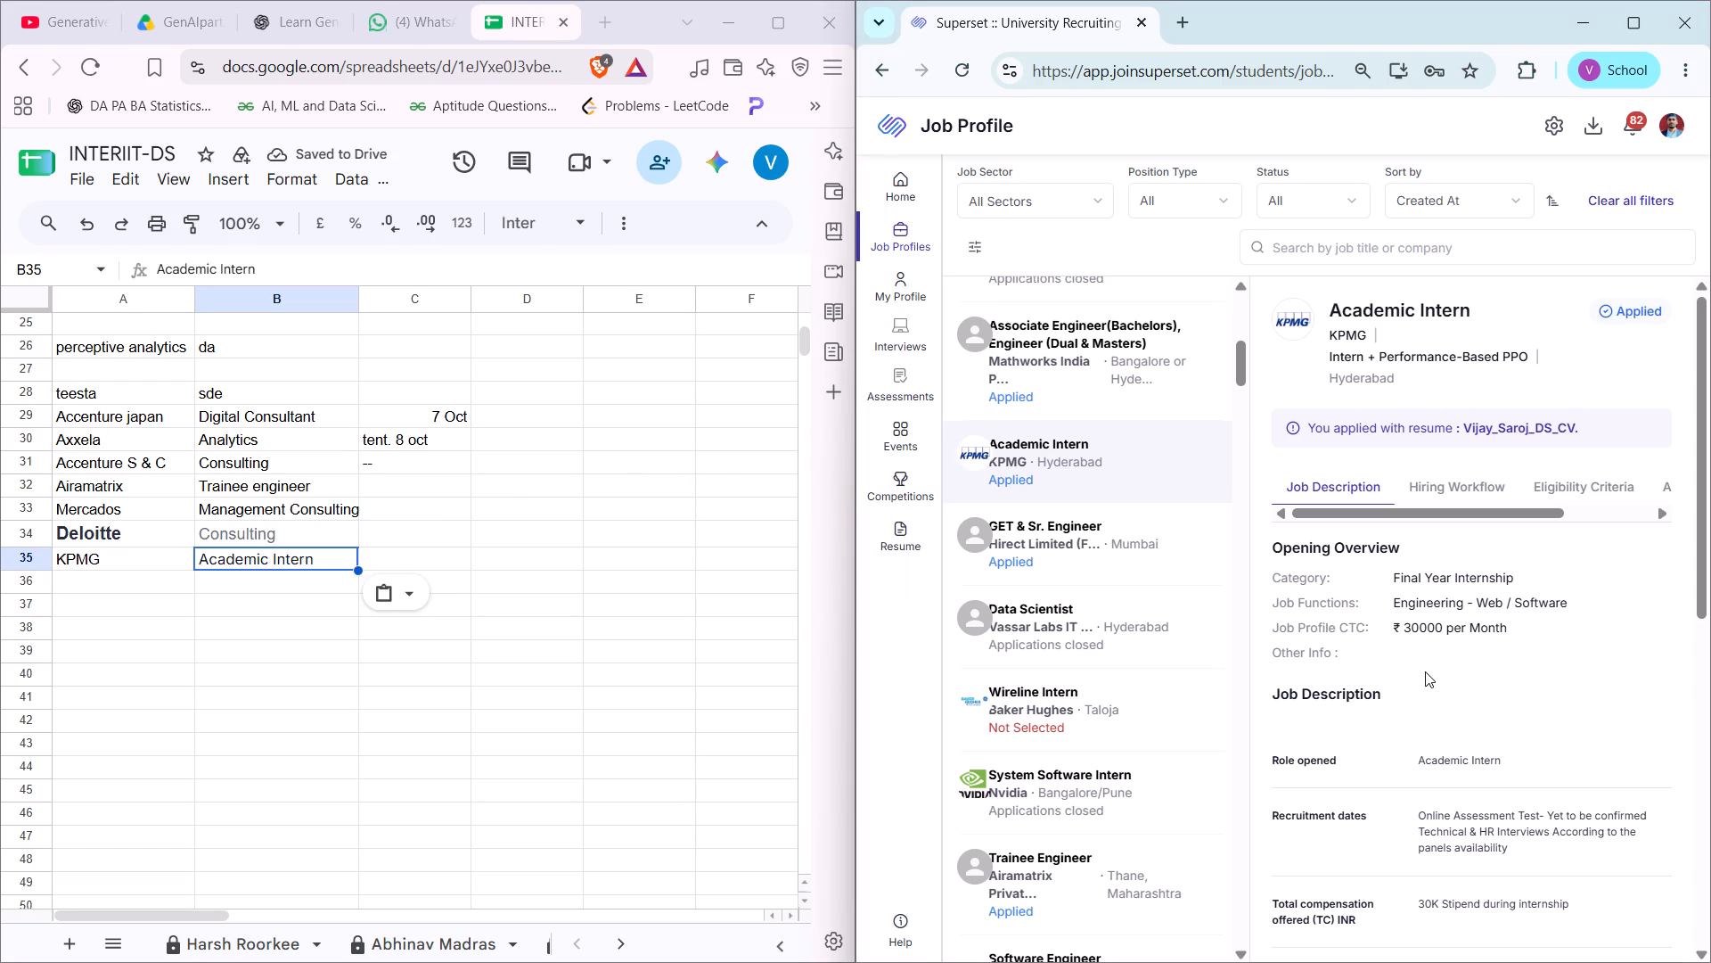
pyautogui.scroll(-4, 1425, 671)
pyautogui.scroll(2, 1425, 671)
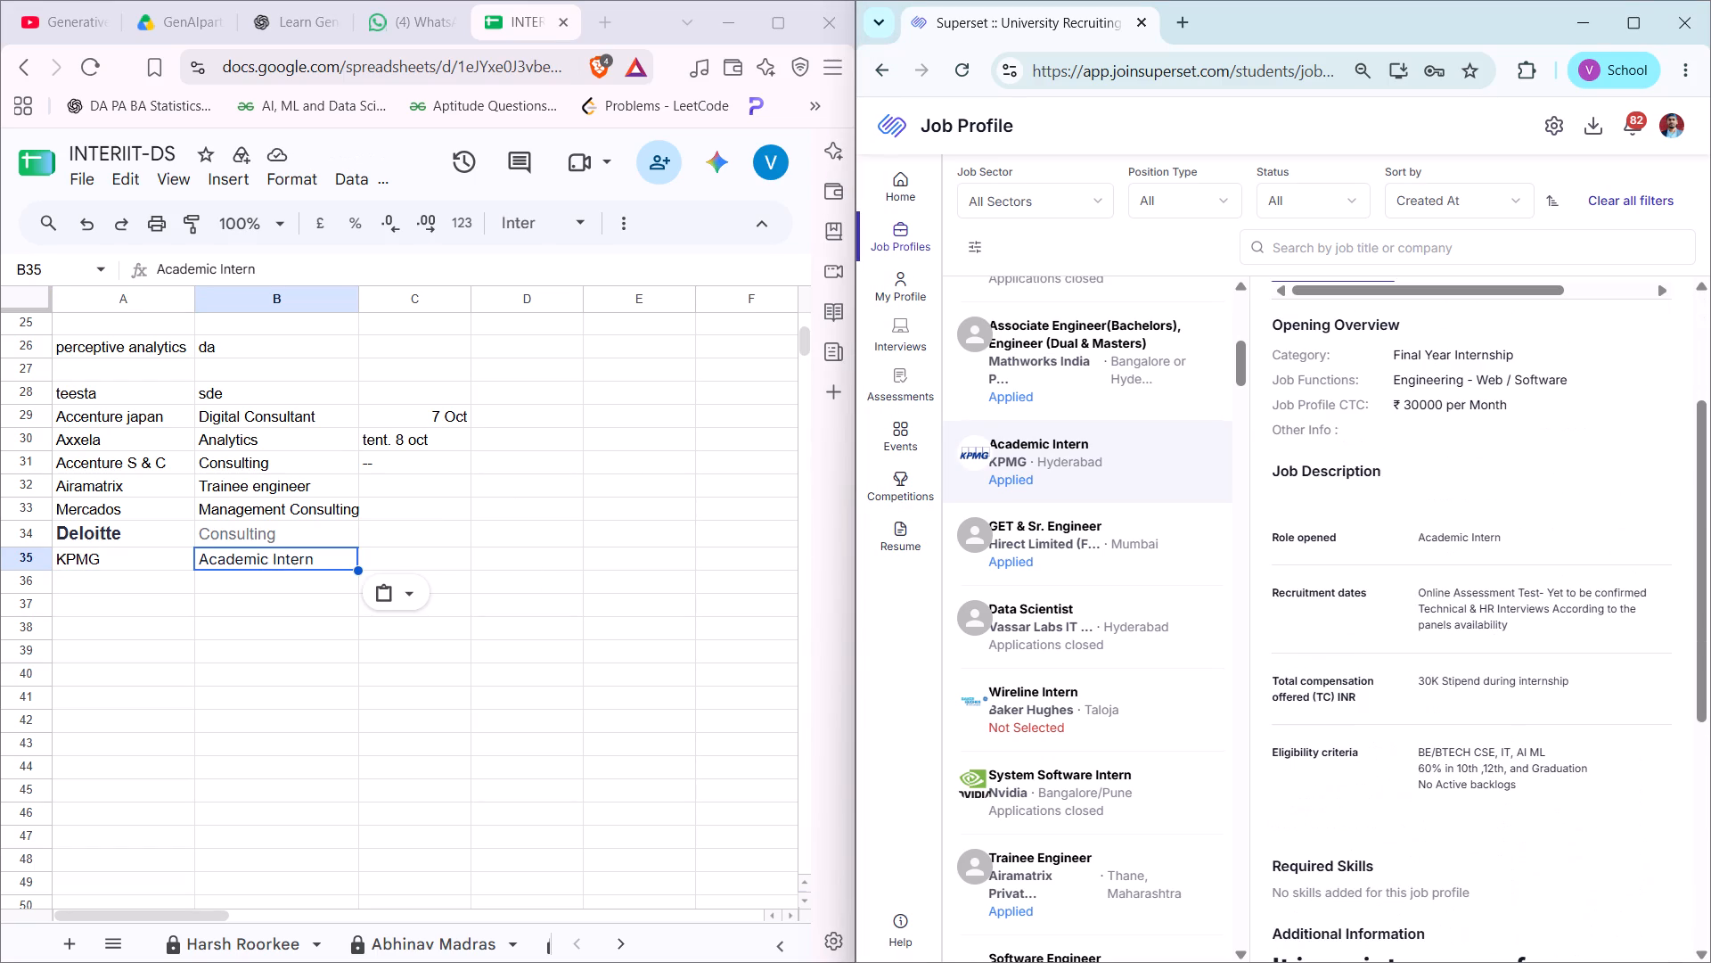
pyautogui.click(421, 556)
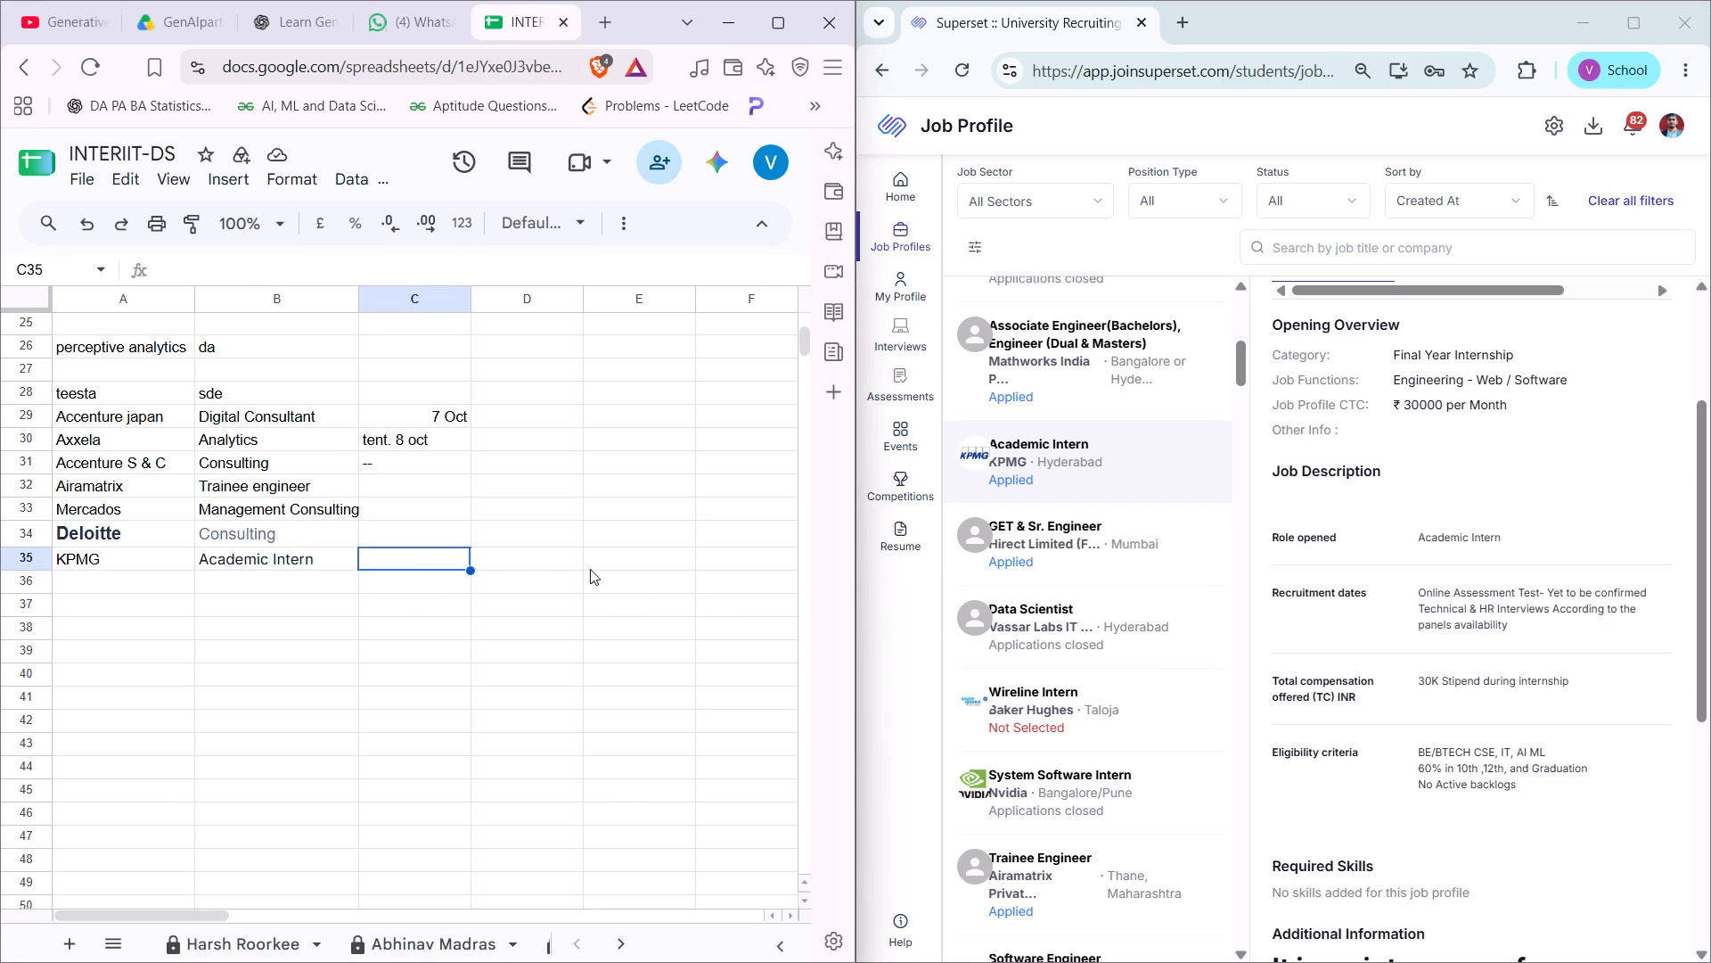
pyautogui.click(528, 555)
pyautogui.scroll(4, 565, 531)
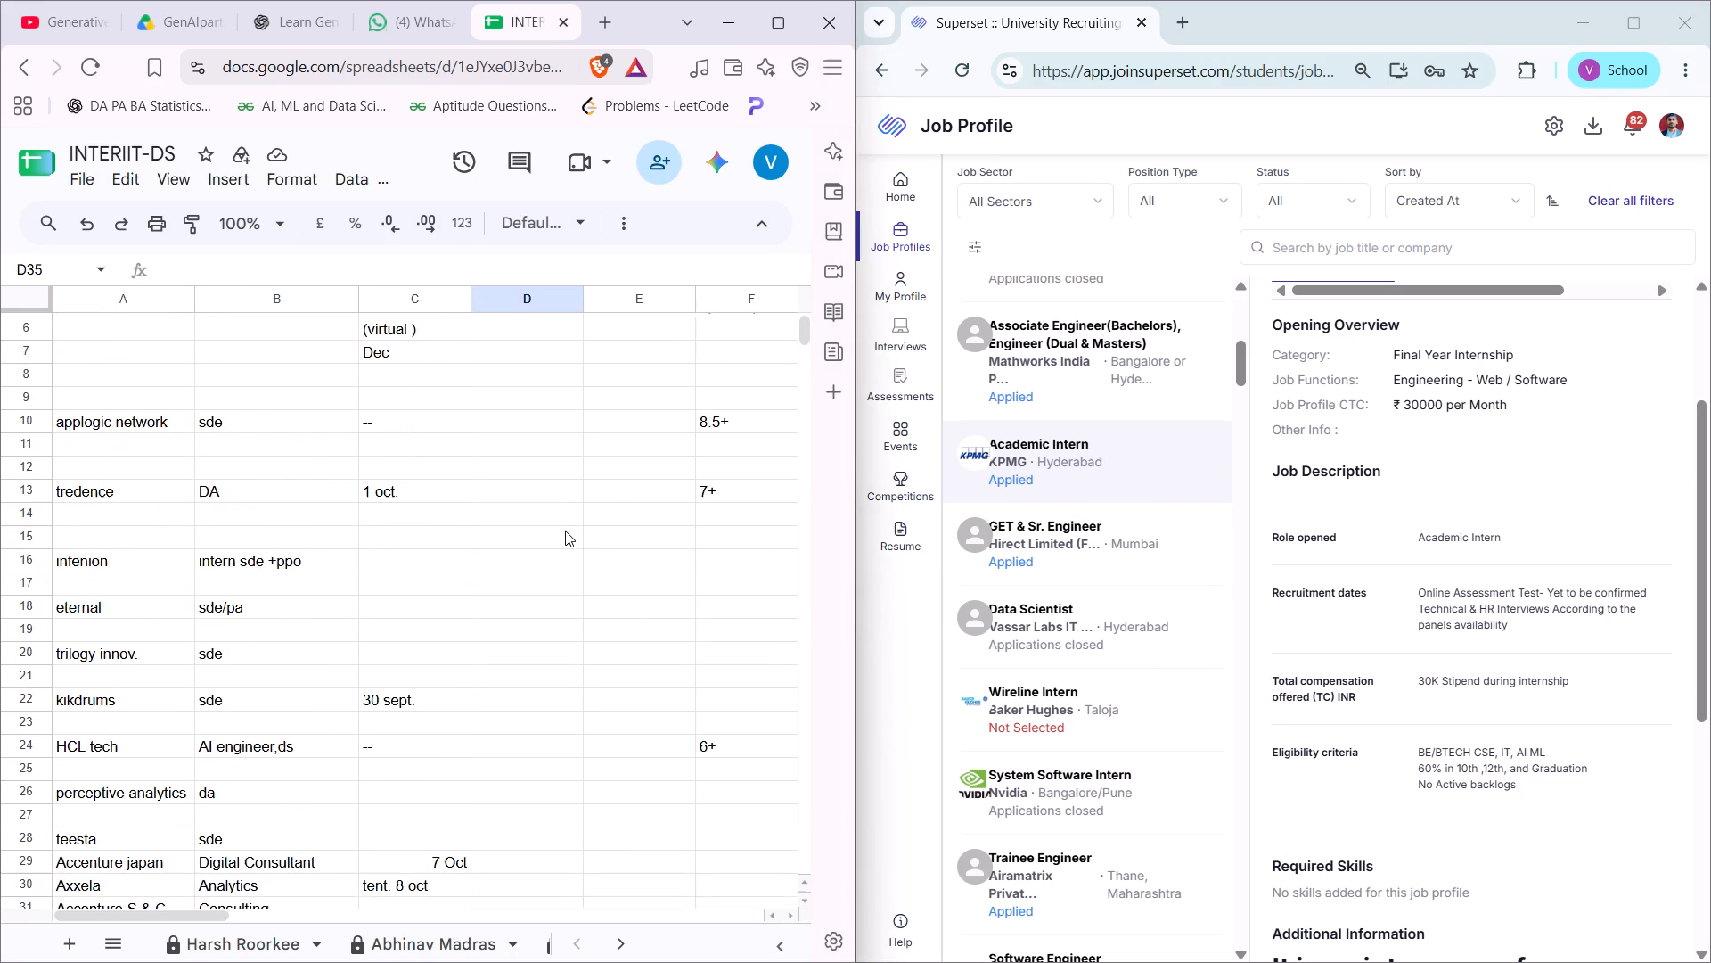
pyautogui.scroll(-2, 565, 531)
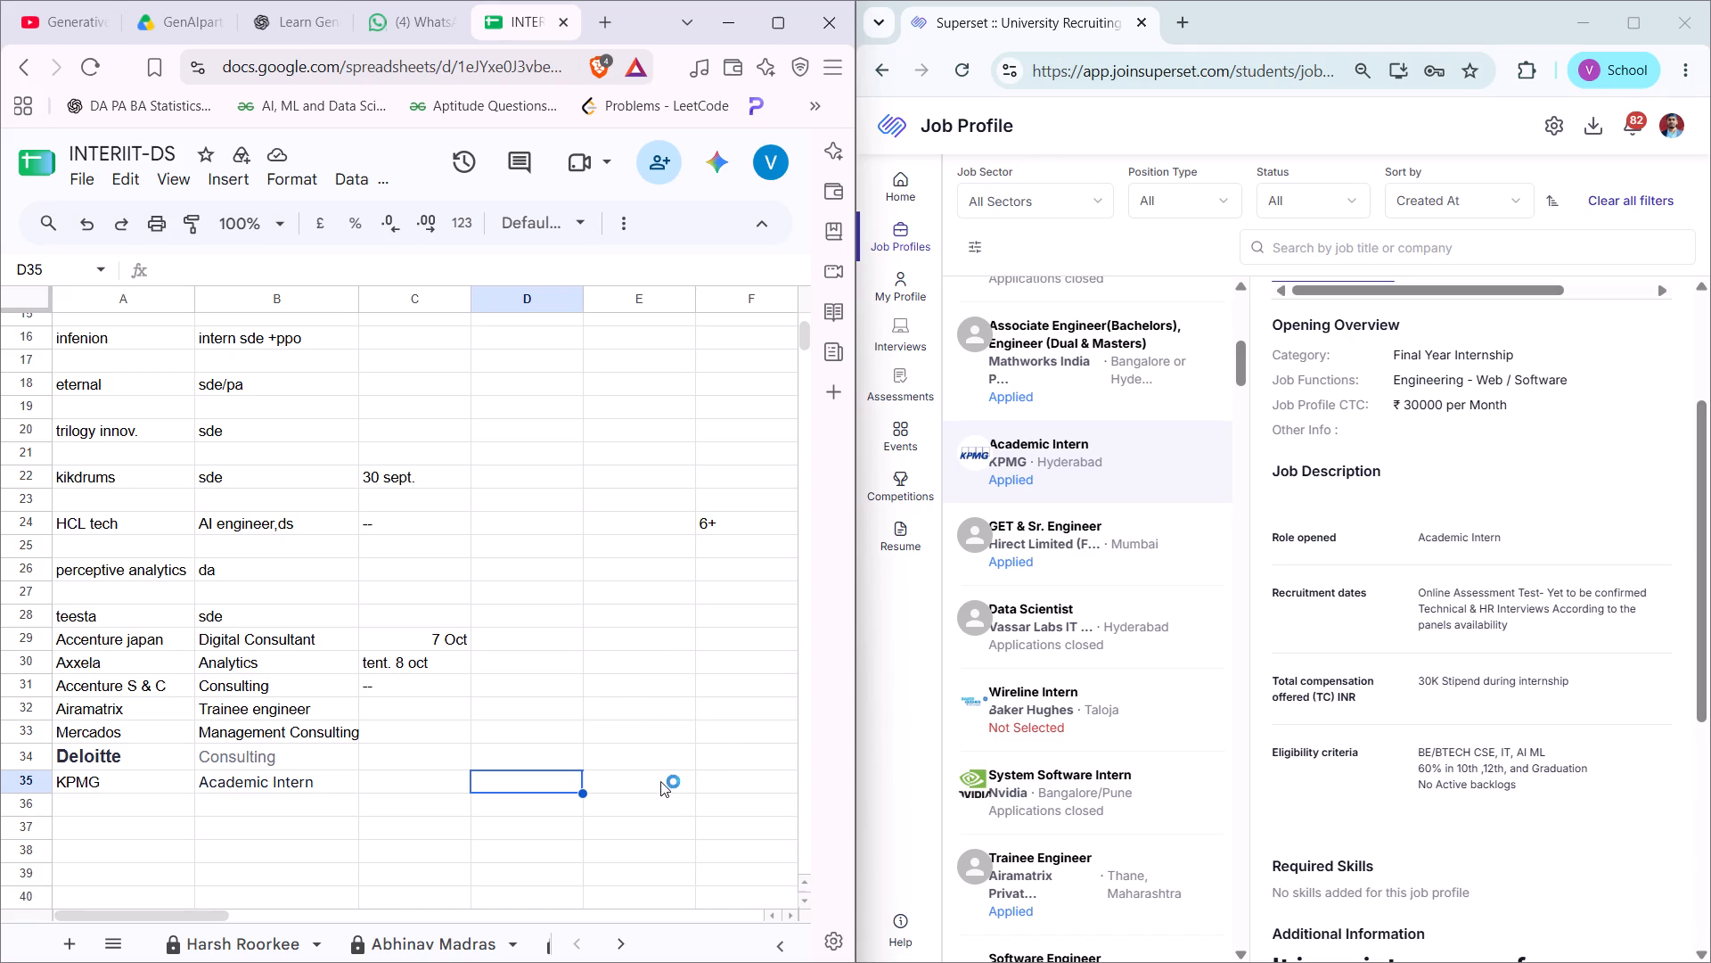
pyautogui.click(741, 775)
pyautogui.scroll(-6, 1318, 652)
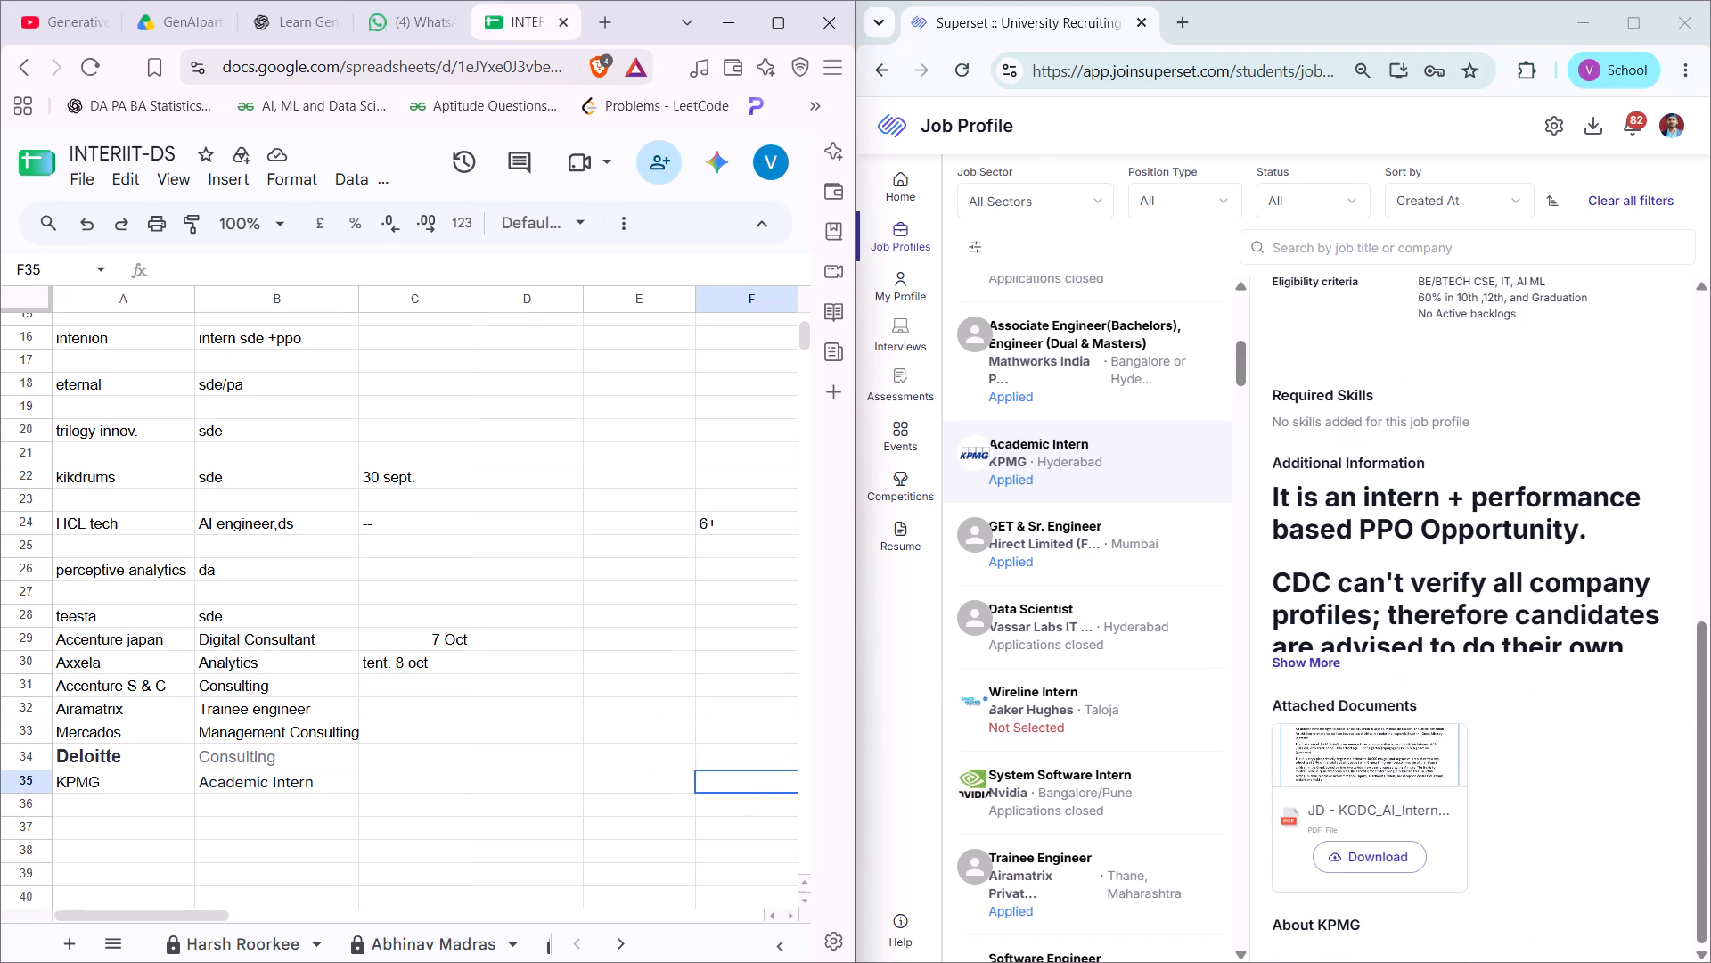
pyautogui.scroll(2, 1347, 647)
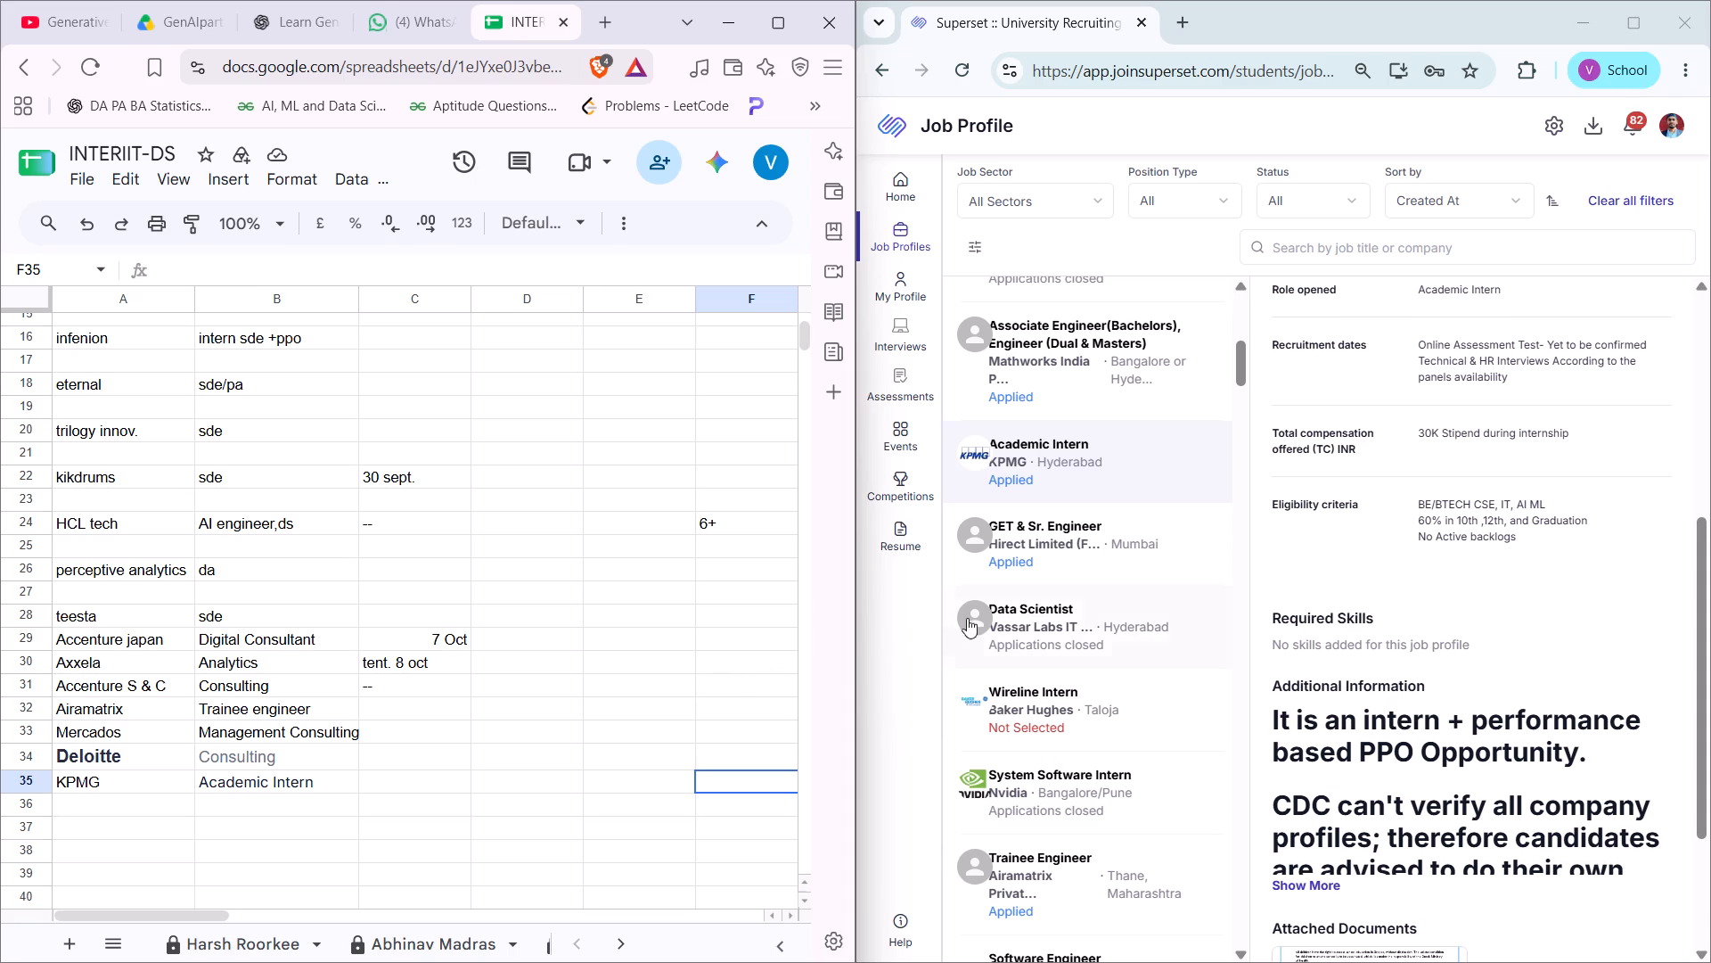
pyautogui.scroll(-1, 1497, 580)
pyautogui.scroll(1, 1497, 580)
pyautogui.scroll(-11, 1497, 580)
pyautogui.scroll(5, 1497, 588)
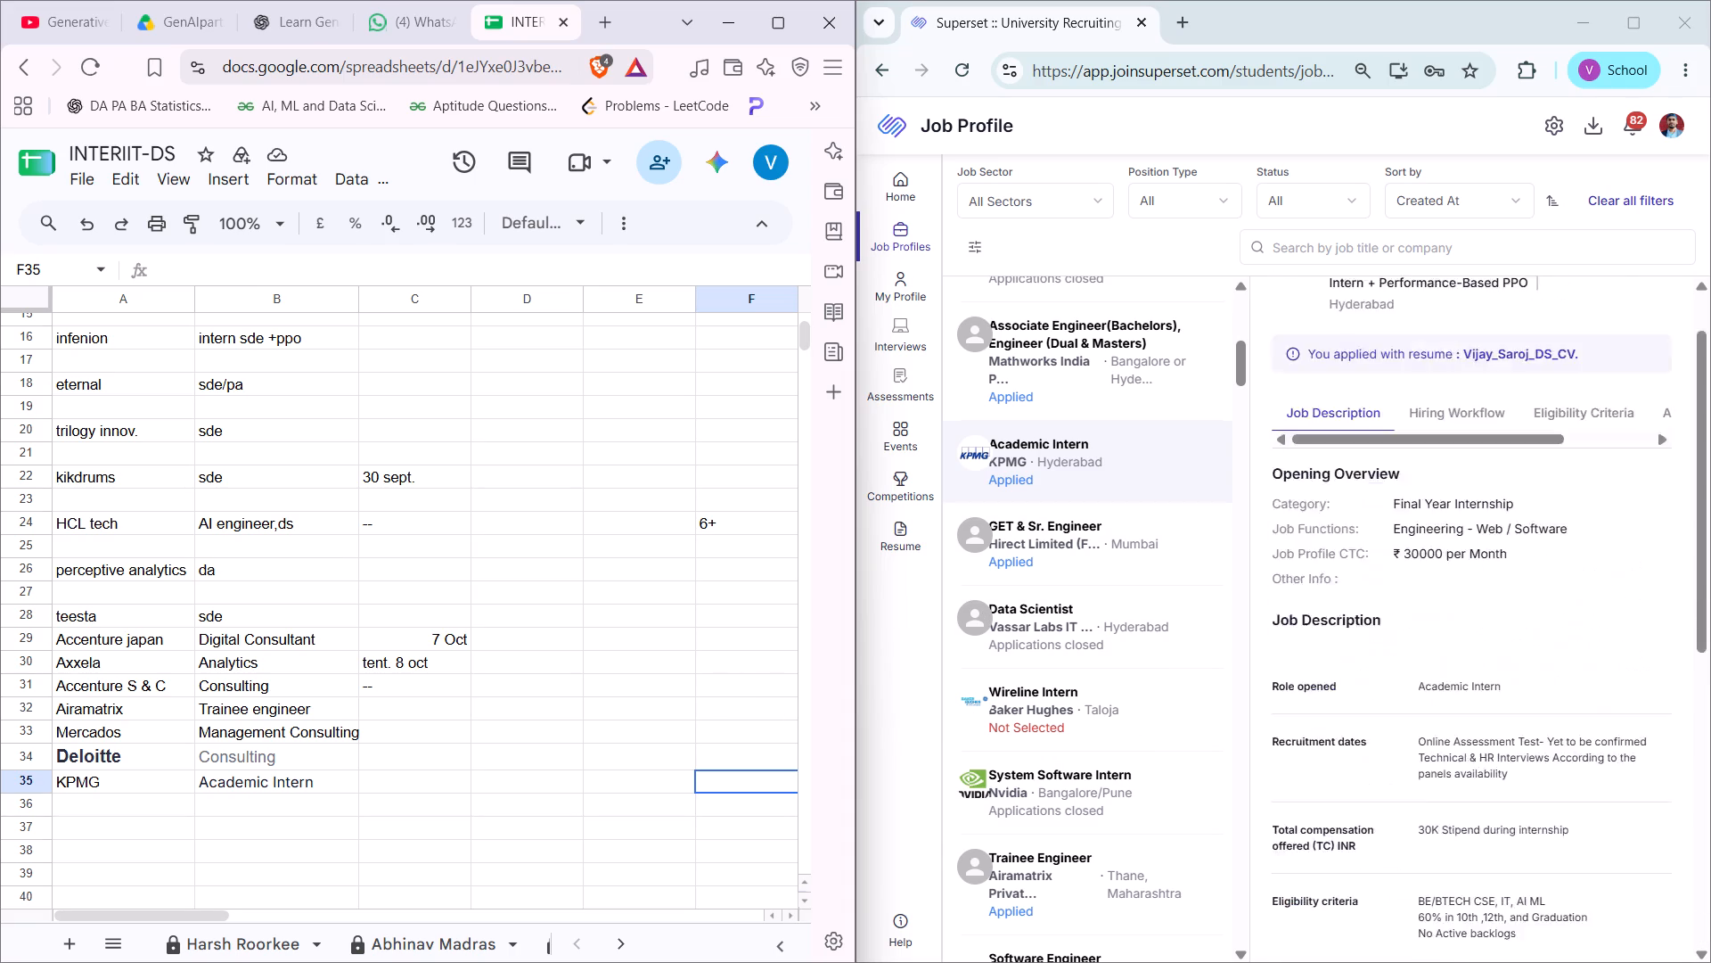
pyautogui.scroll(6, 1497, 588)
# Check the KPMG posting's eligibility criteria and enter its CGPA requirement as 6+ in cell F35.
pyautogui.click(1601, 490)
pyautogui.scroll(-7, 1518, 769)
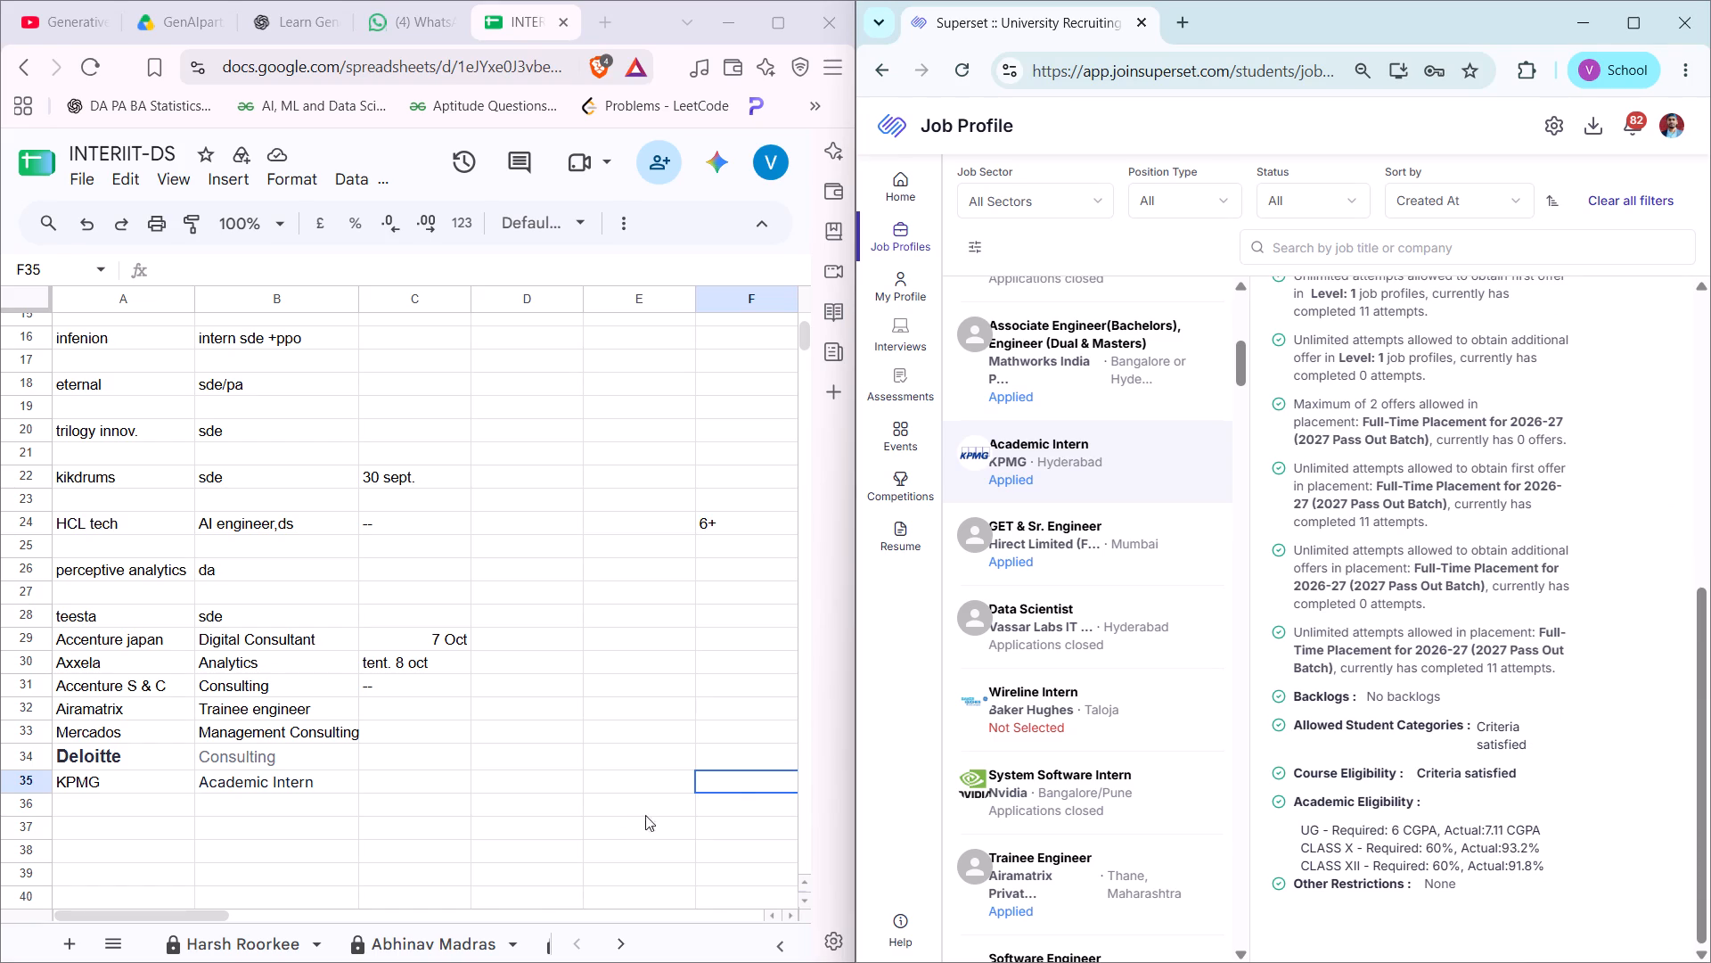
pyautogui.write('6+')
pyautogui.click(733, 785)
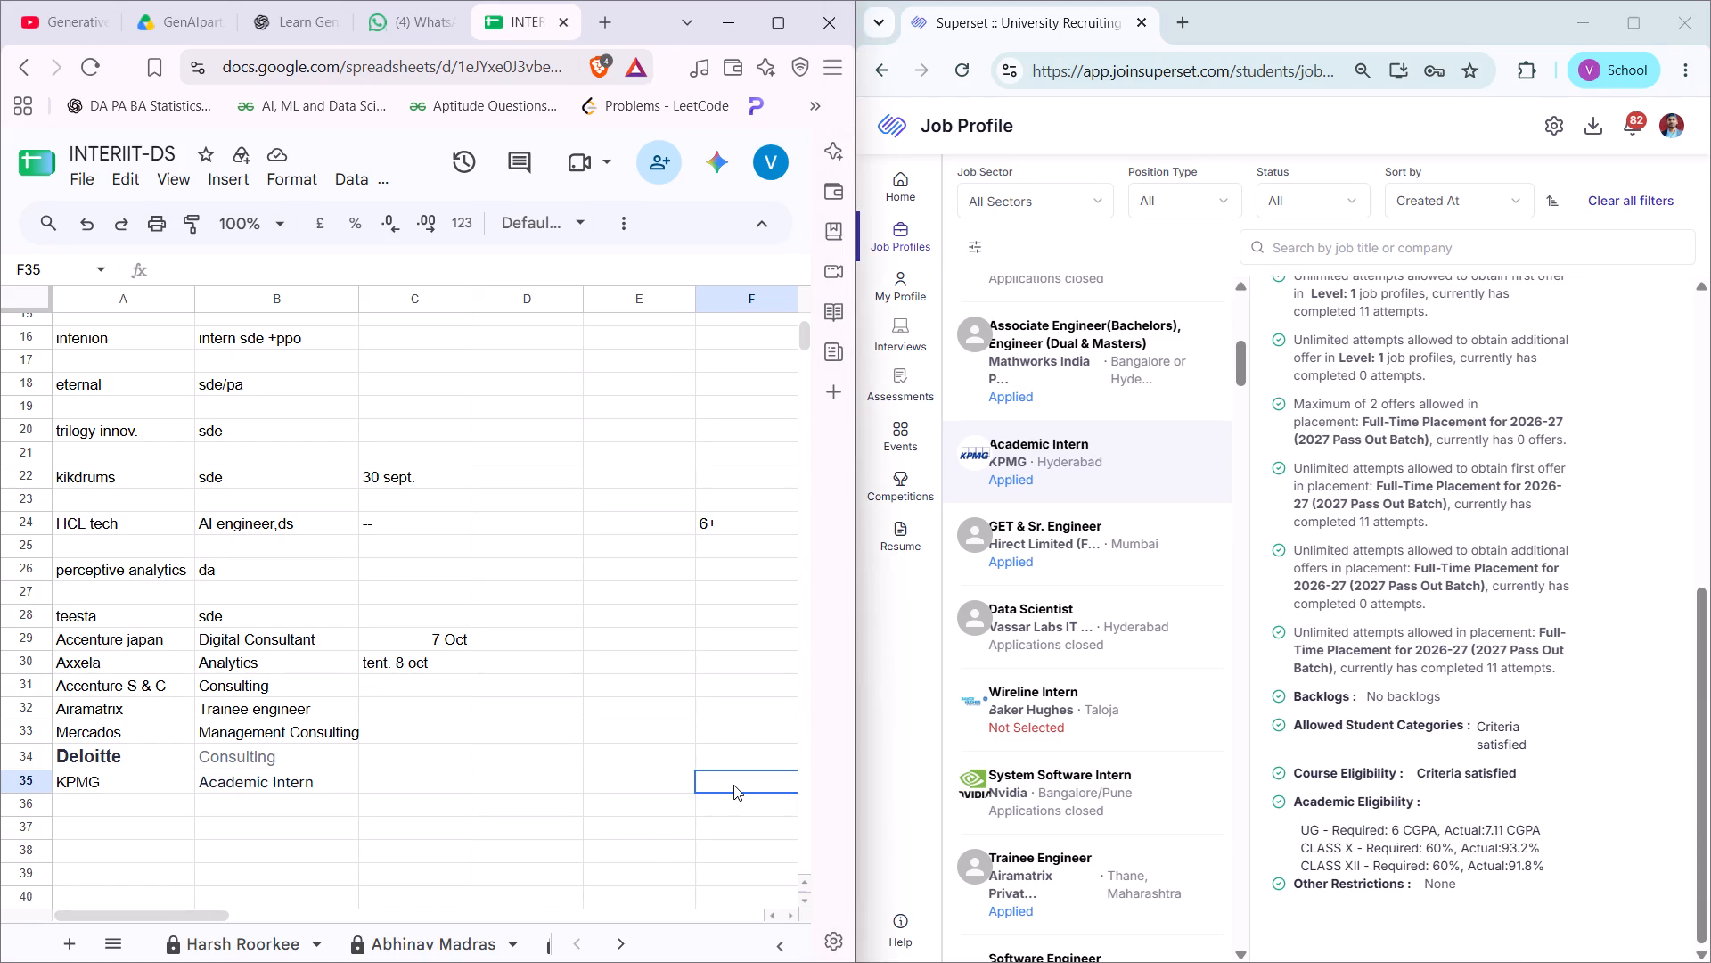
pyautogui.click(751, 784)
pyautogui.press('6')
pyautogui.press('+')
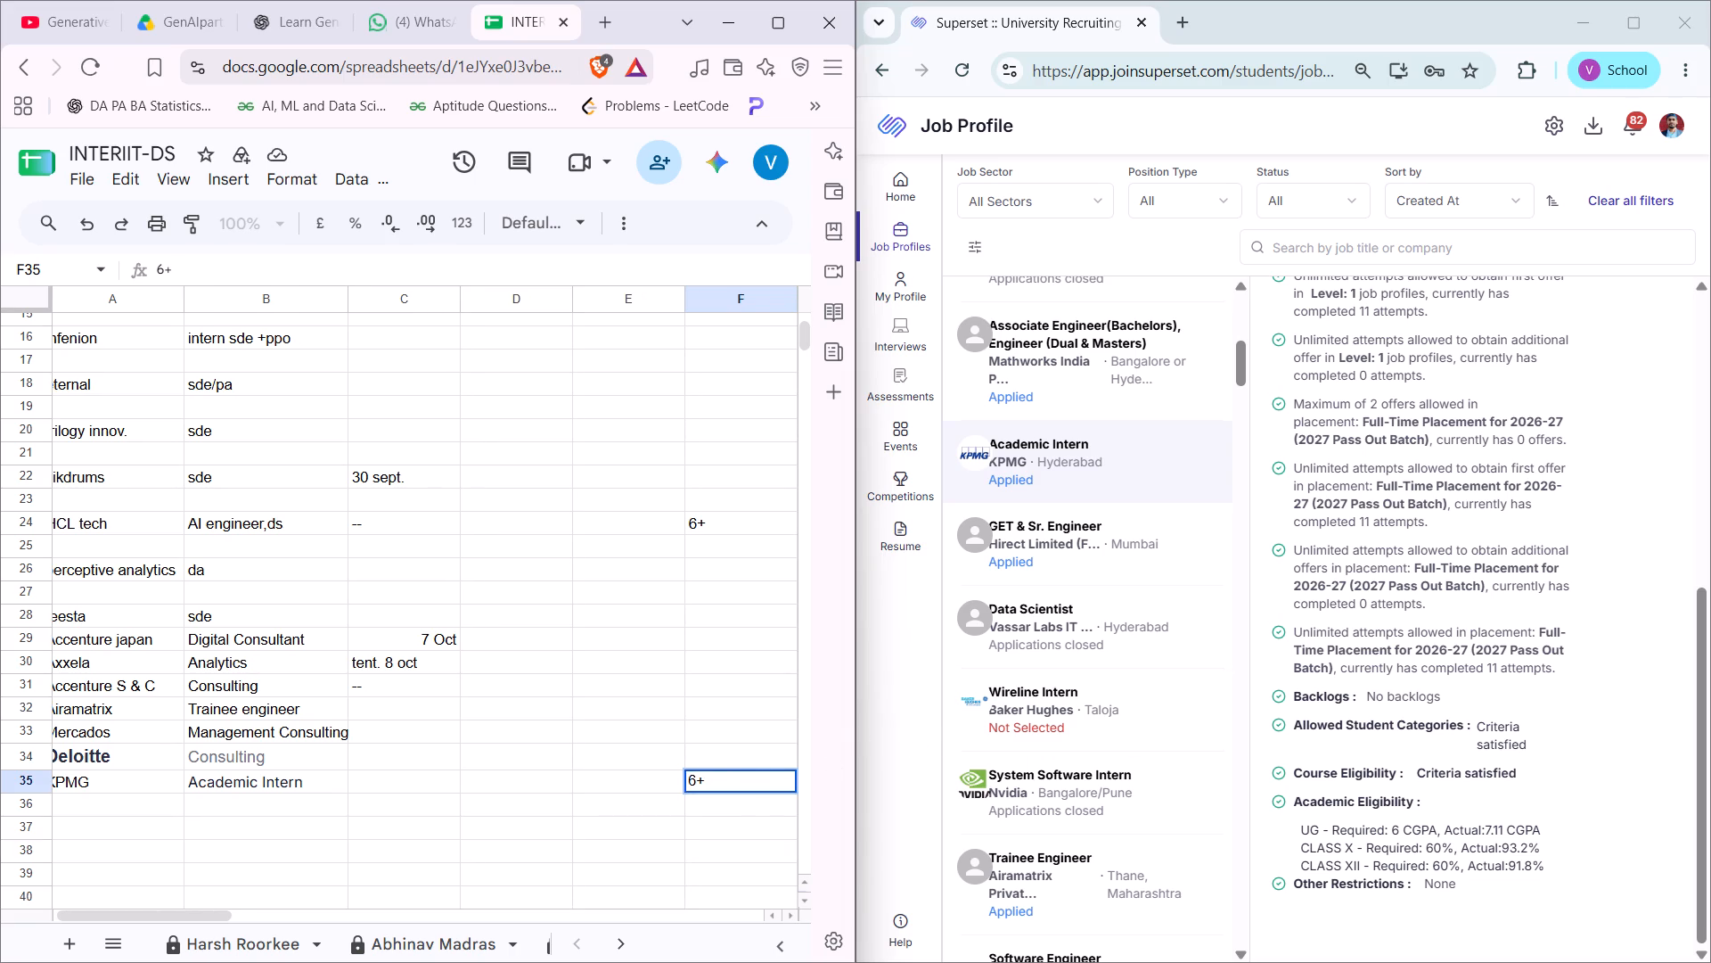
# Open the GET & Sr. Engineer posting and copy its full company name, Hirect Limited (Formerly known as Hind Rectifiers Limited), into A36.
pyautogui.scroll(1, 1359, 688)
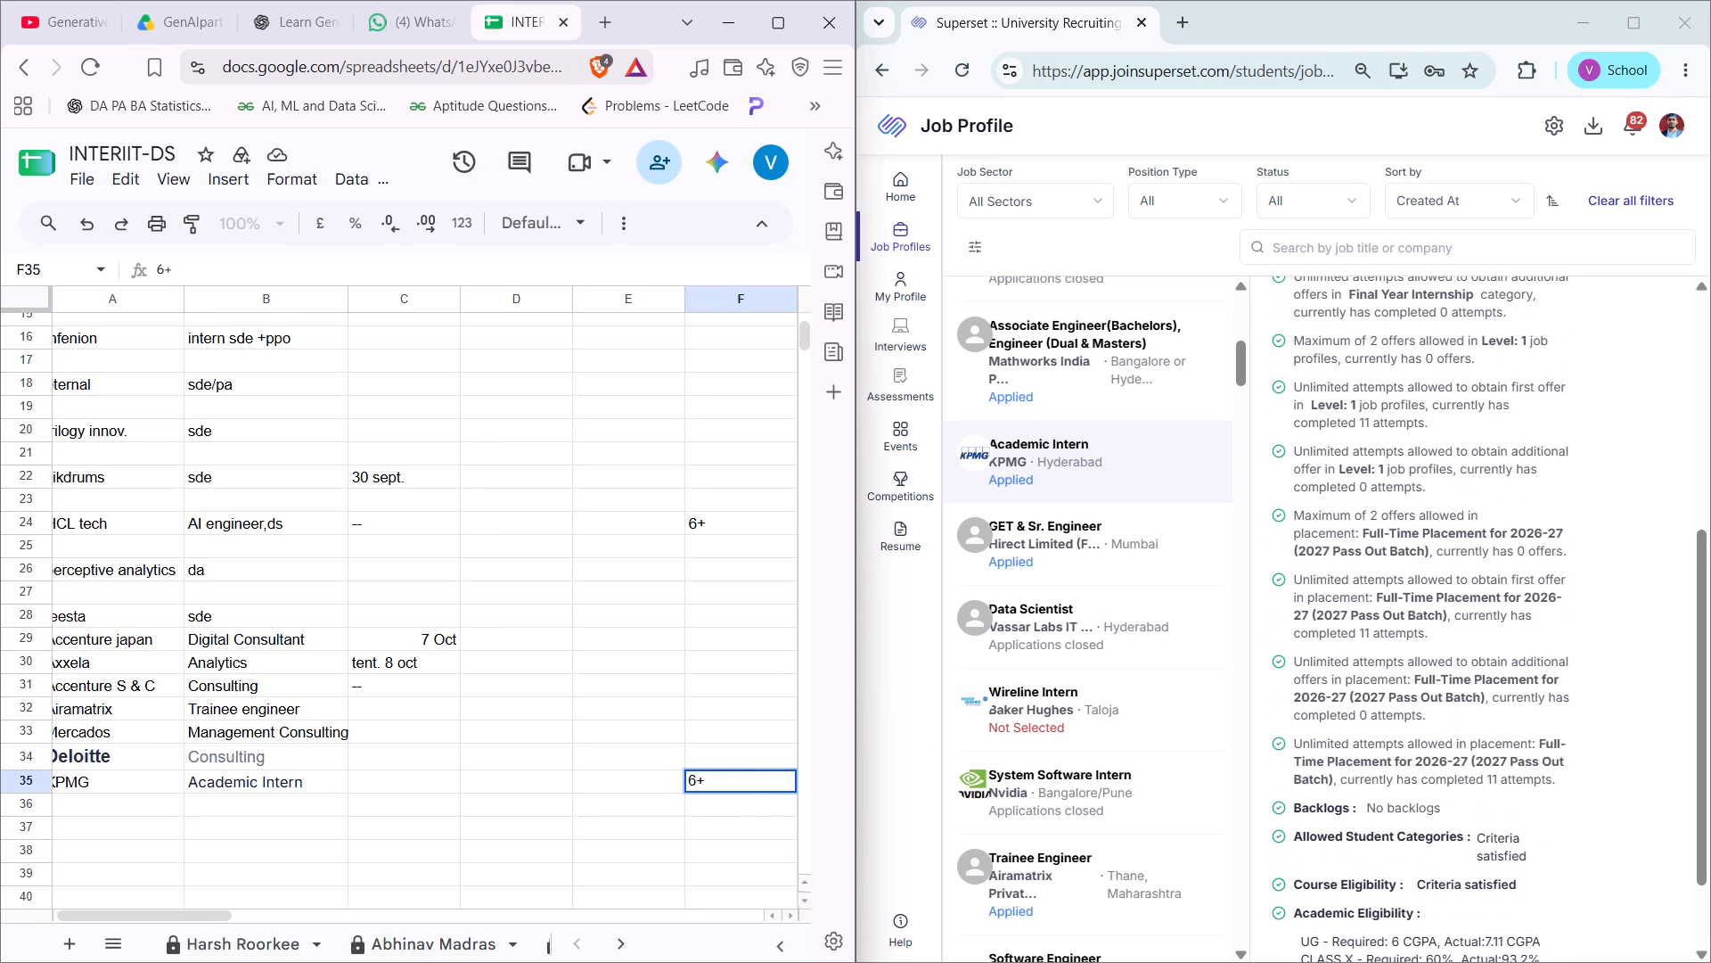
pyautogui.scroll(6, 1359, 688)
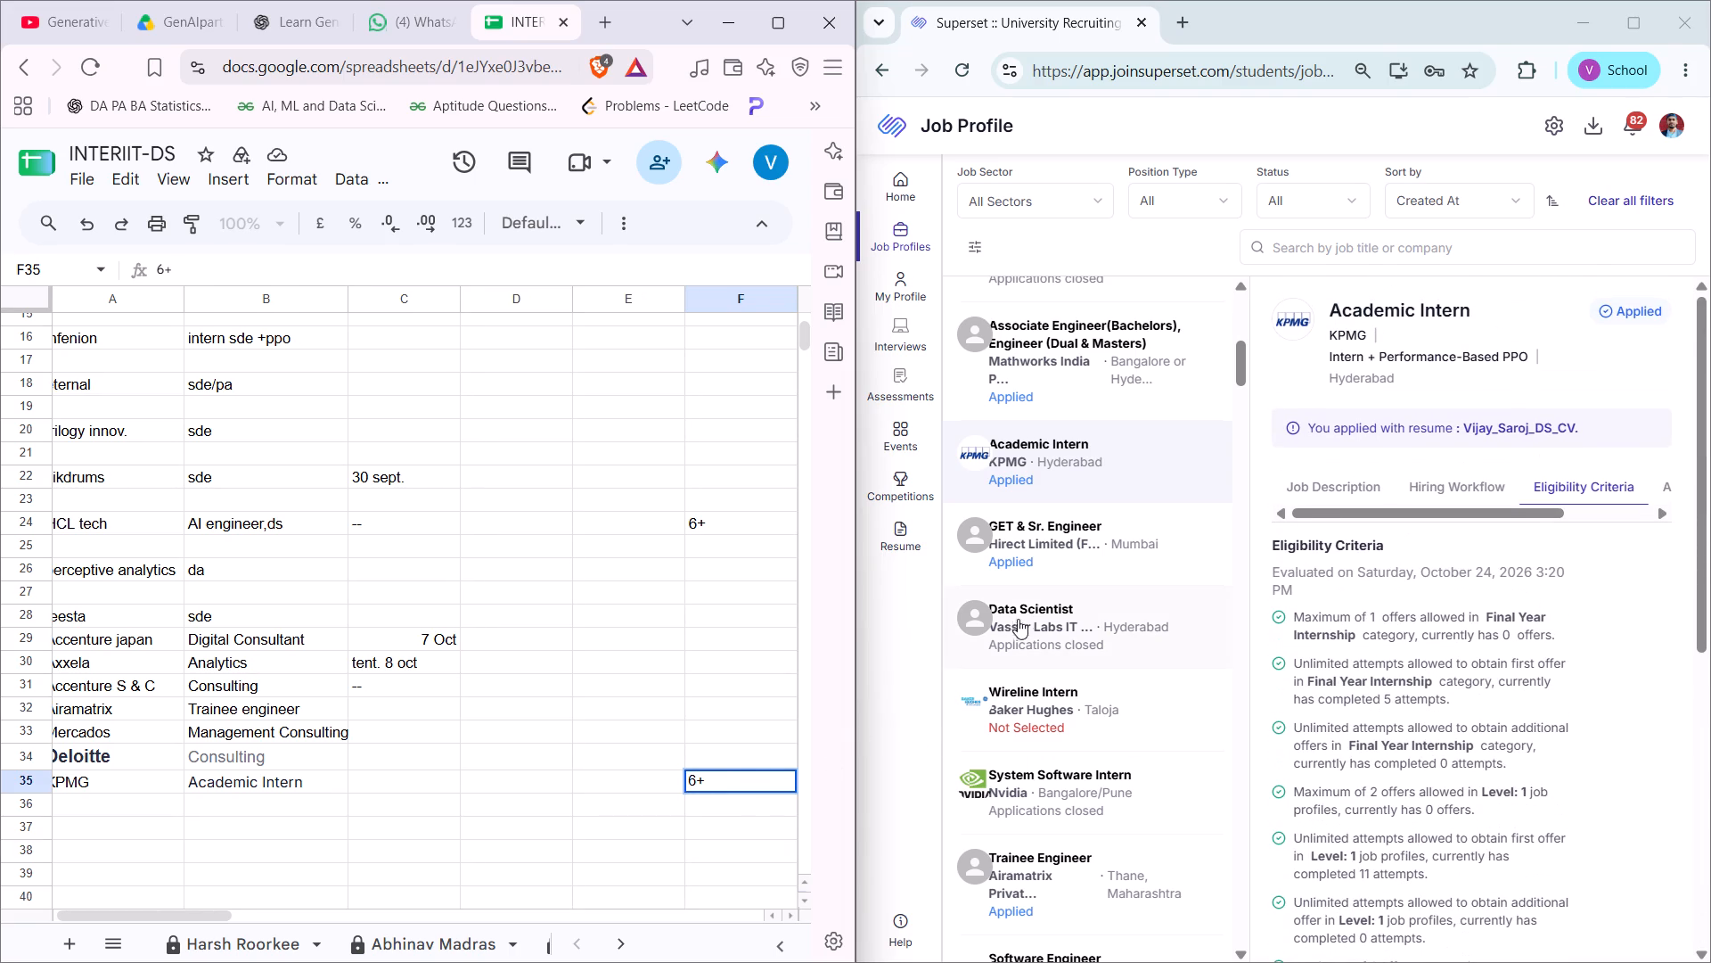
pyautogui.click(1059, 554)
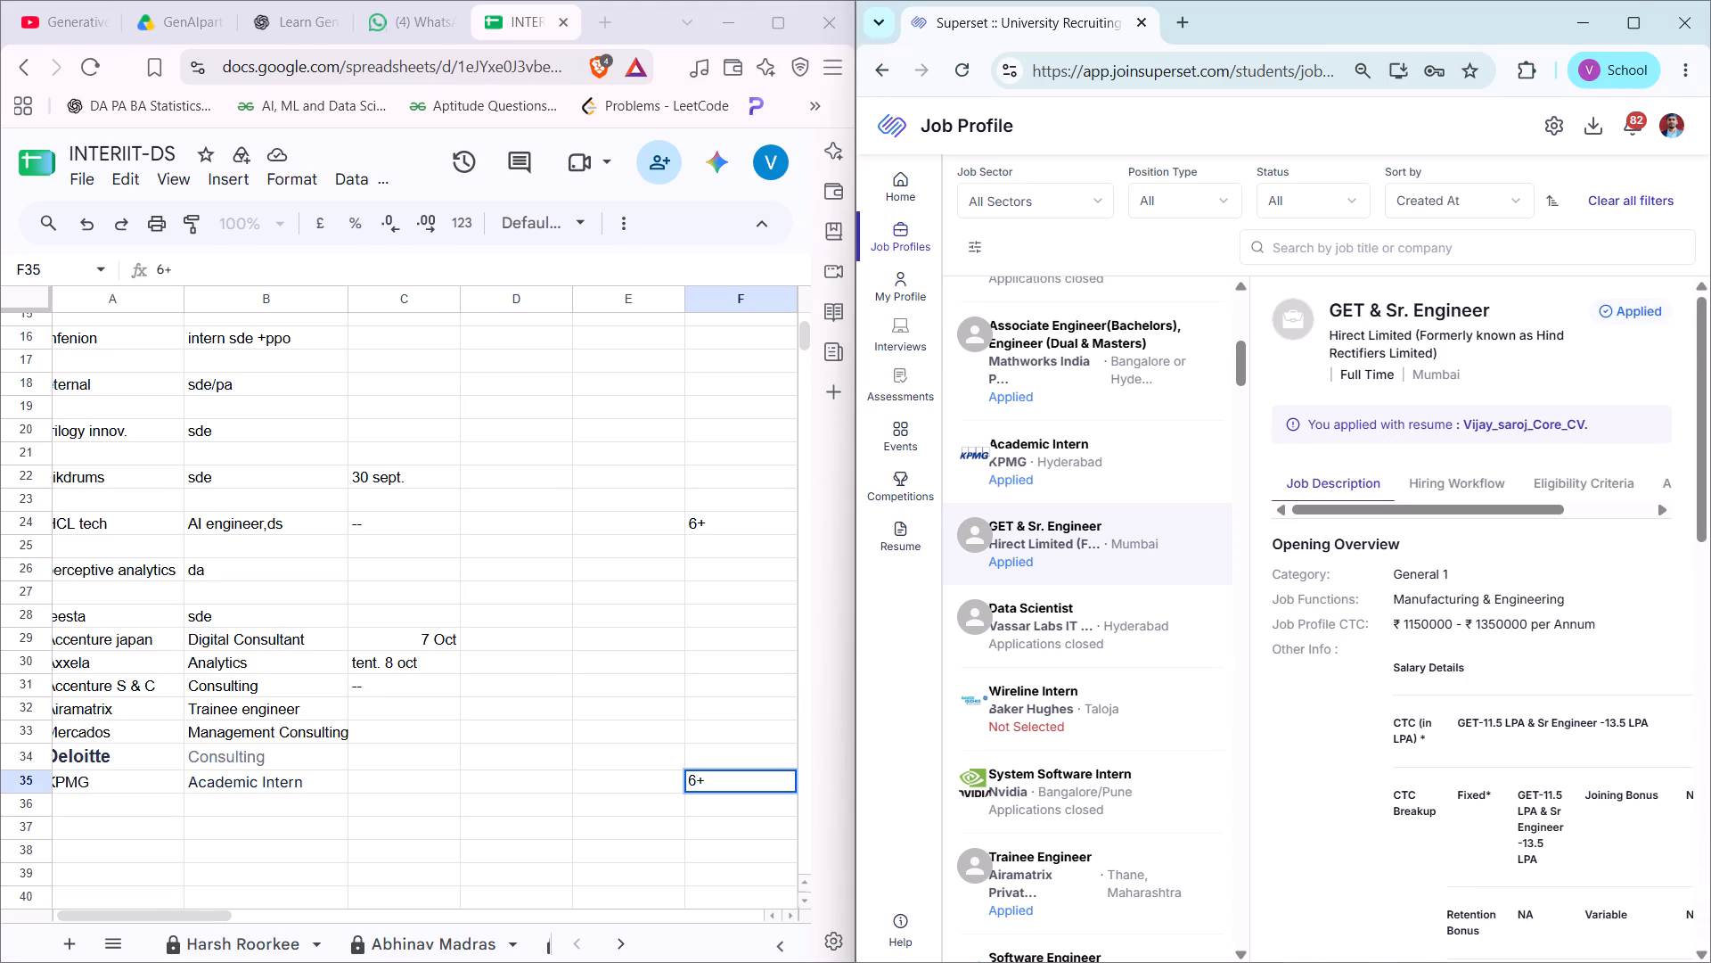
pyautogui.moveTo(1327, 334); pyautogui.dragTo(1430, 356)
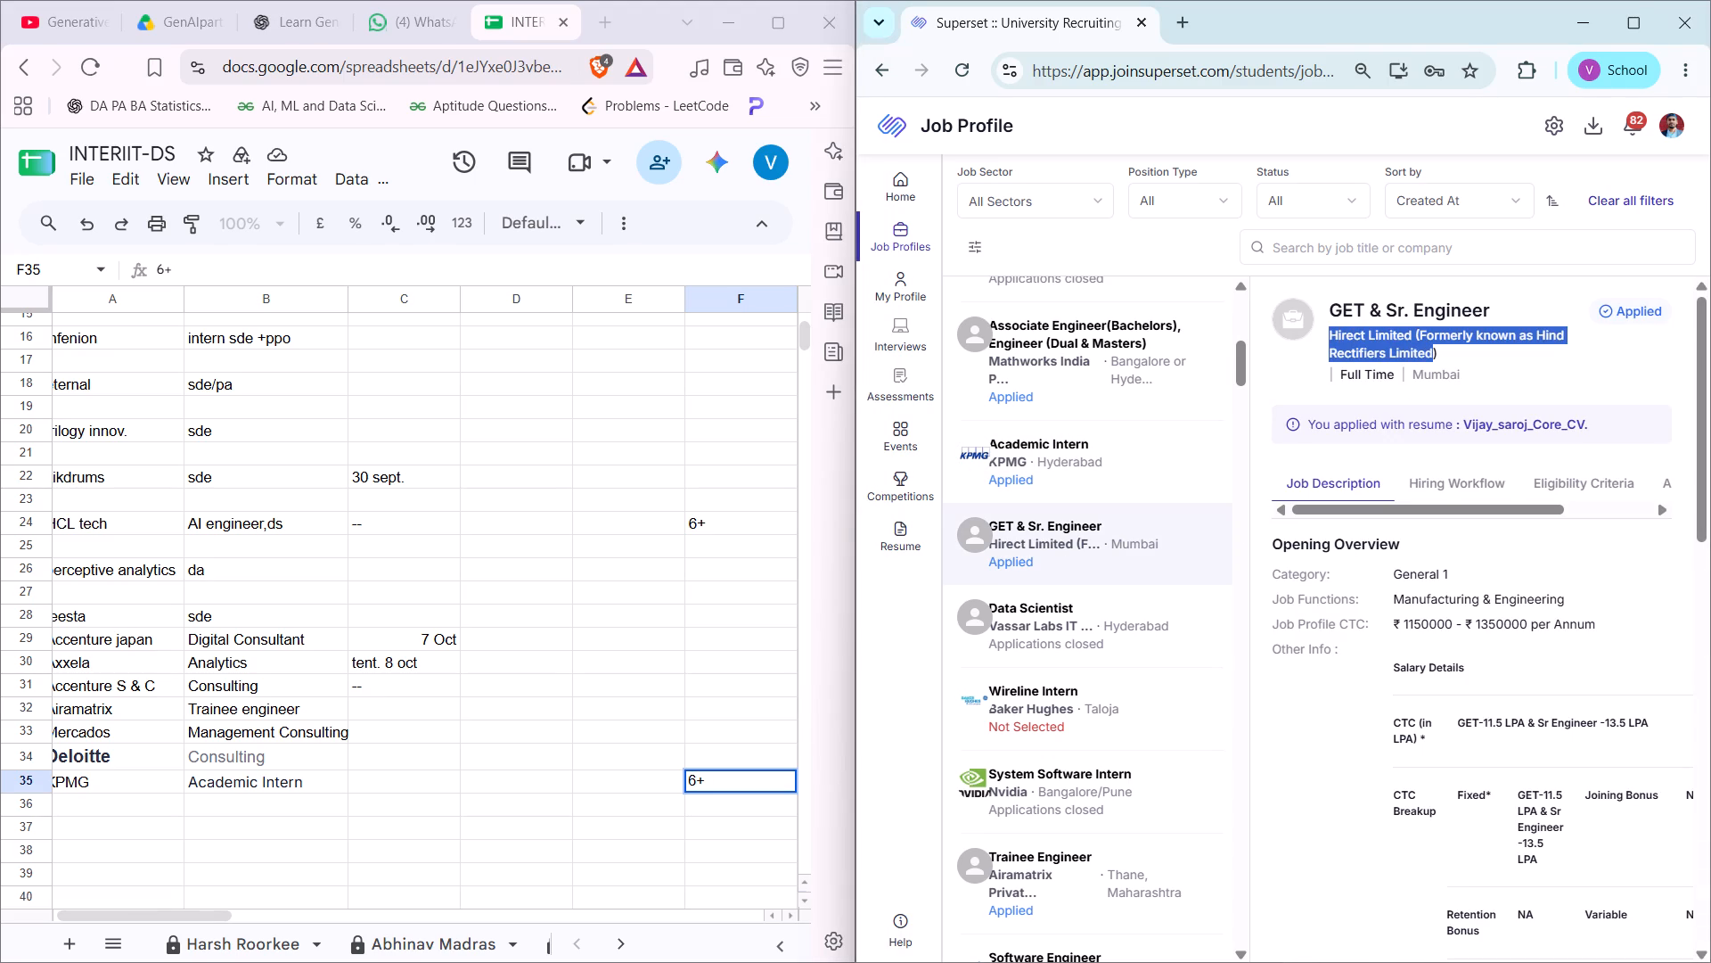
pyautogui.moveTo(1430, 356); pyautogui.dragTo(1441, 357)
pyautogui.hotkey('ctrl', 'c')
pyautogui.click(116, 801)
pyautogui.hotkey('ctrl', 'v')
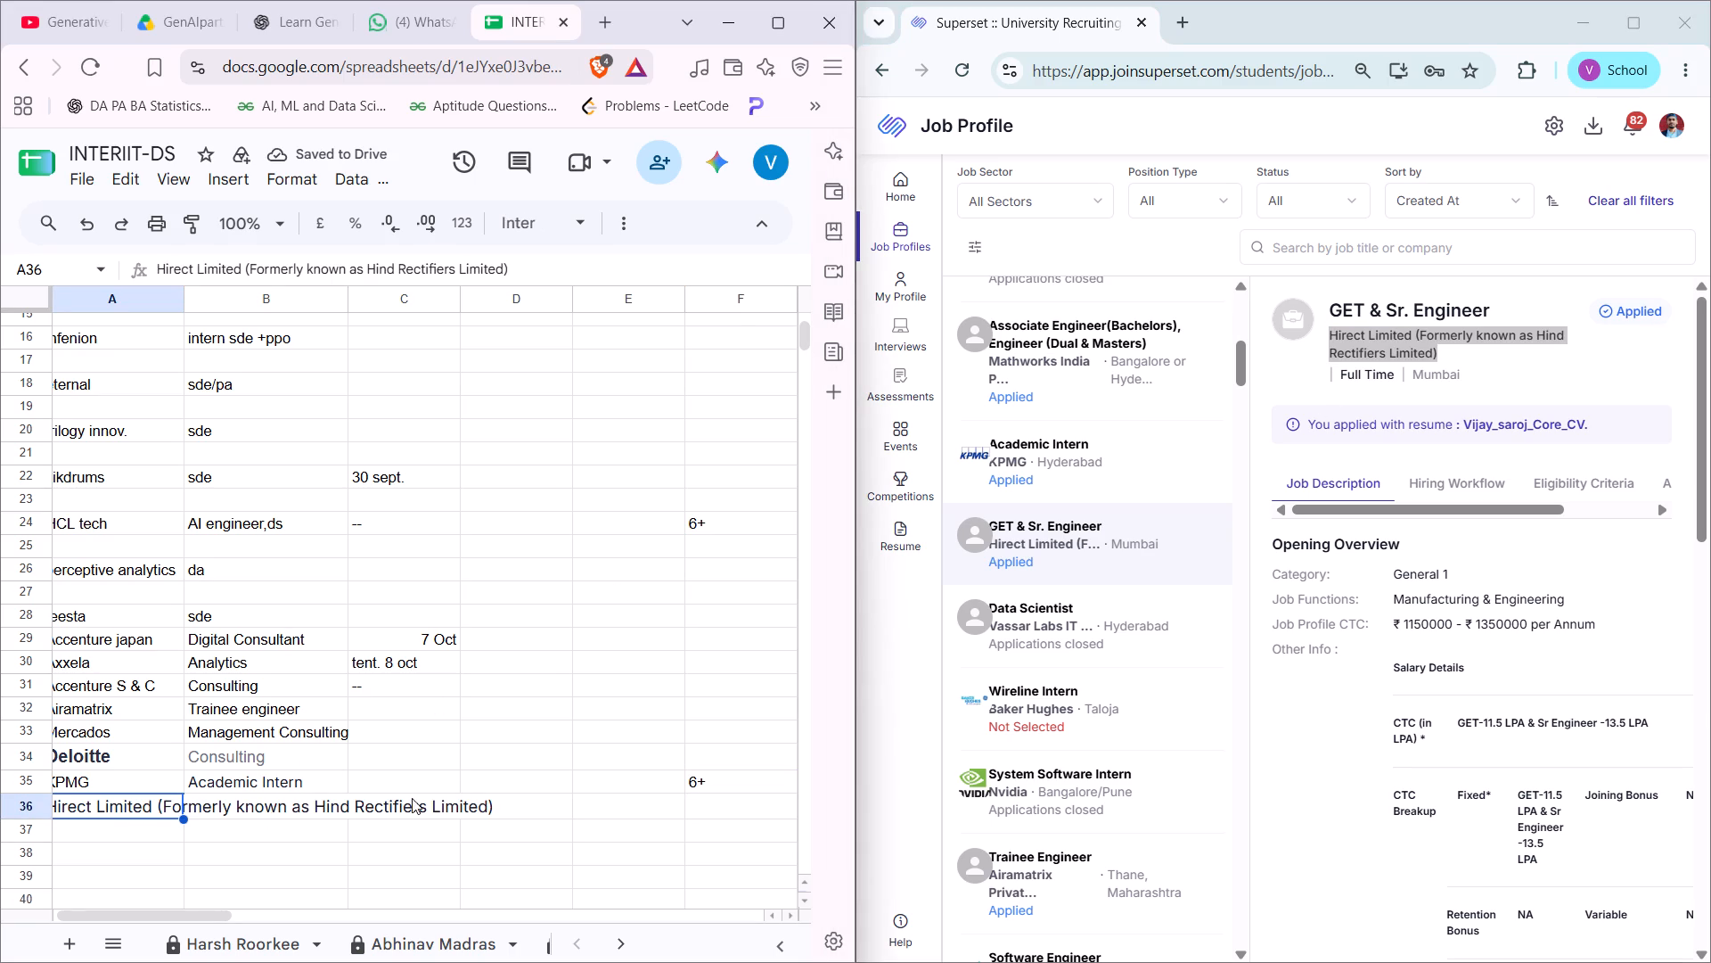
# Shorten the company name in A36 to Hirect Limited by removing the bracketed former name.
pyautogui.click(251, 799)
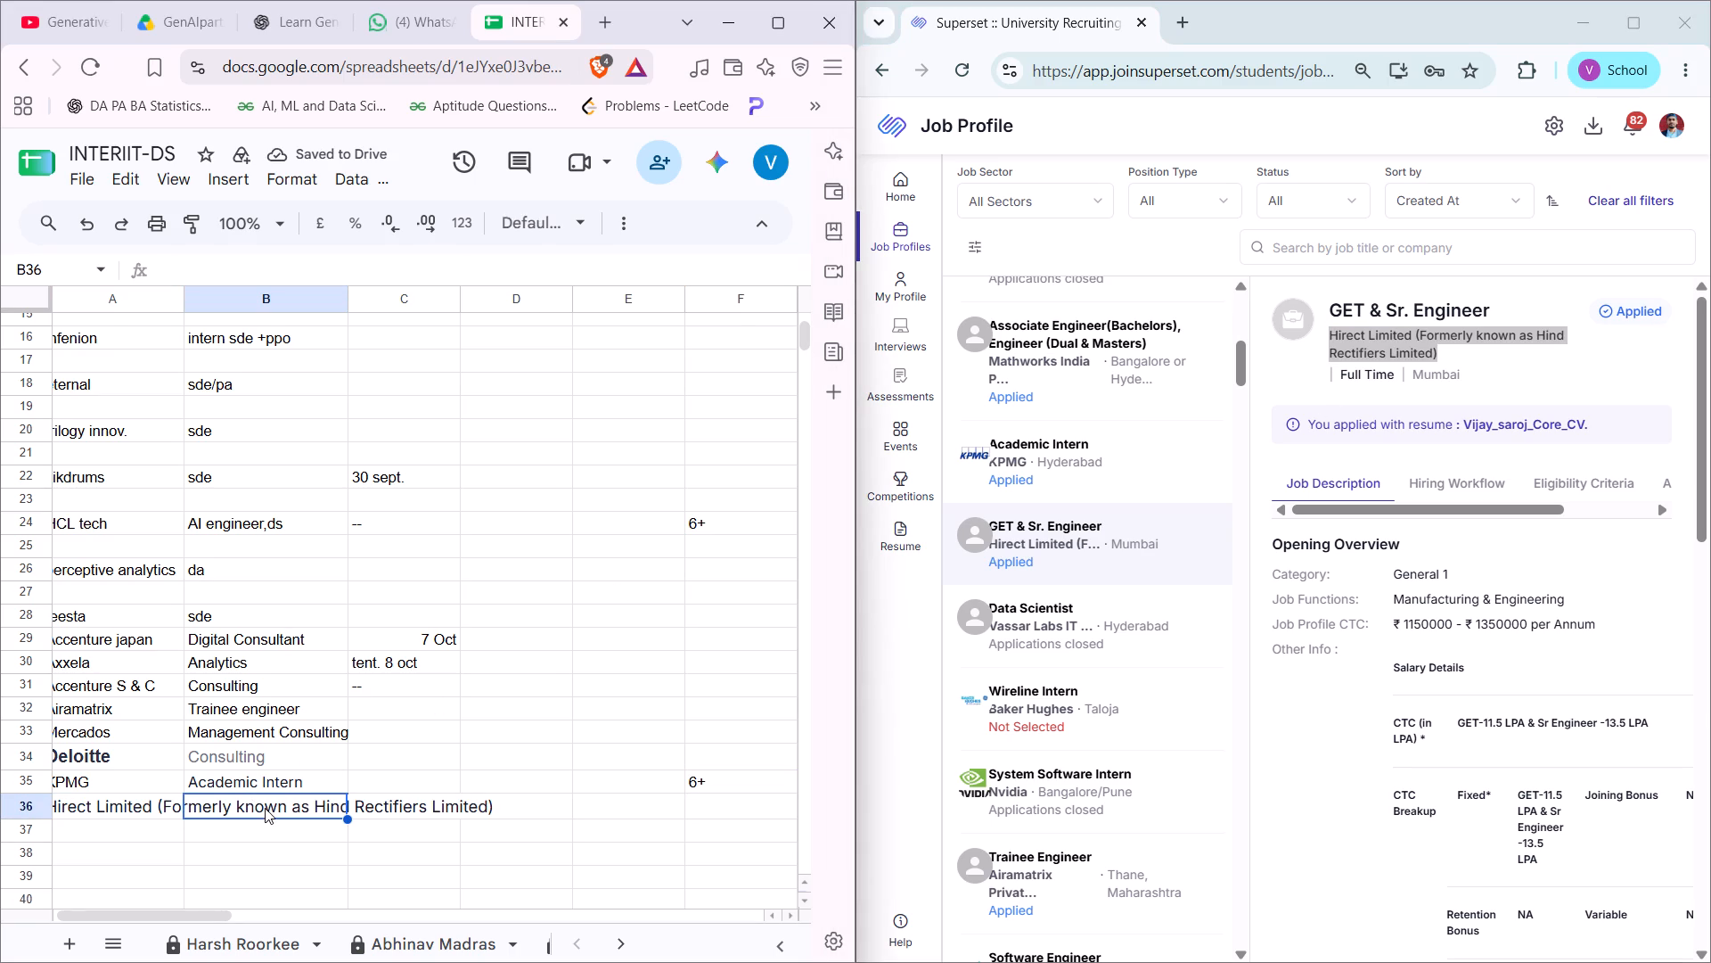
pyautogui.click(318, 808)
pyautogui.click(148, 804)
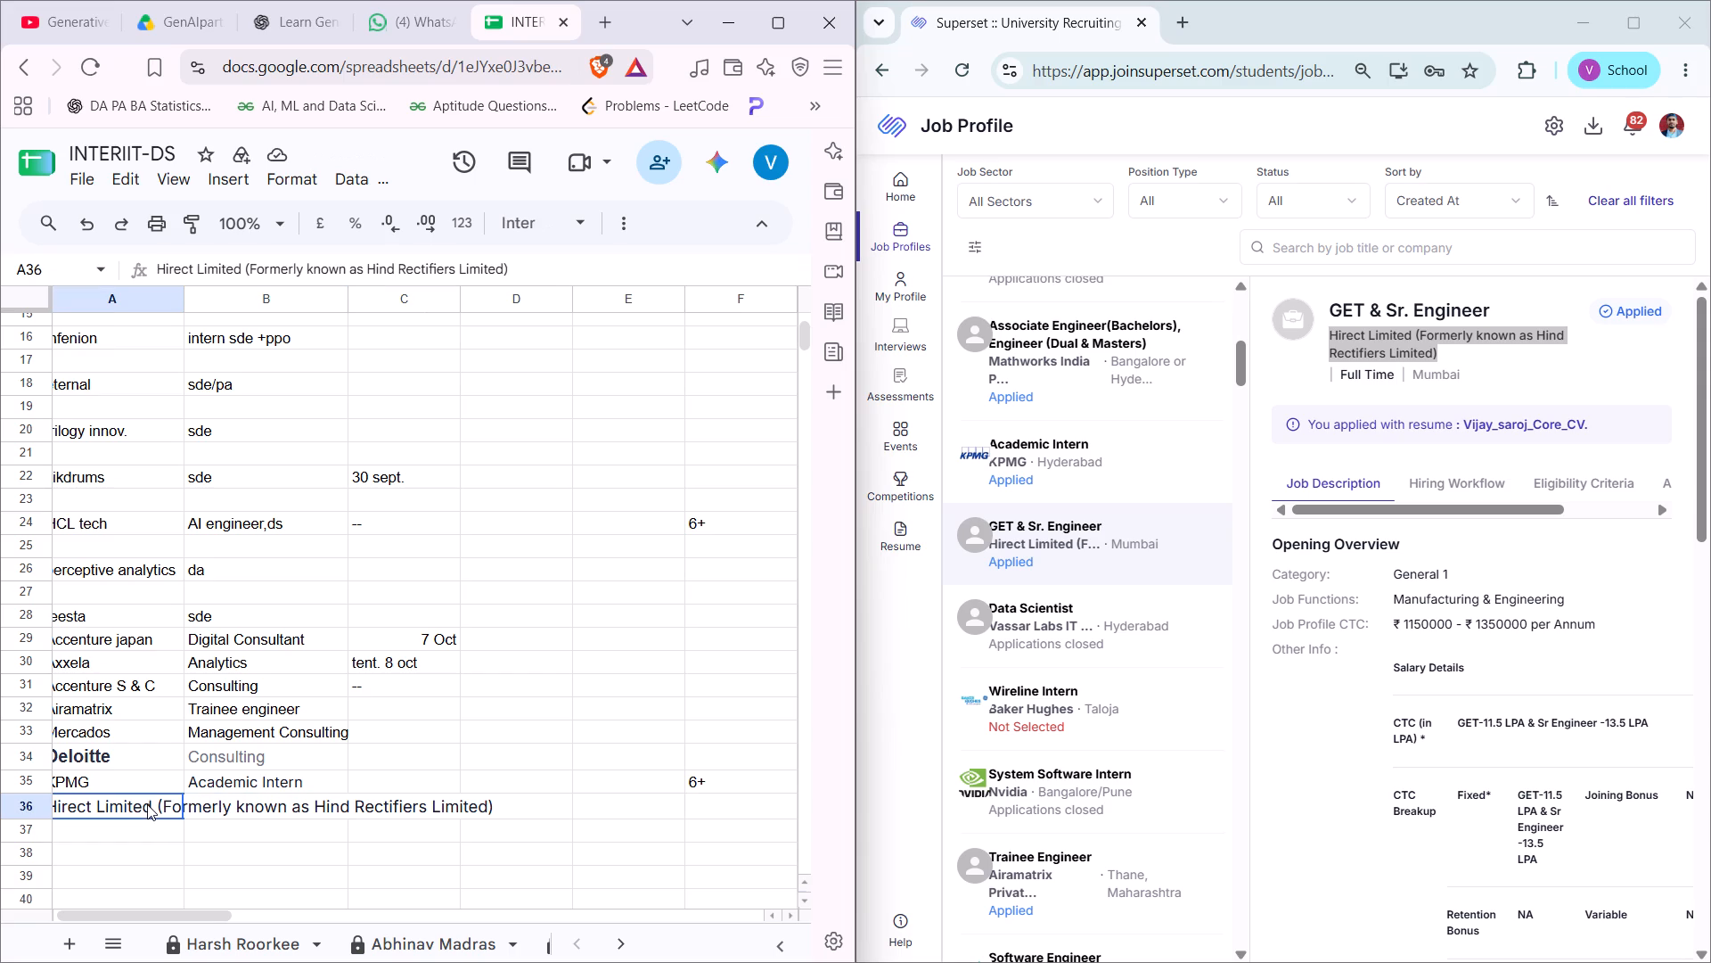
pyautogui.click(522, 270)
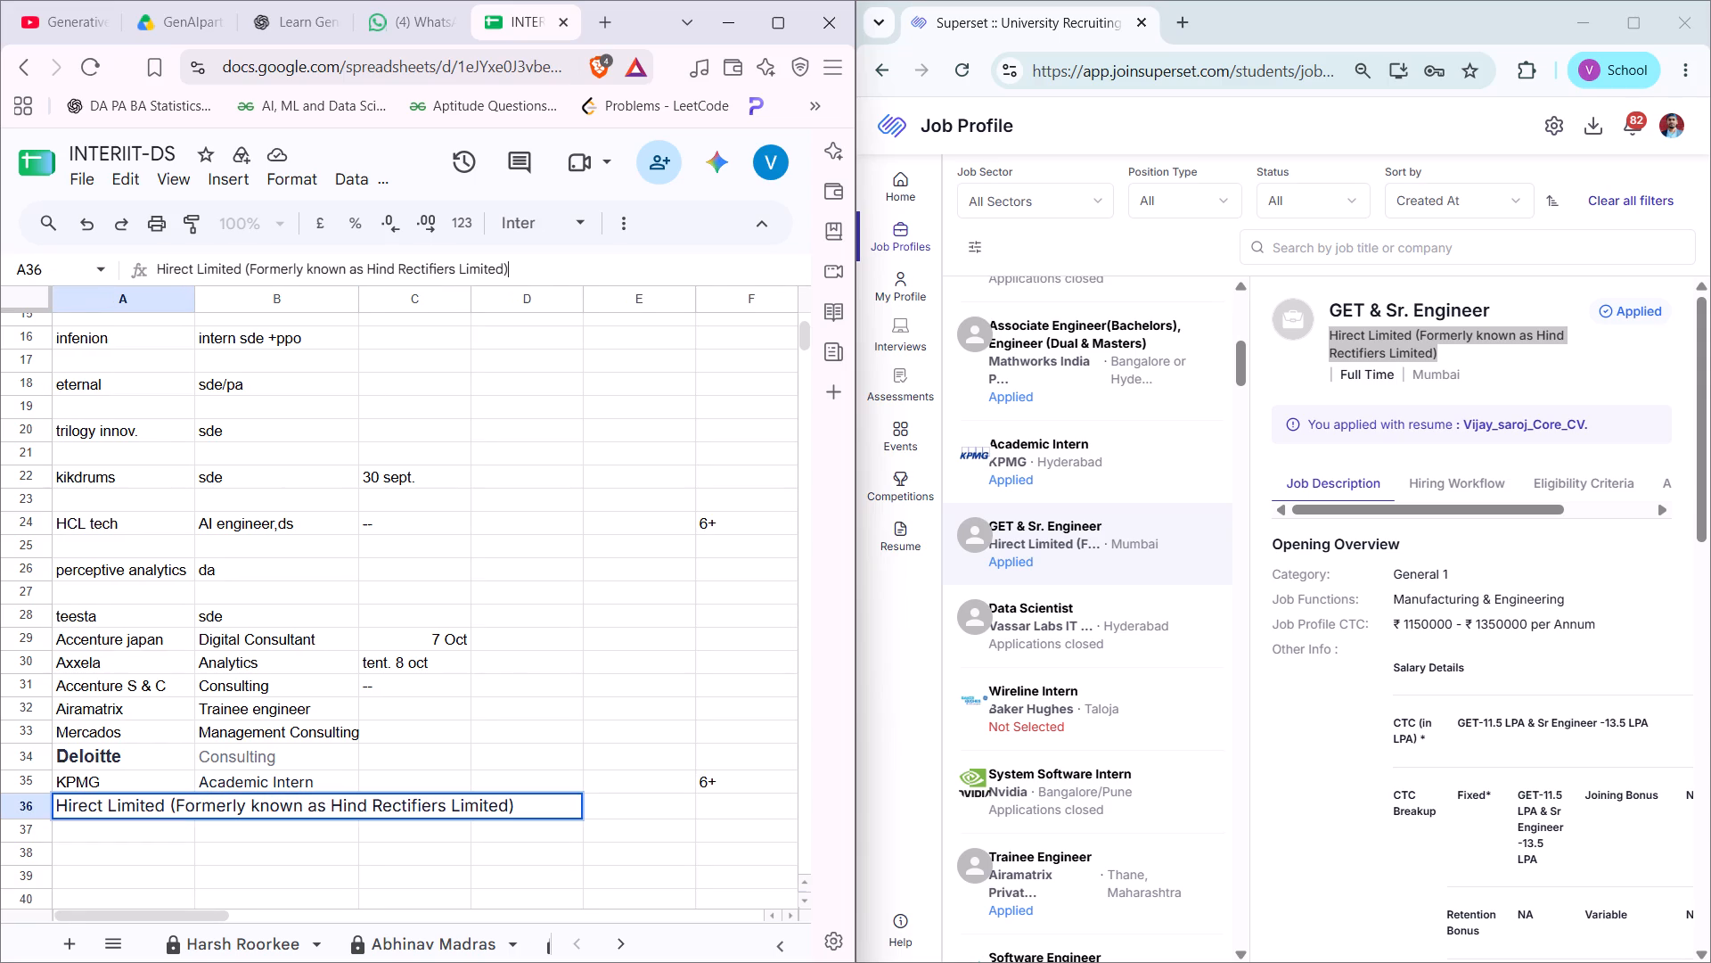
pyautogui.press('BackSpace')
pyautogui.press('BackSpace')
pyautogui.press('BackSpace')
pyautogui.press('BackSpace')
pyautogui.press('BackSpace')
pyautogui.press('BackSpace')
pyautogui.press('BackSpace')
pyautogui.press('BackSpace')
pyautogui.press('BackSpace')
pyautogui.press('BackSpace')
pyautogui.press('BackSpace')
pyautogui.press('BackSpace')
pyautogui.press('BackSpace')
pyautogui.press('BackSpace')
pyautogui.press('BackSpace')
pyautogui.press('BackSpace')
pyautogui.press('BackSpace')
pyautogui.press('BackSpace')
pyautogui.press('BackSpace')
pyautogui.press('BackSpace')
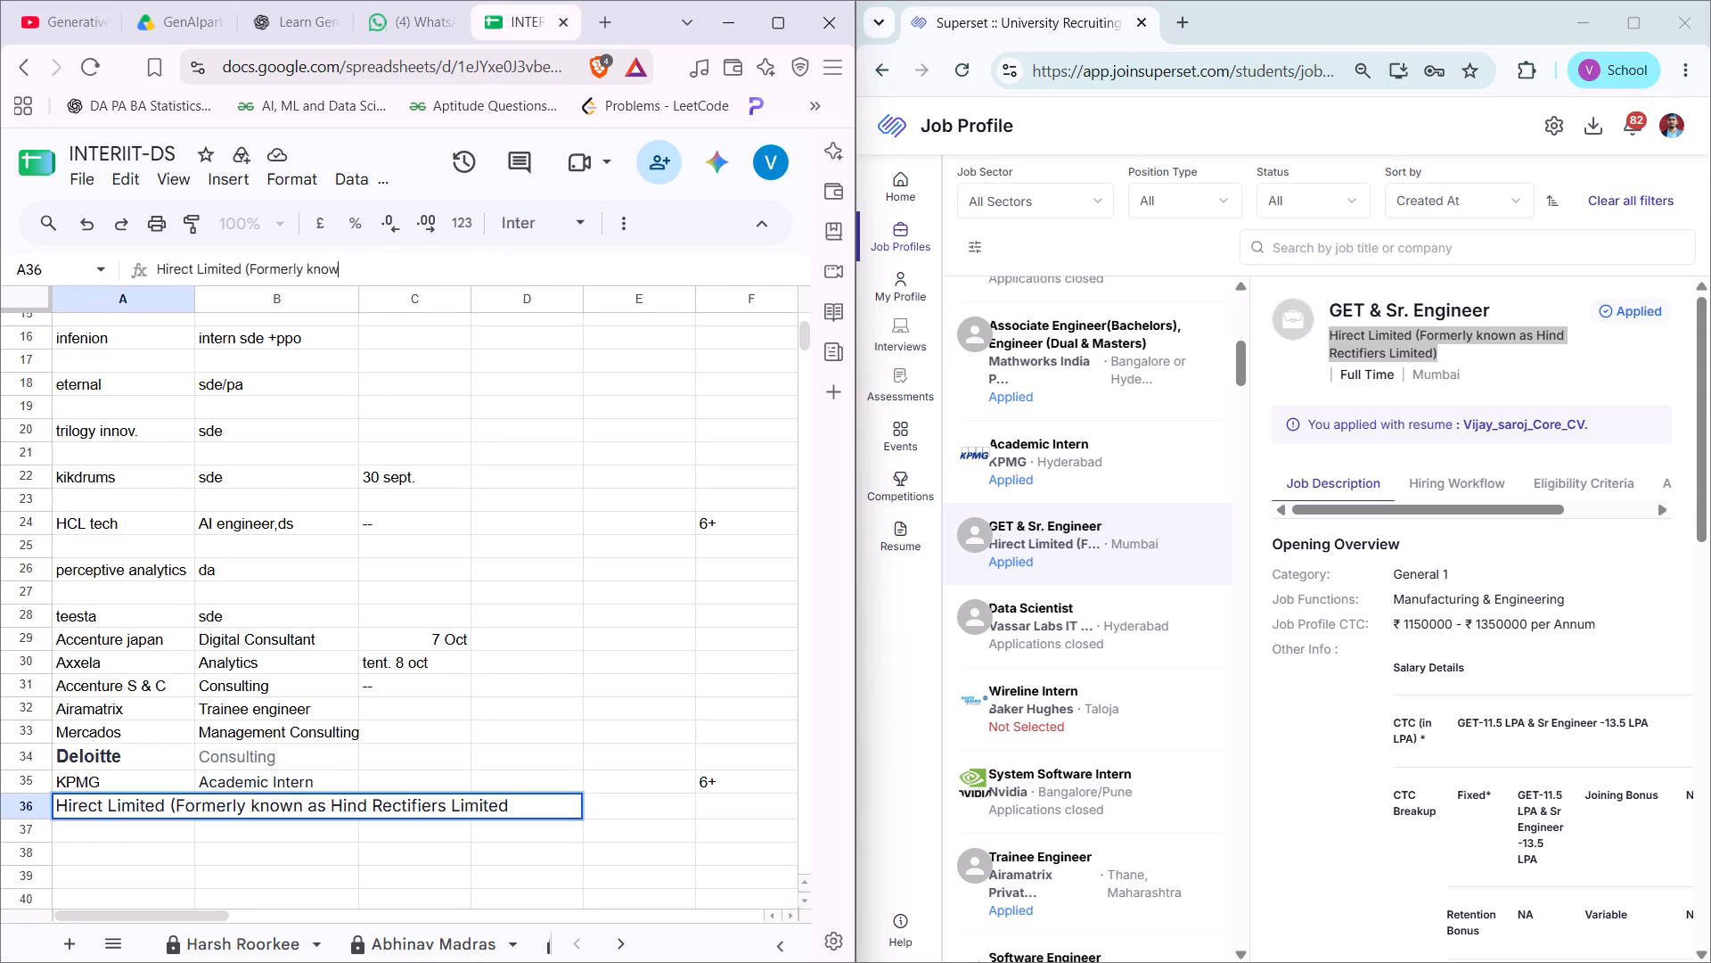
pyautogui.press('BackSpace')
pyautogui.press('BackSpace')
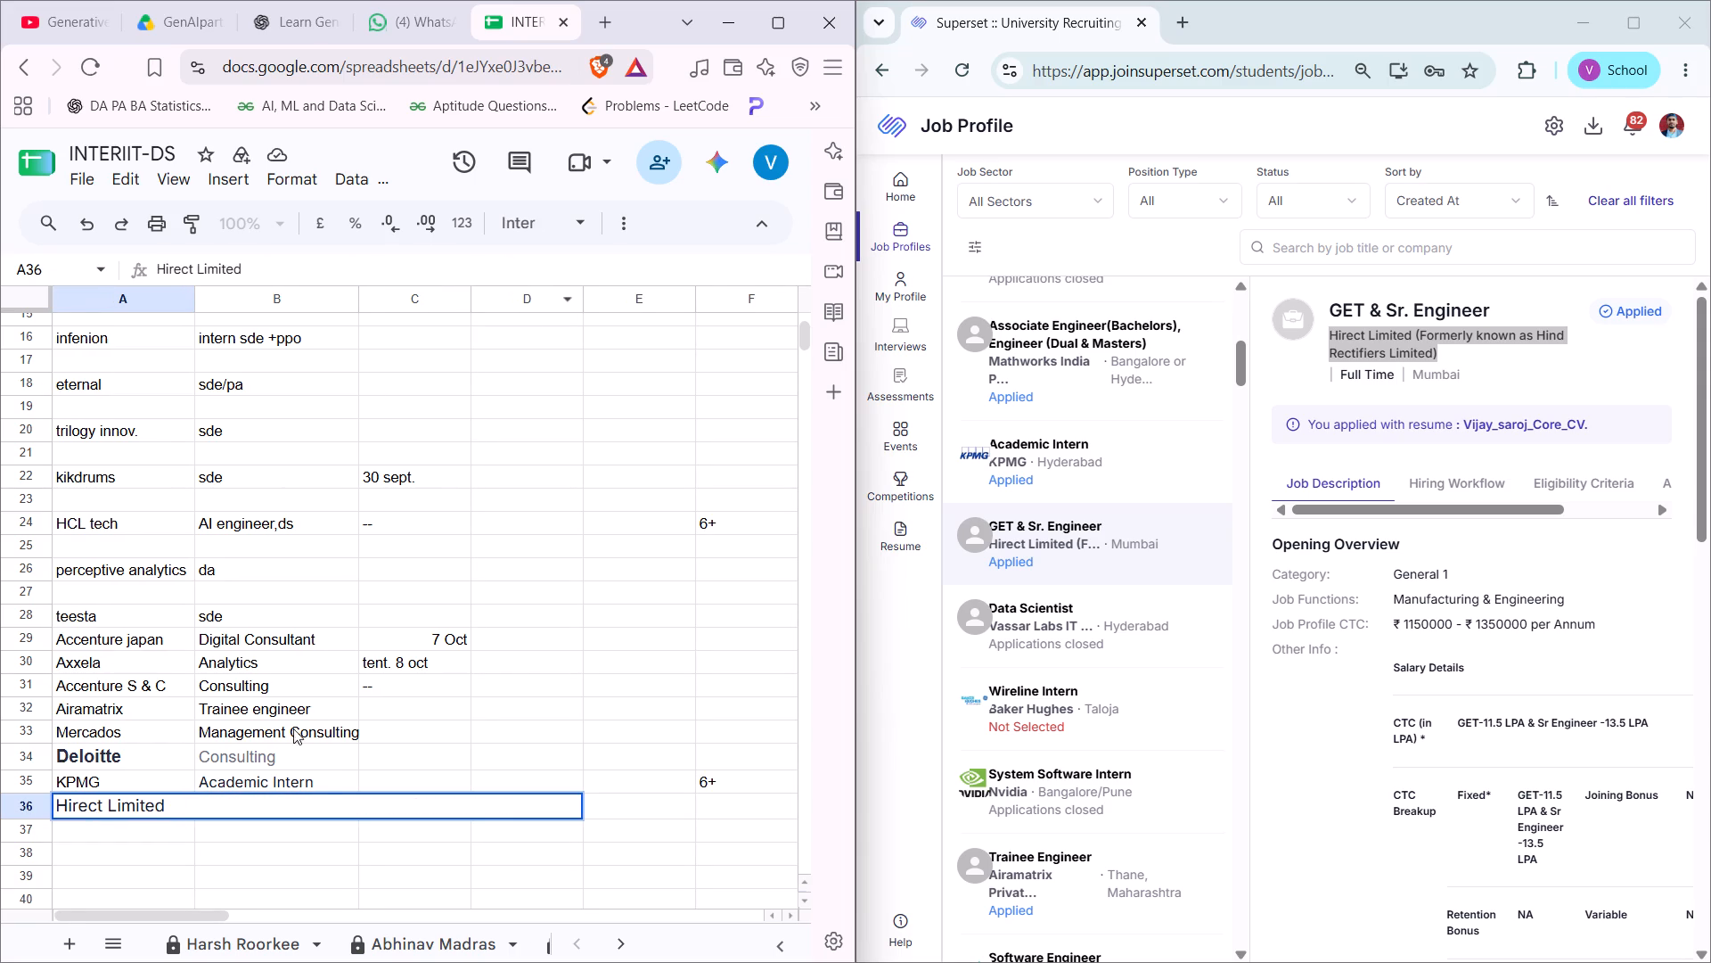
pyautogui.click(248, 815)
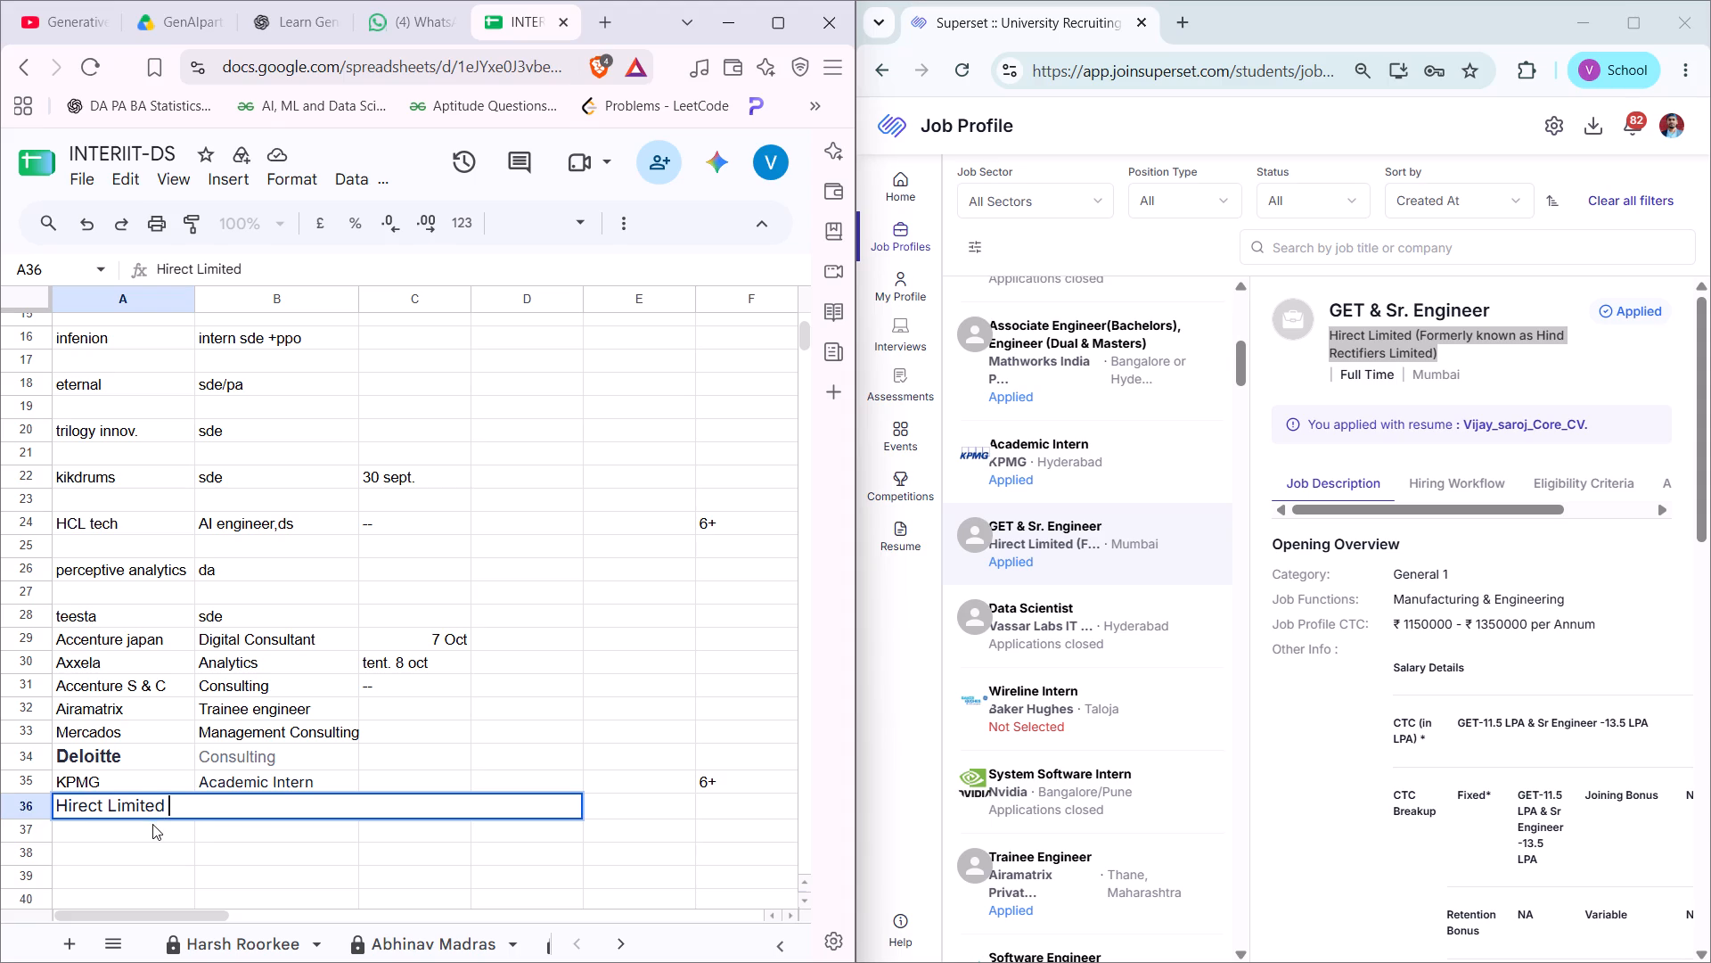
pyautogui.click(152, 824)
# Copy the Hirect posting's title, GET & Sr. Engineer, into cell B36.
pyautogui.click(223, 811)
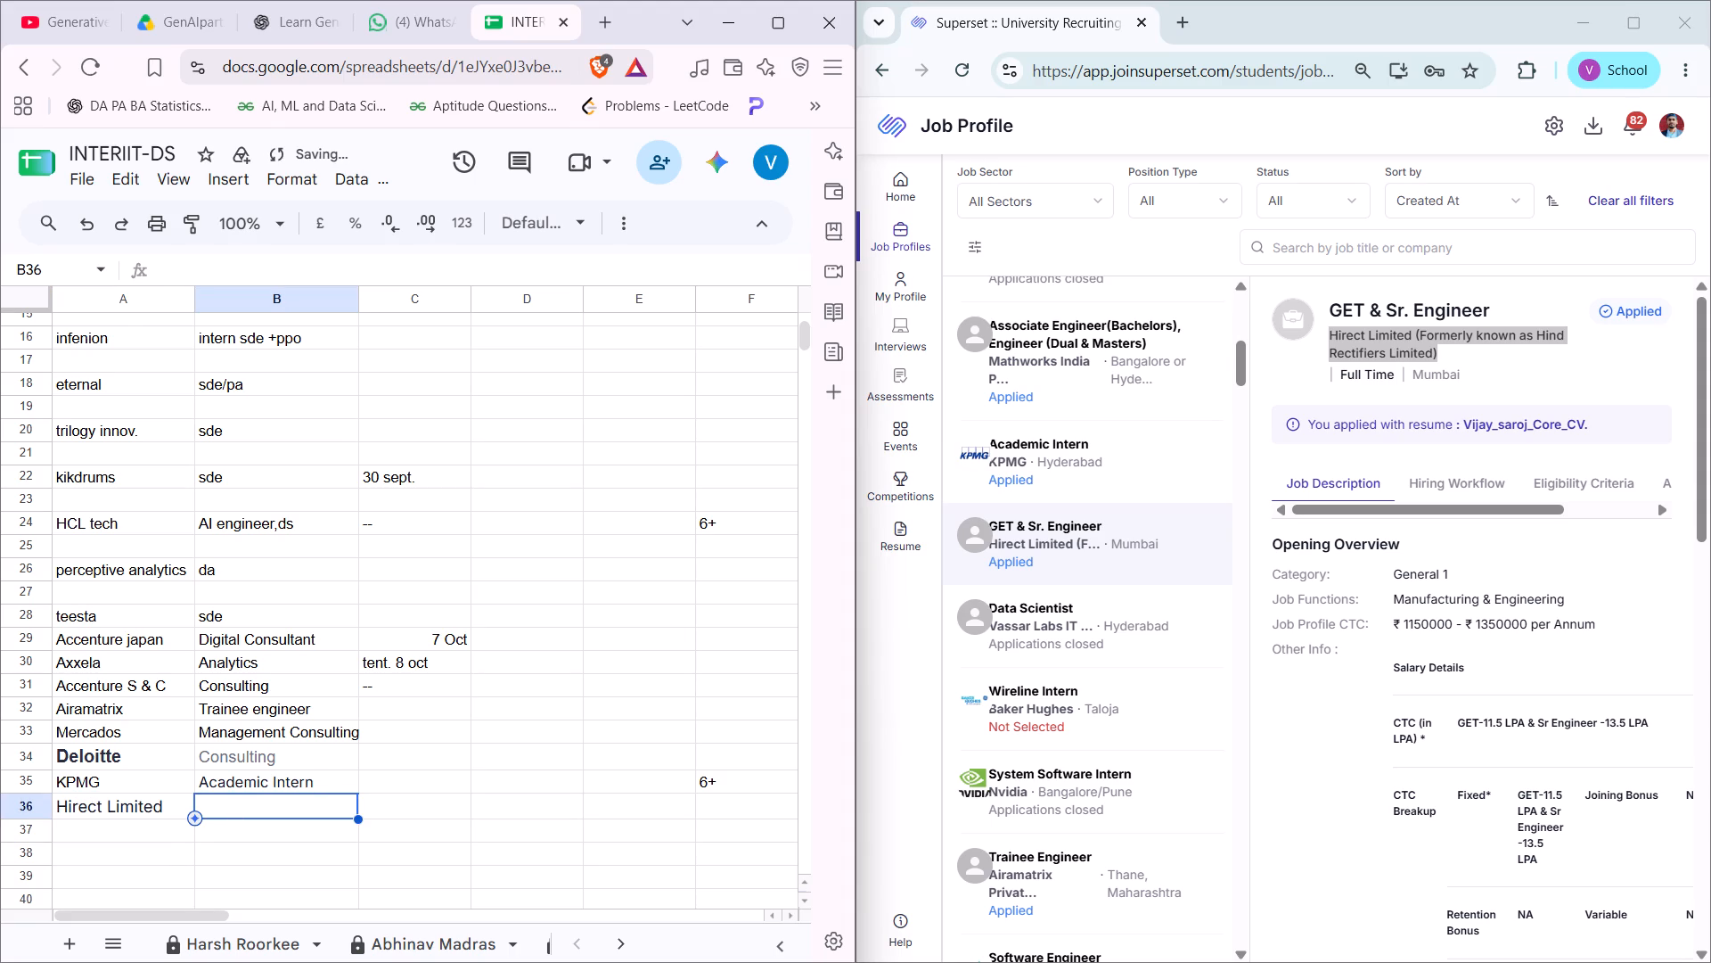
pyautogui.moveTo(1494, 306); pyautogui.dragTo(1330, 309)
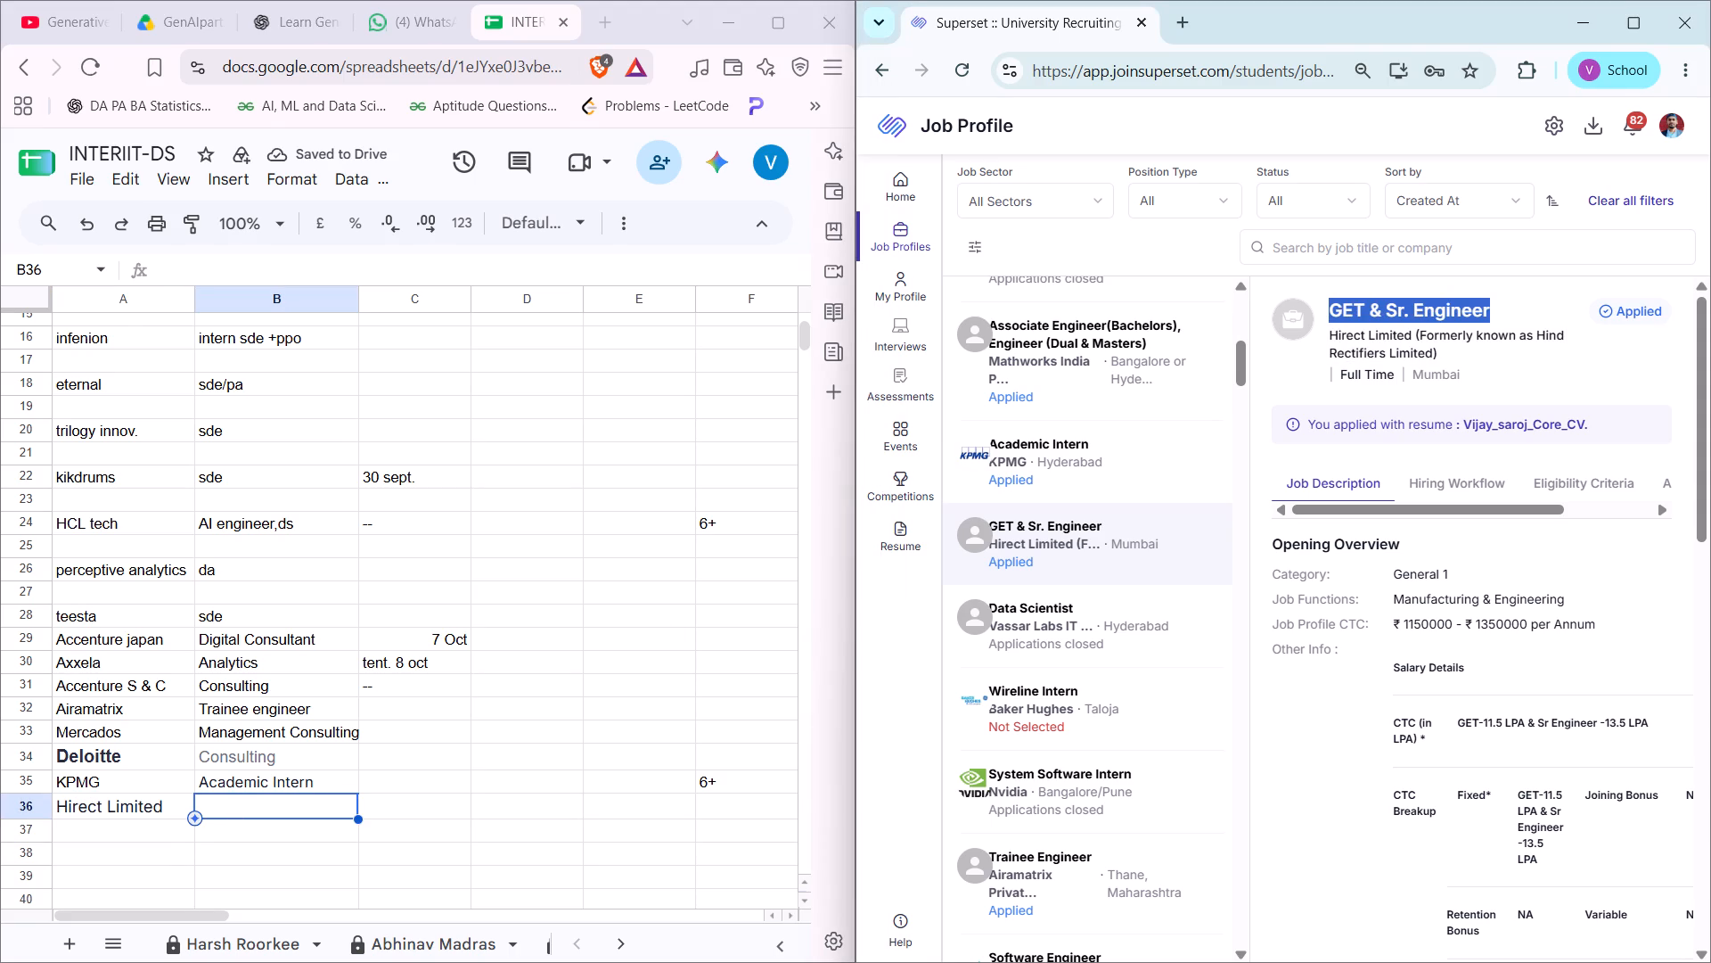
pyautogui.hotkey('ctrl', 'c')
pyautogui.click(256, 801)
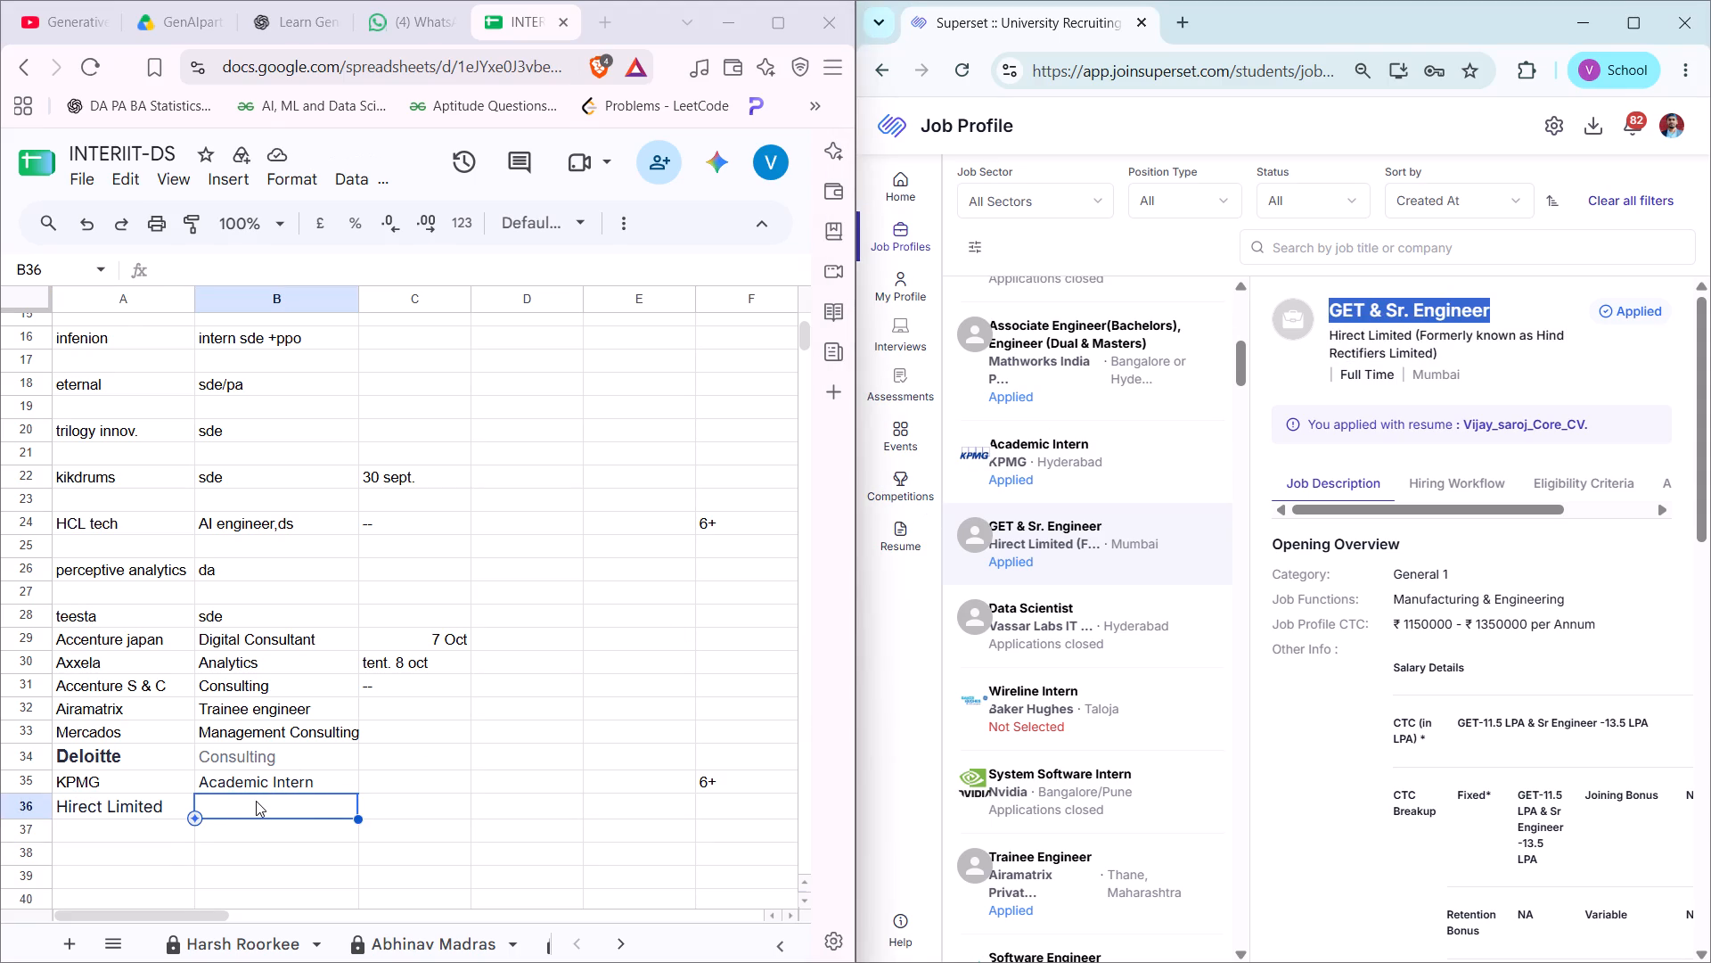
pyautogui.hotkey('ctrl', 'v')
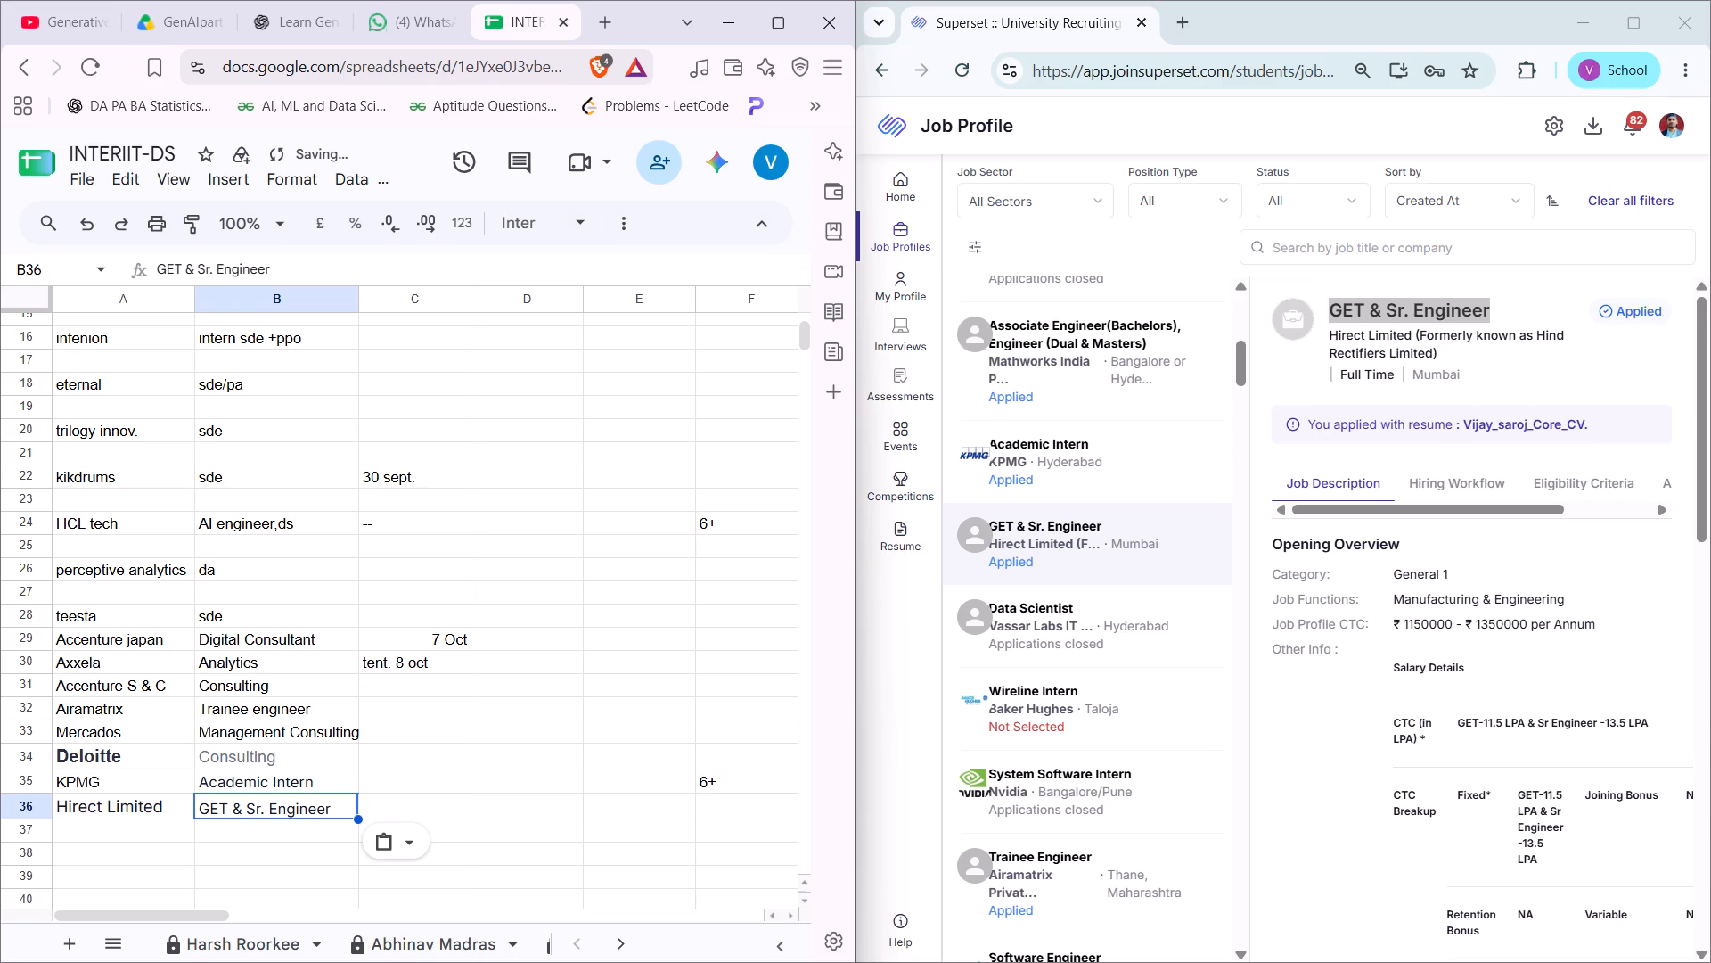
# Try to copy the Hirect posting's CTC text, GET-11.5 LPA & Sr Engineer -13.5 LPA, into cell E36.
pyautogui.scroll(-6, 1424, 663)
pyautogui.scroll(1, 1442, 658)
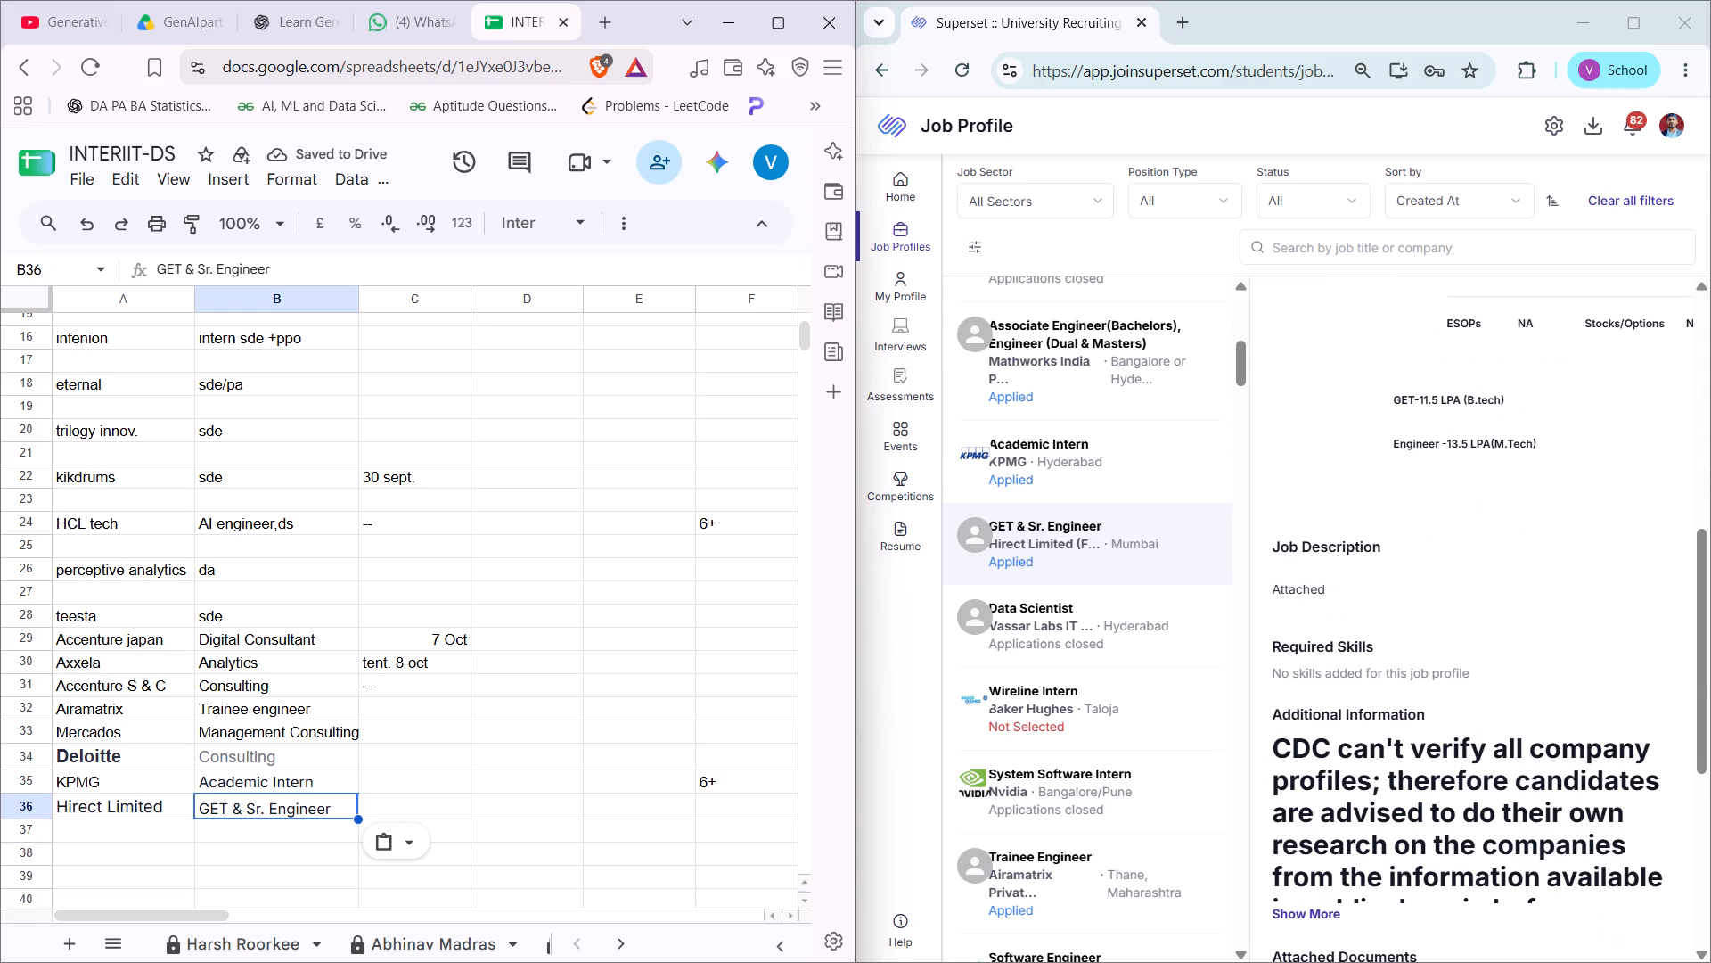
pyautogui.scroll(3, 1442, 658)
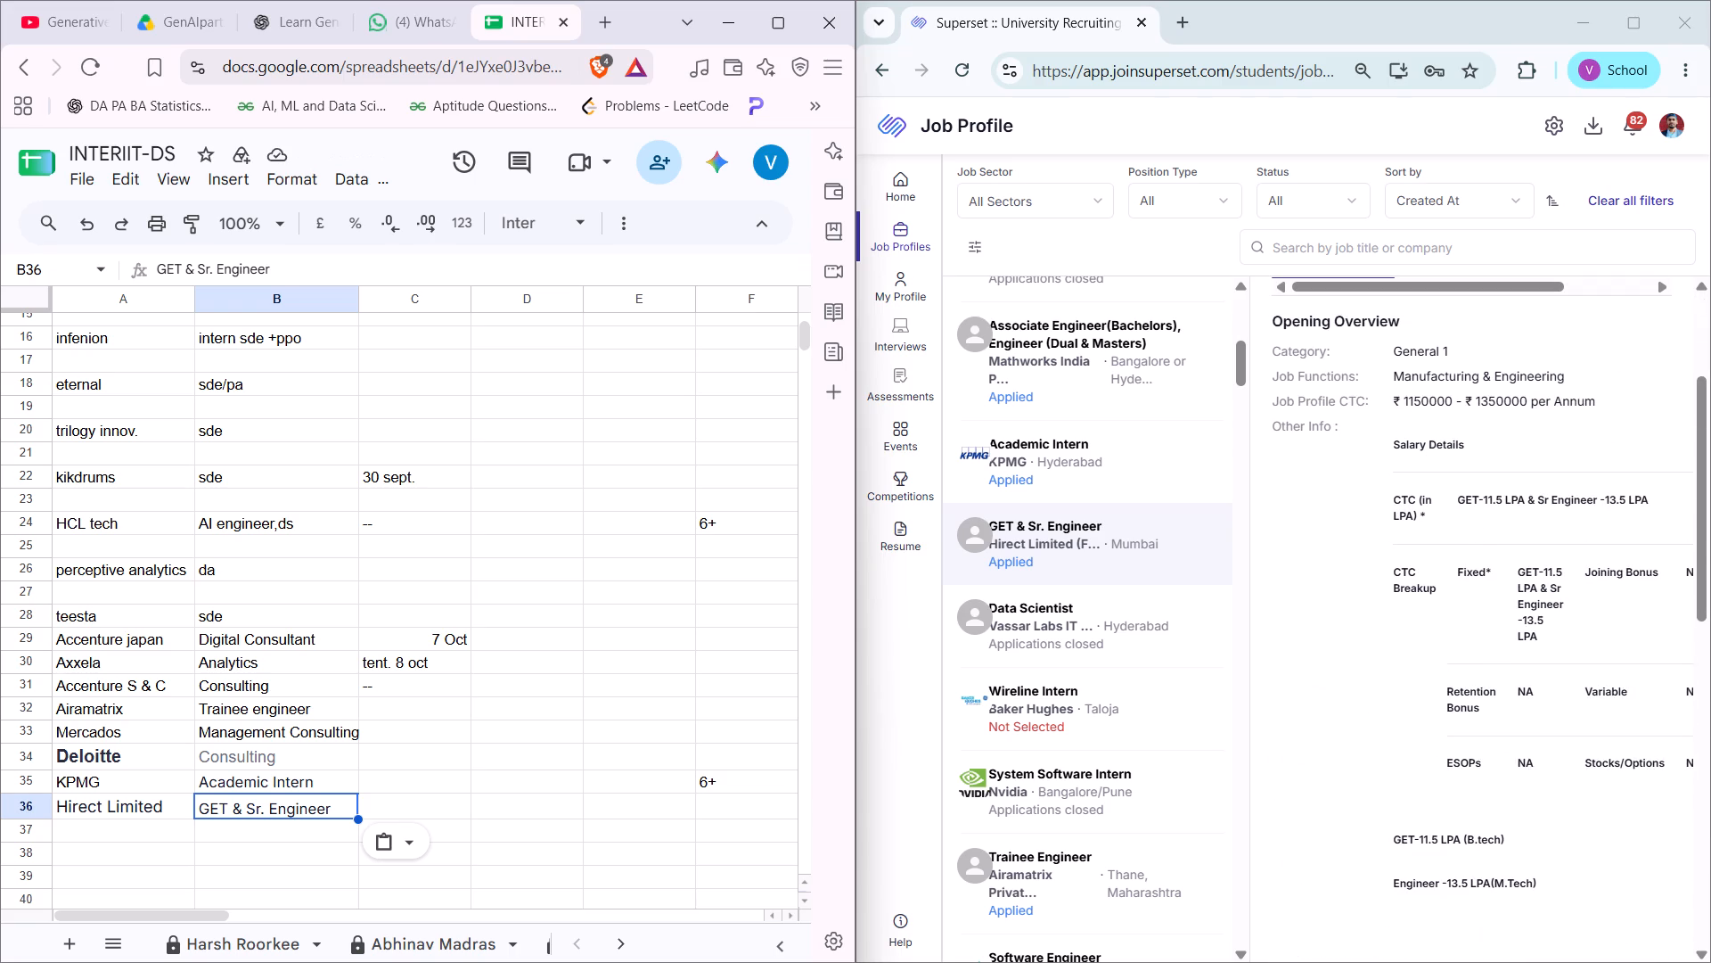
pyautogui.moveTo(1459, 501); pyautogui.dragTo(1650, 493)
pyautogui.hotkey('ctrl', 'v')
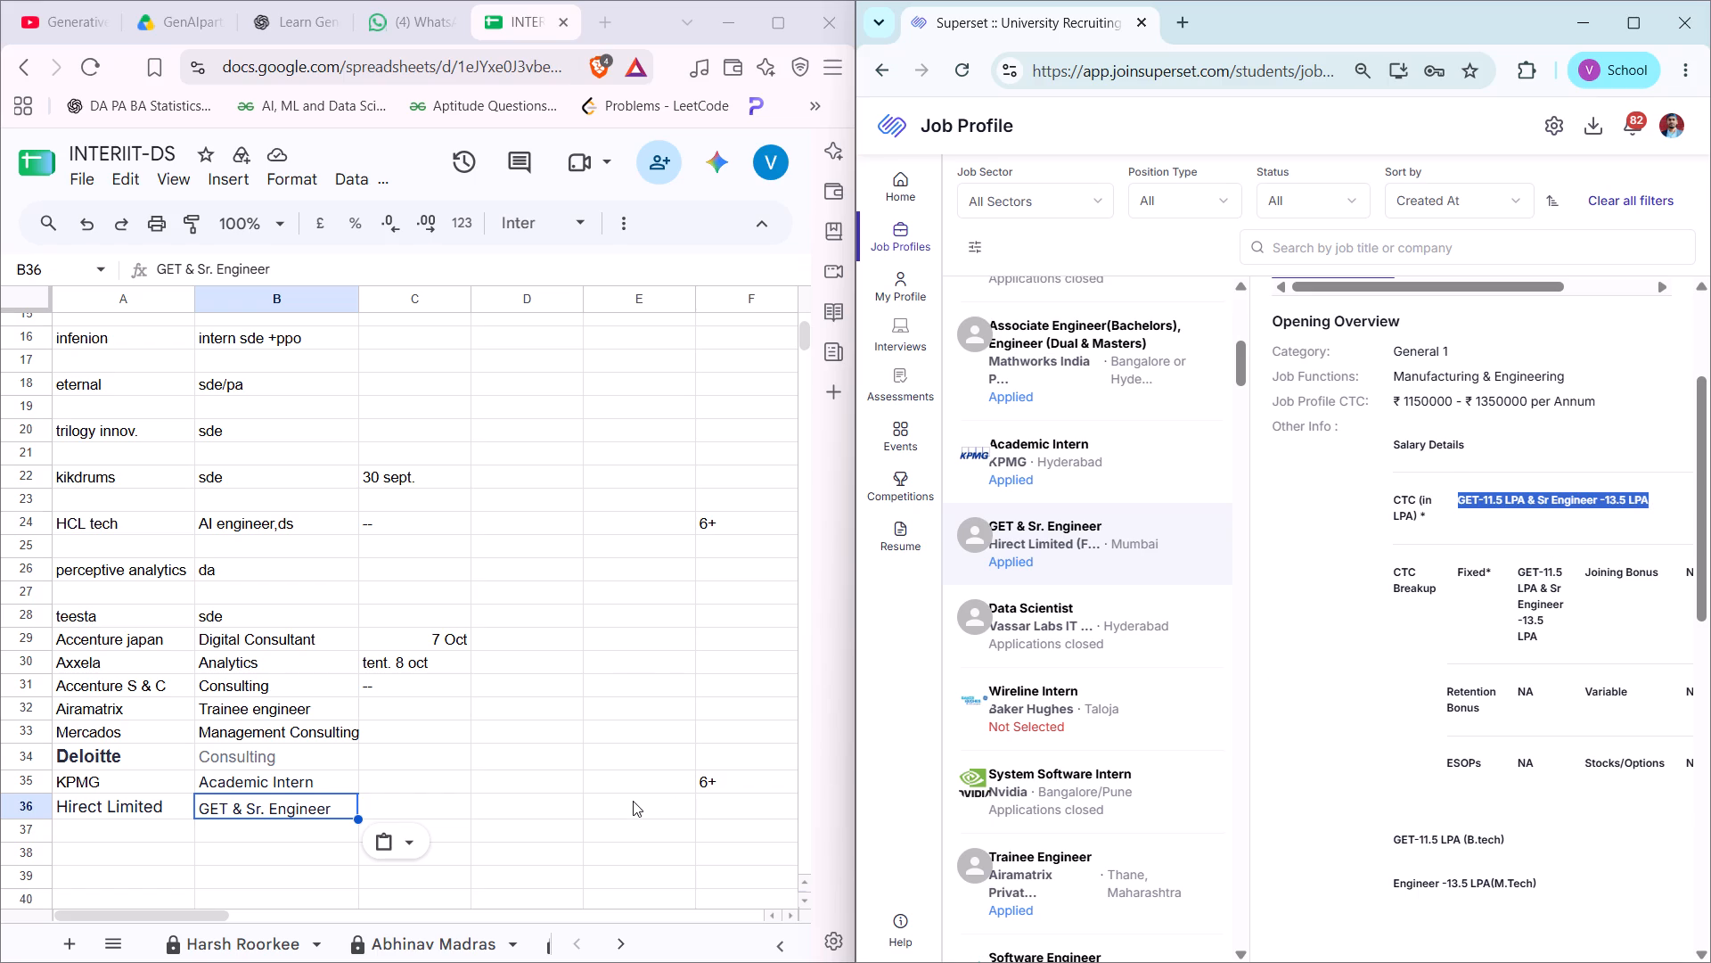
pyautogui.click(631, 802)
pyautogui.hotkey('ctrl', 'v')
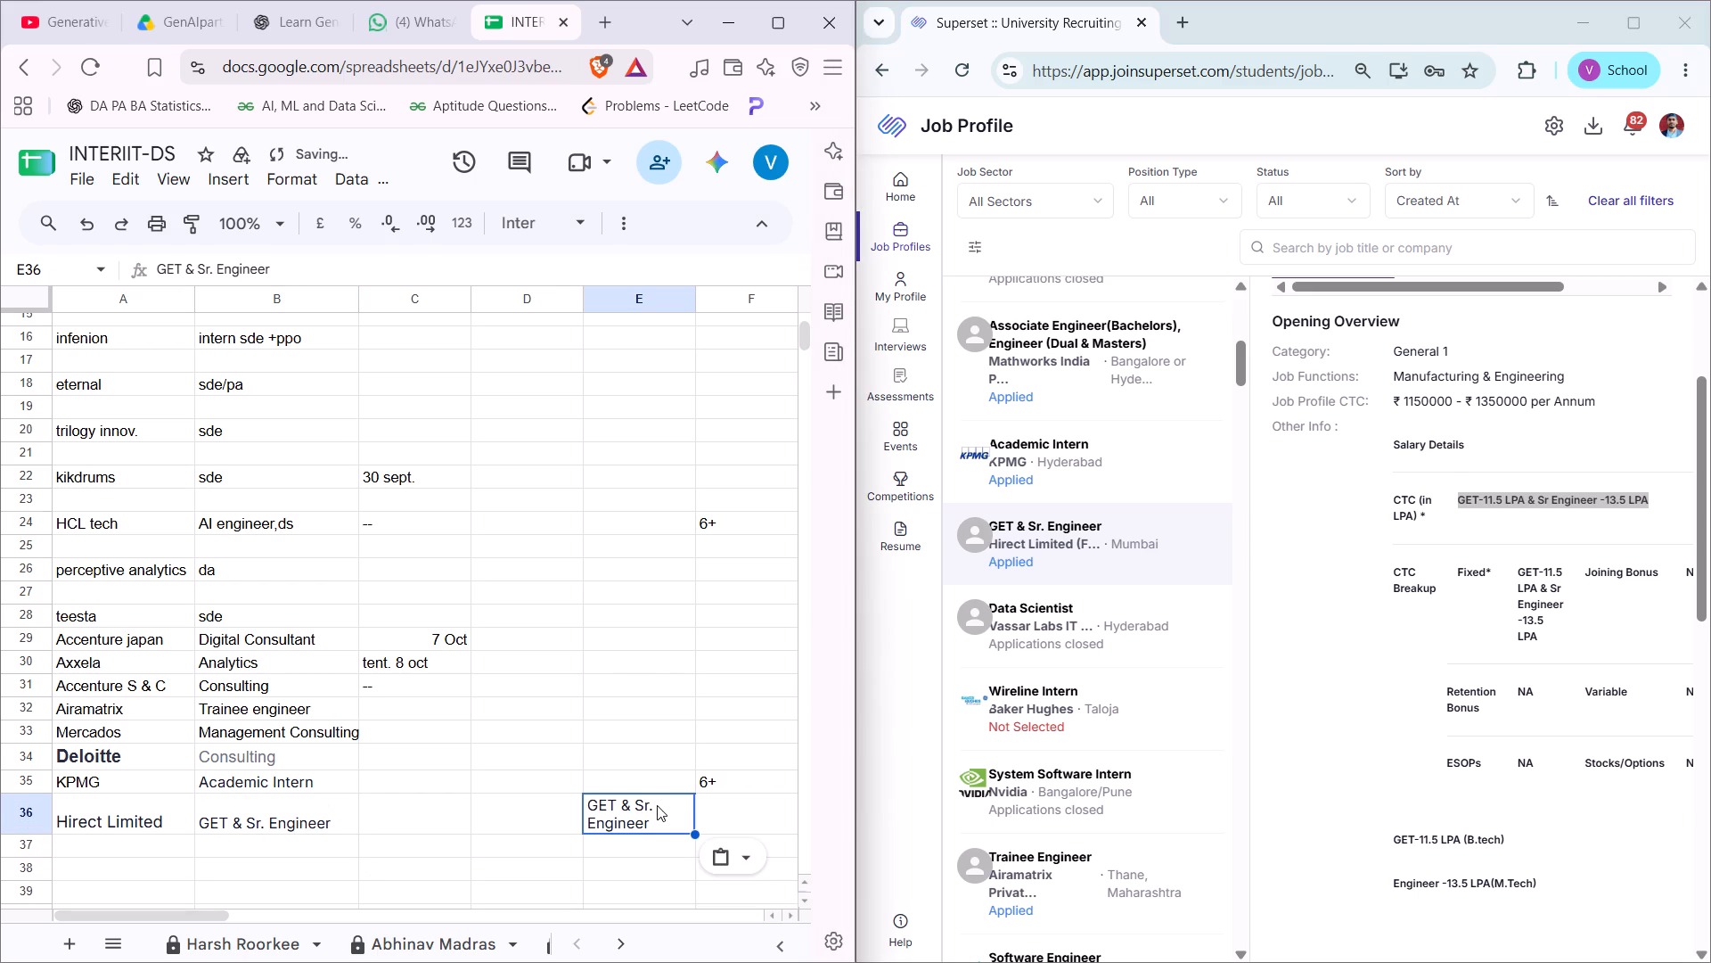
pyautogui.click(675, 808)
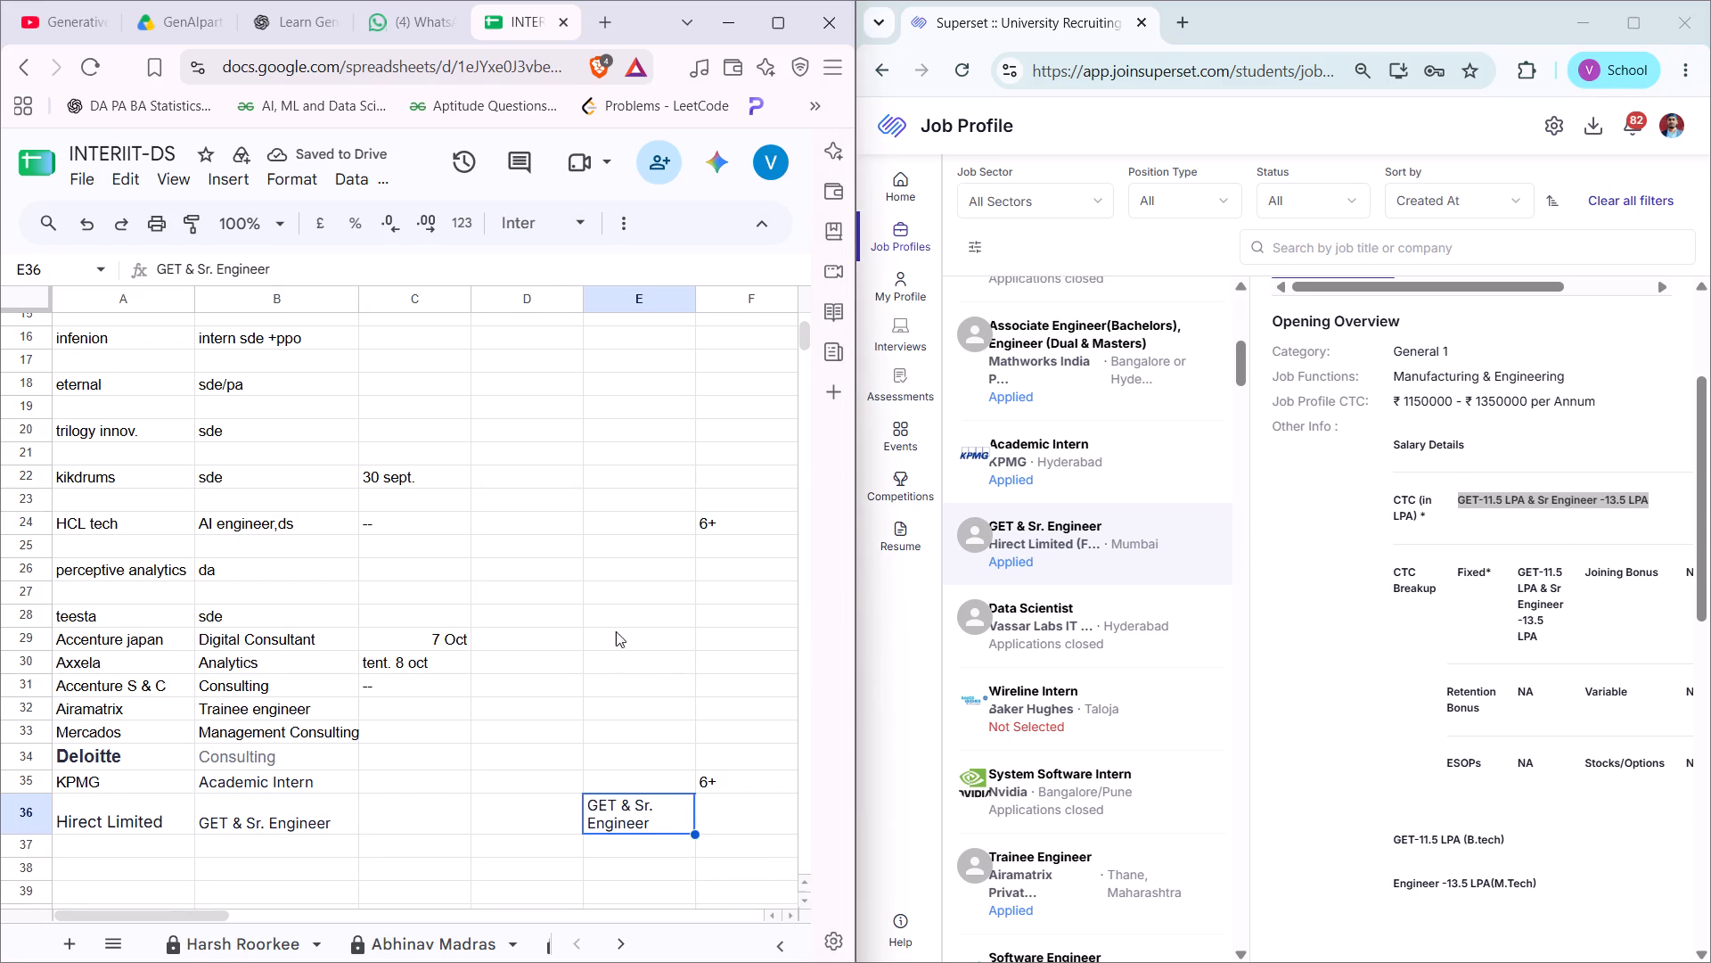
# Check the Hirect posting's eligibility criteria and enter its CGPA requirement as 7+ in cell F36.
pyautogui.click(1535, 426)
pyautogui.scroll(-3, 1538, 655)
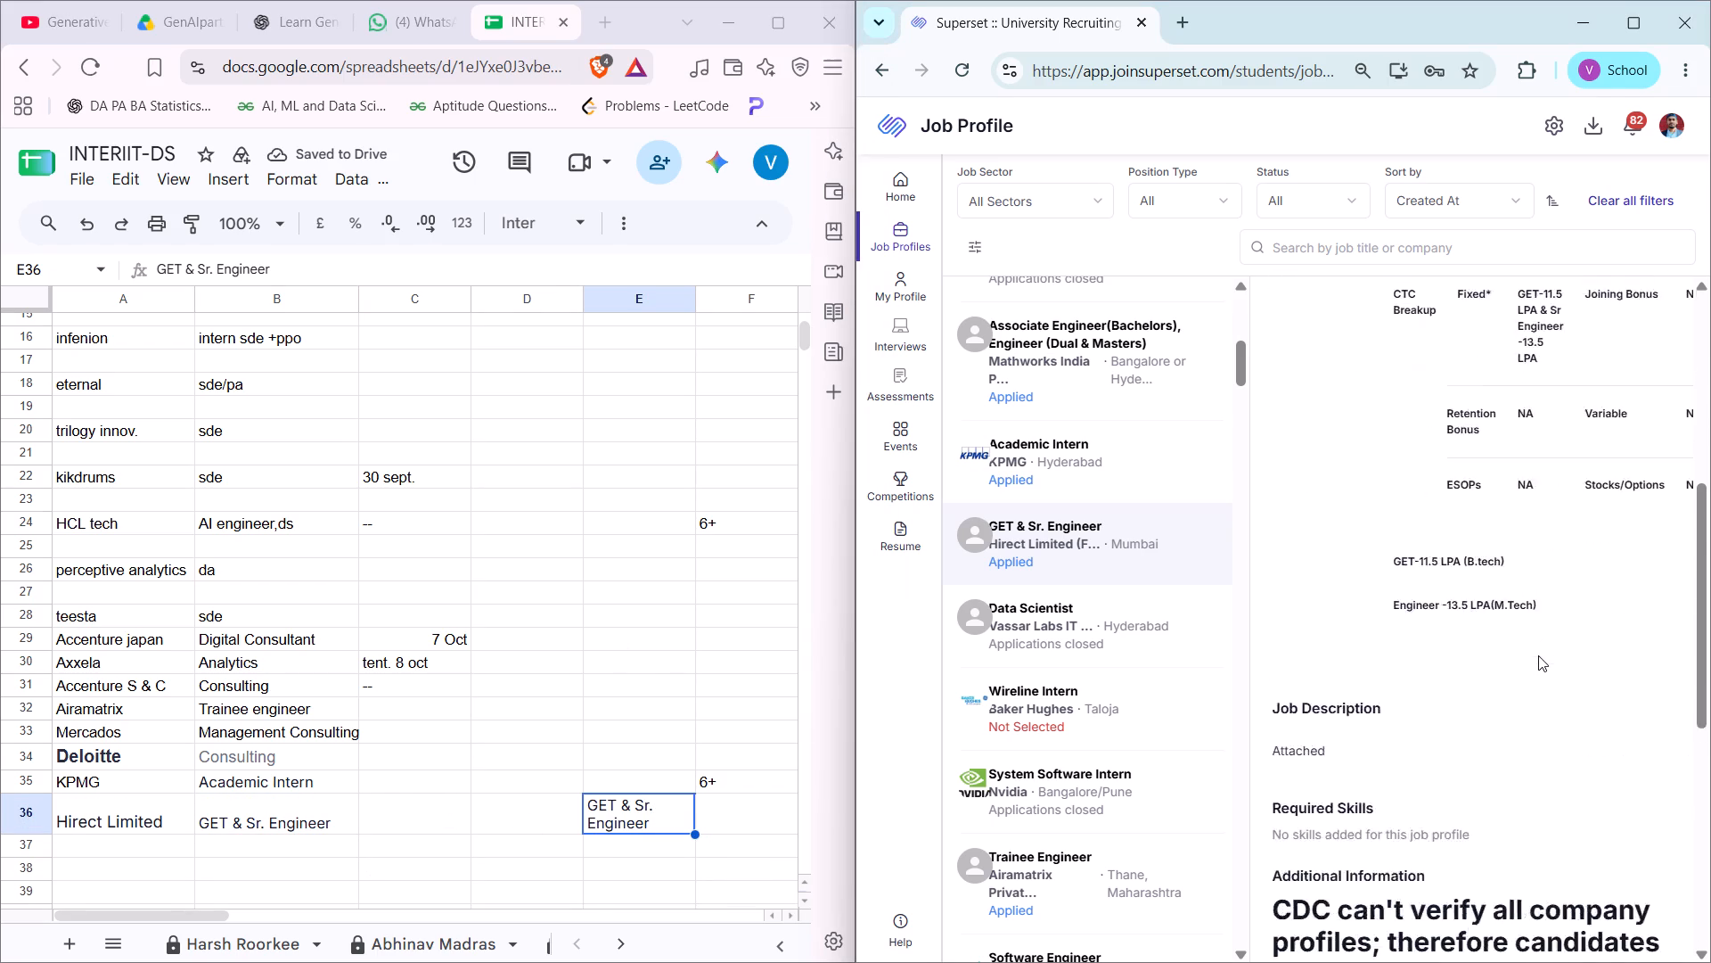
pyautogui.scroll(-7, 1538, 655)
pyautogui.scroll(11, 1543, 620)
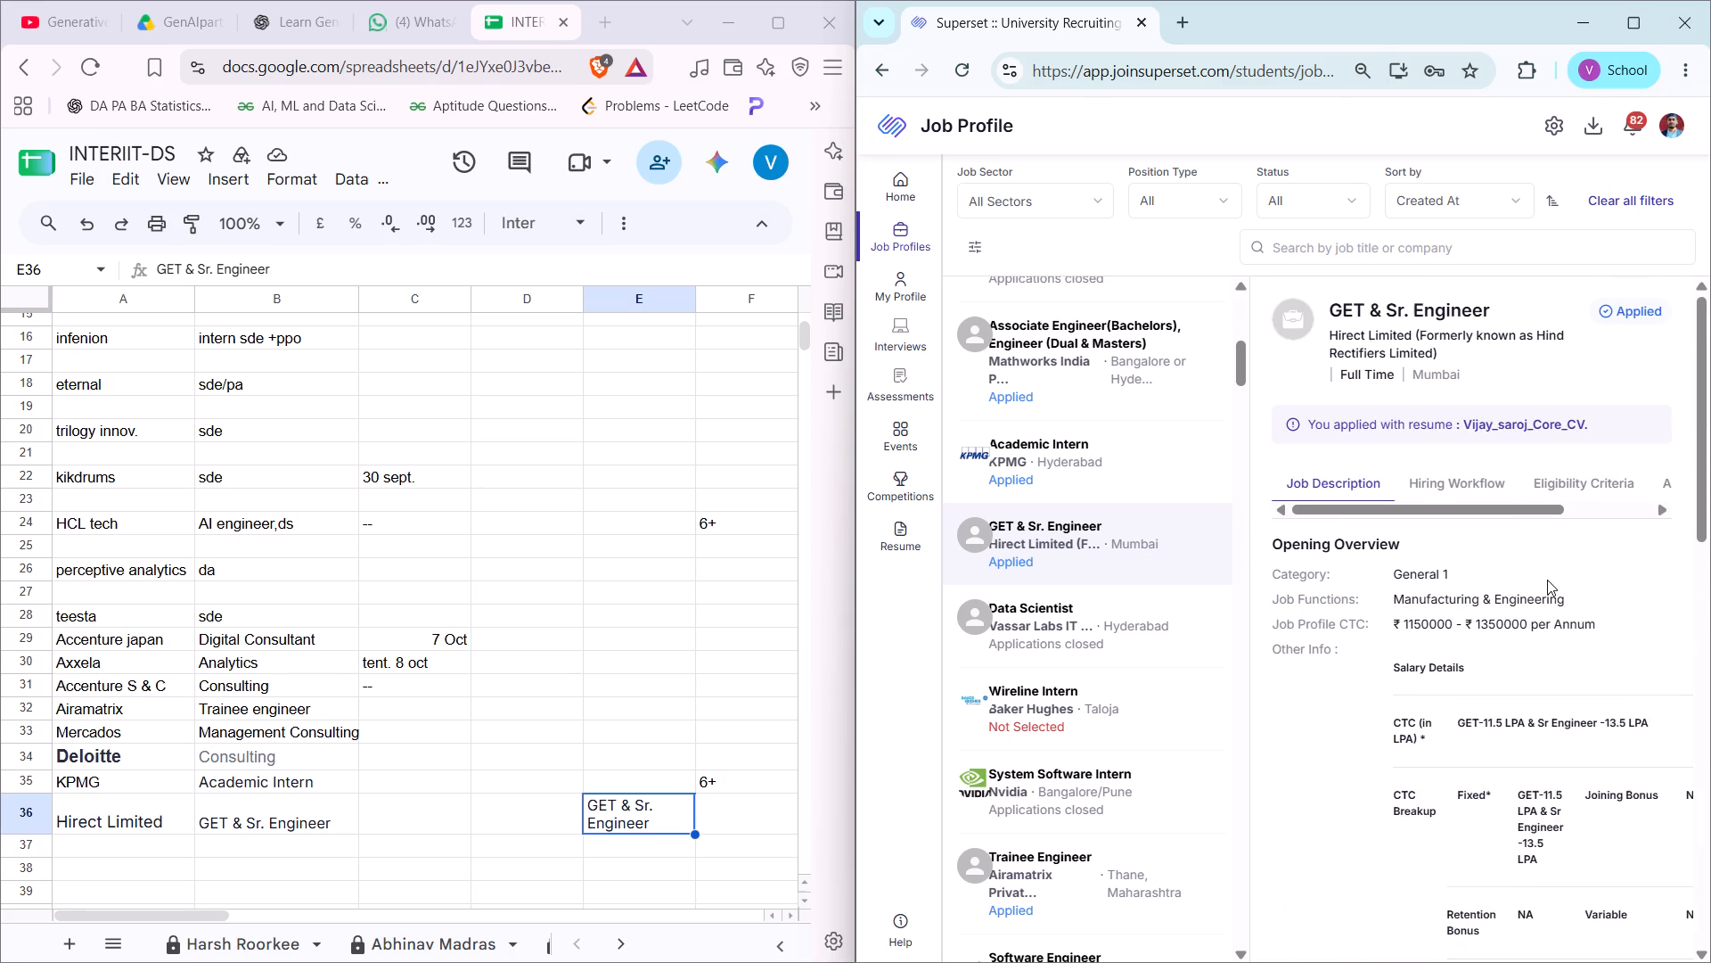
pyautogui.click(1588, 476)
pyautogui.scroll(-6, 1460, 750)
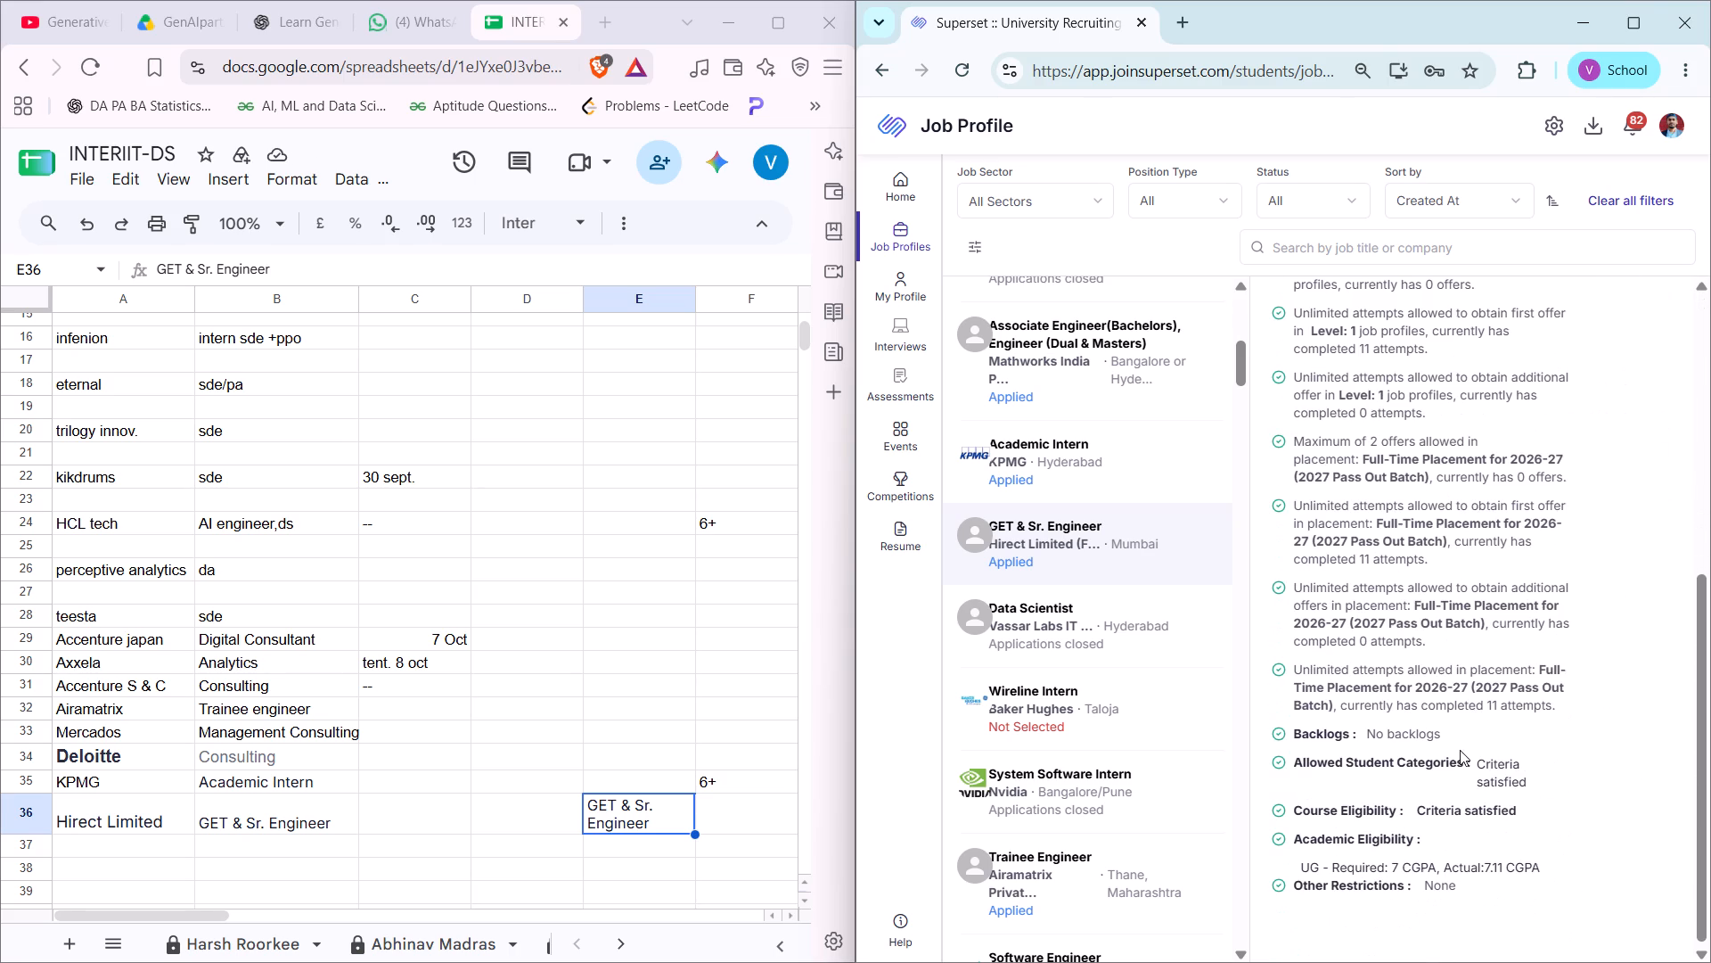
pyautogui.scroll(-1, 1460, 750)
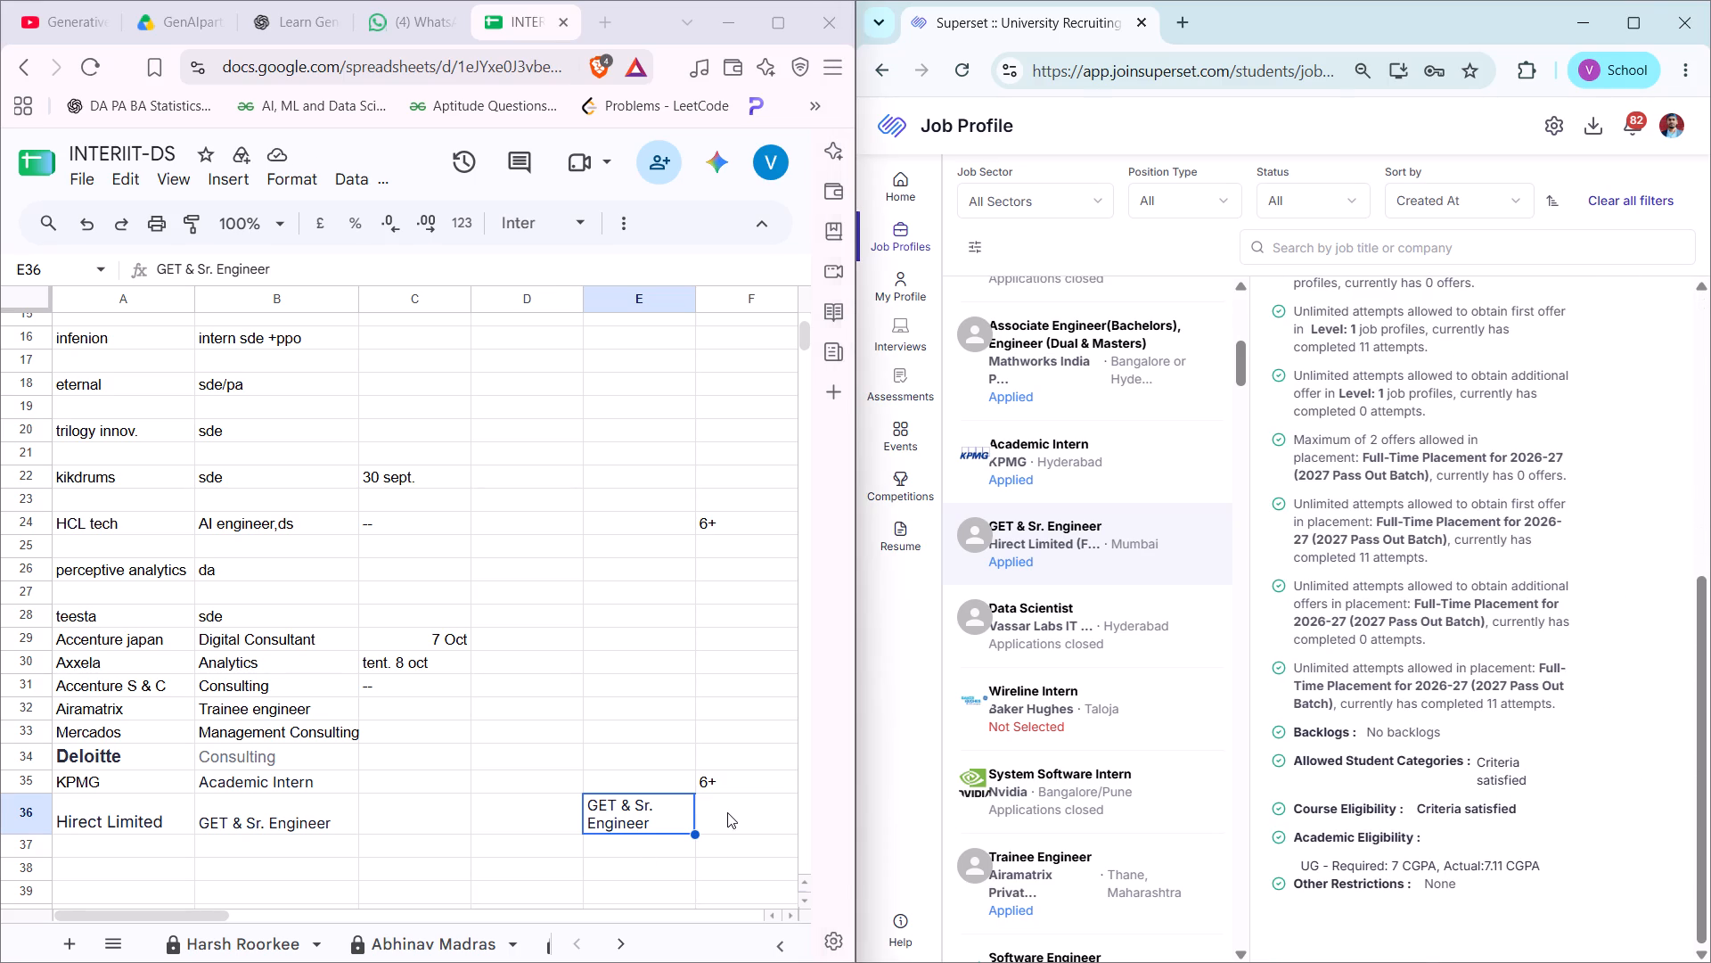
pyautogui.click(727, 812)
pyautogui.press('7')
pyautogui.press('+')
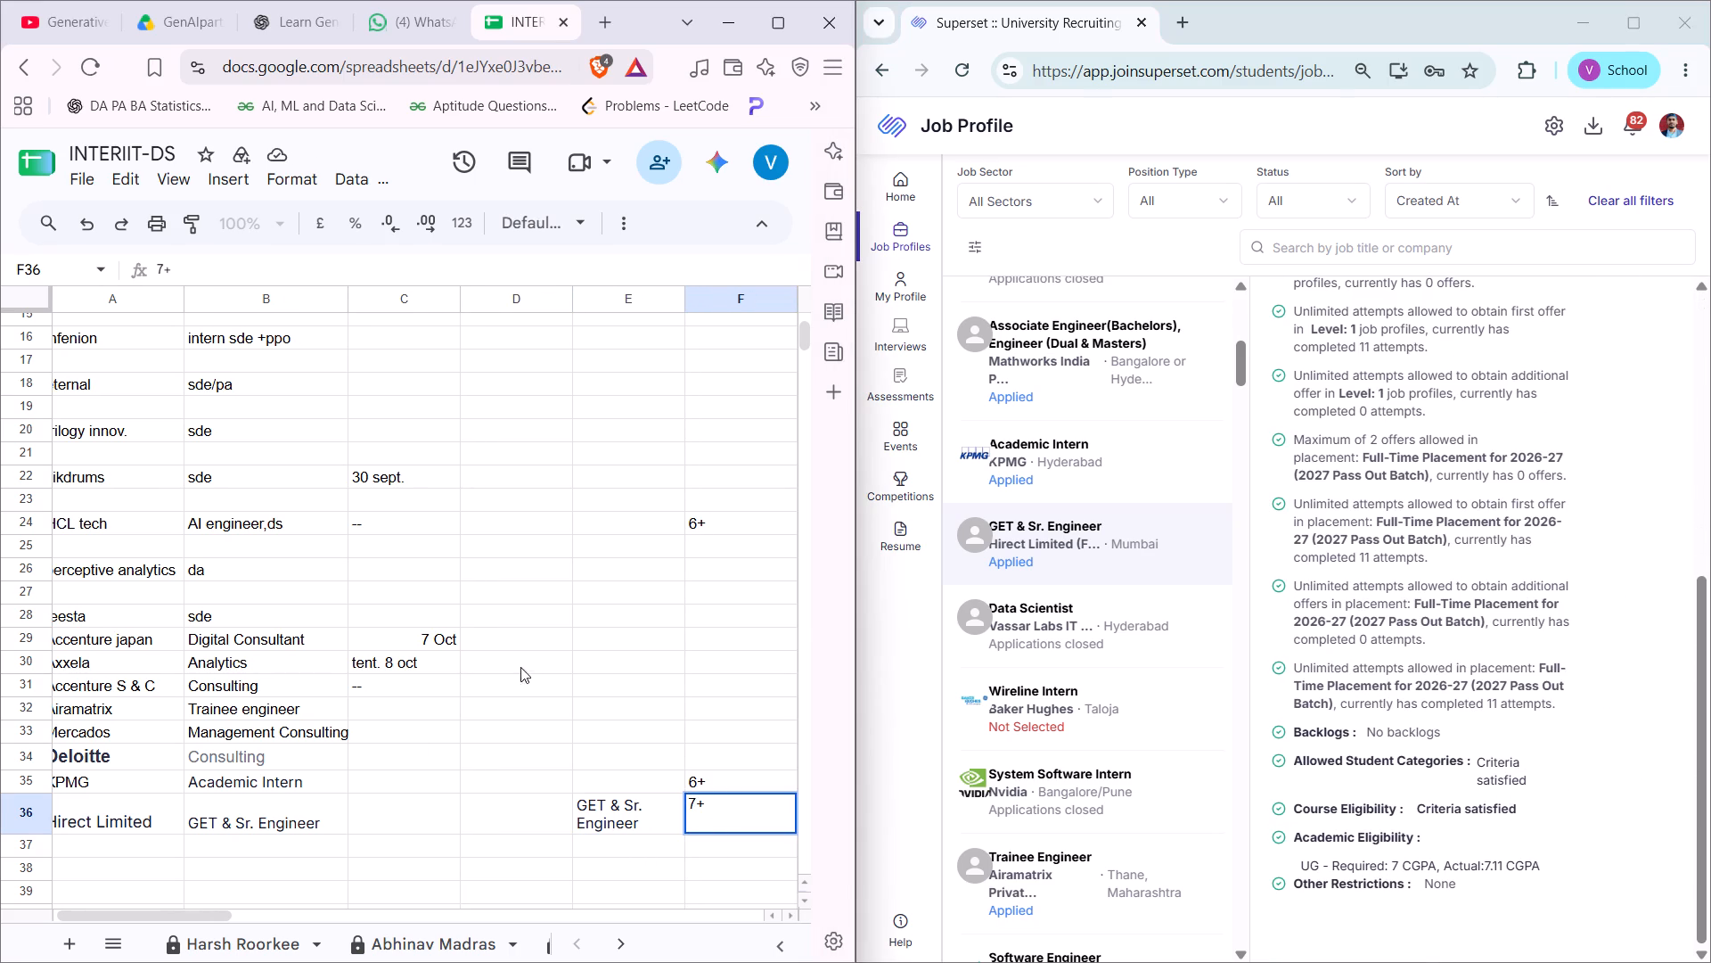
# Open the Airamatrix Trainee Engineer posting and copy the company name, Airamatrix Private Limited, into cell A37.
pyautogui.scroll(-1, 1115, 565)
pyautogui.click(1041, 486)
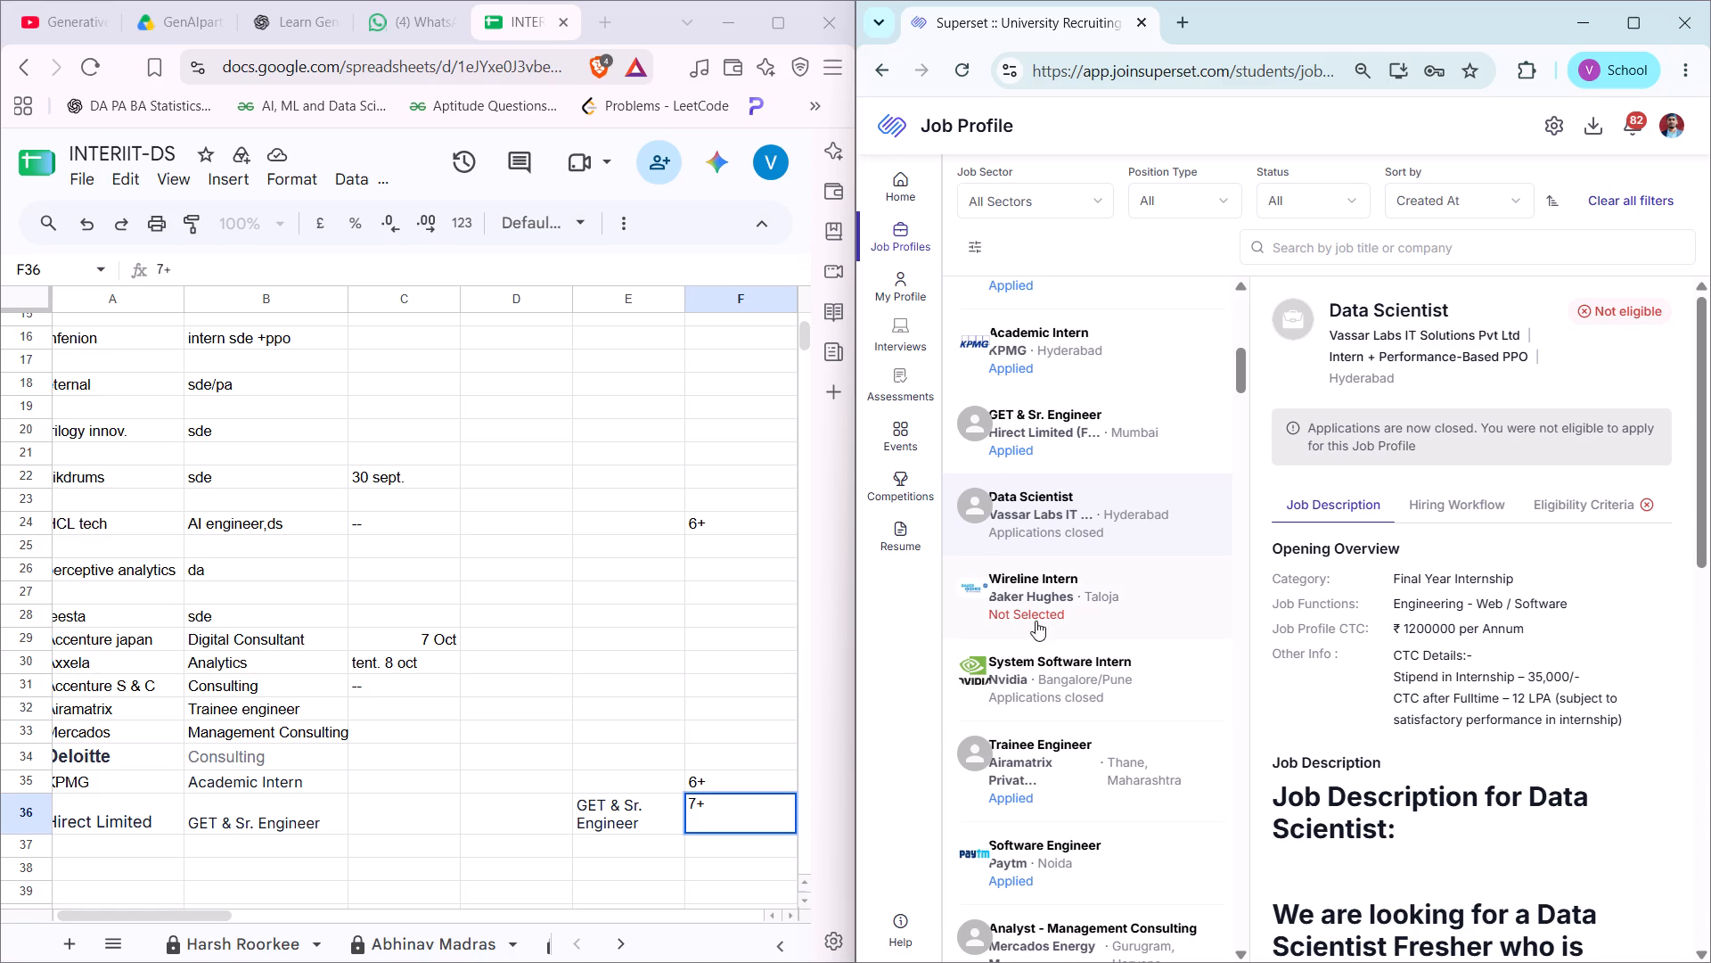
pyautogui.scroll(-1, 1053, 731)
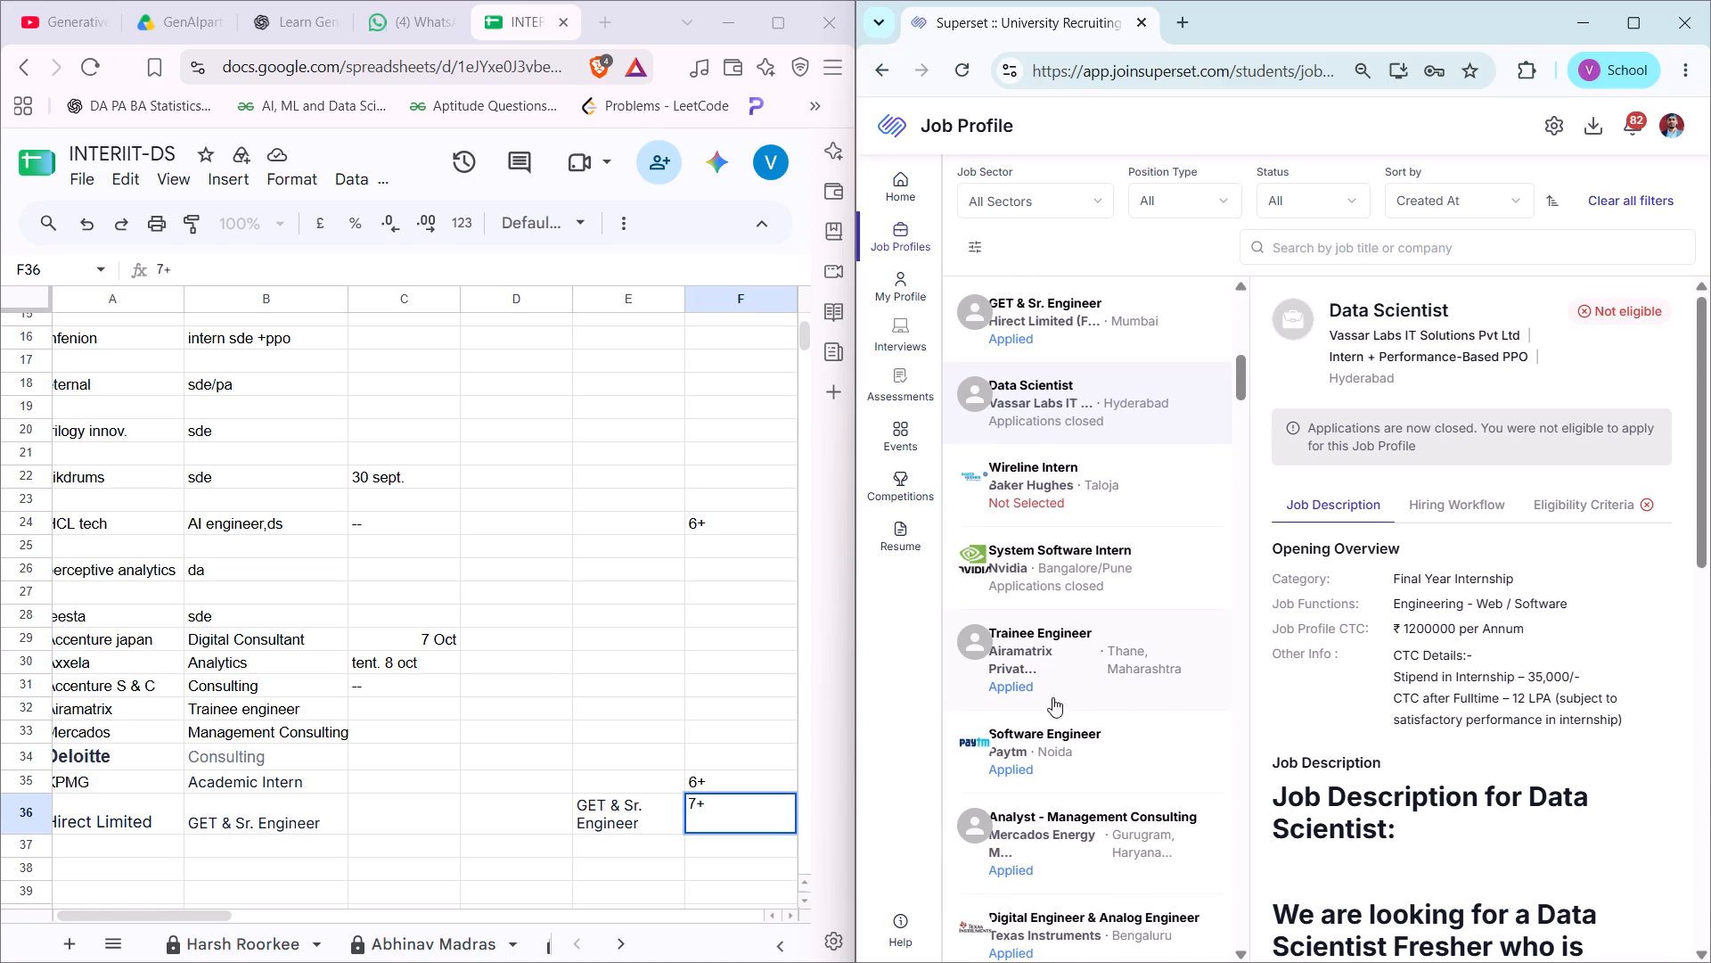
pyautogui.click(1050, 673)
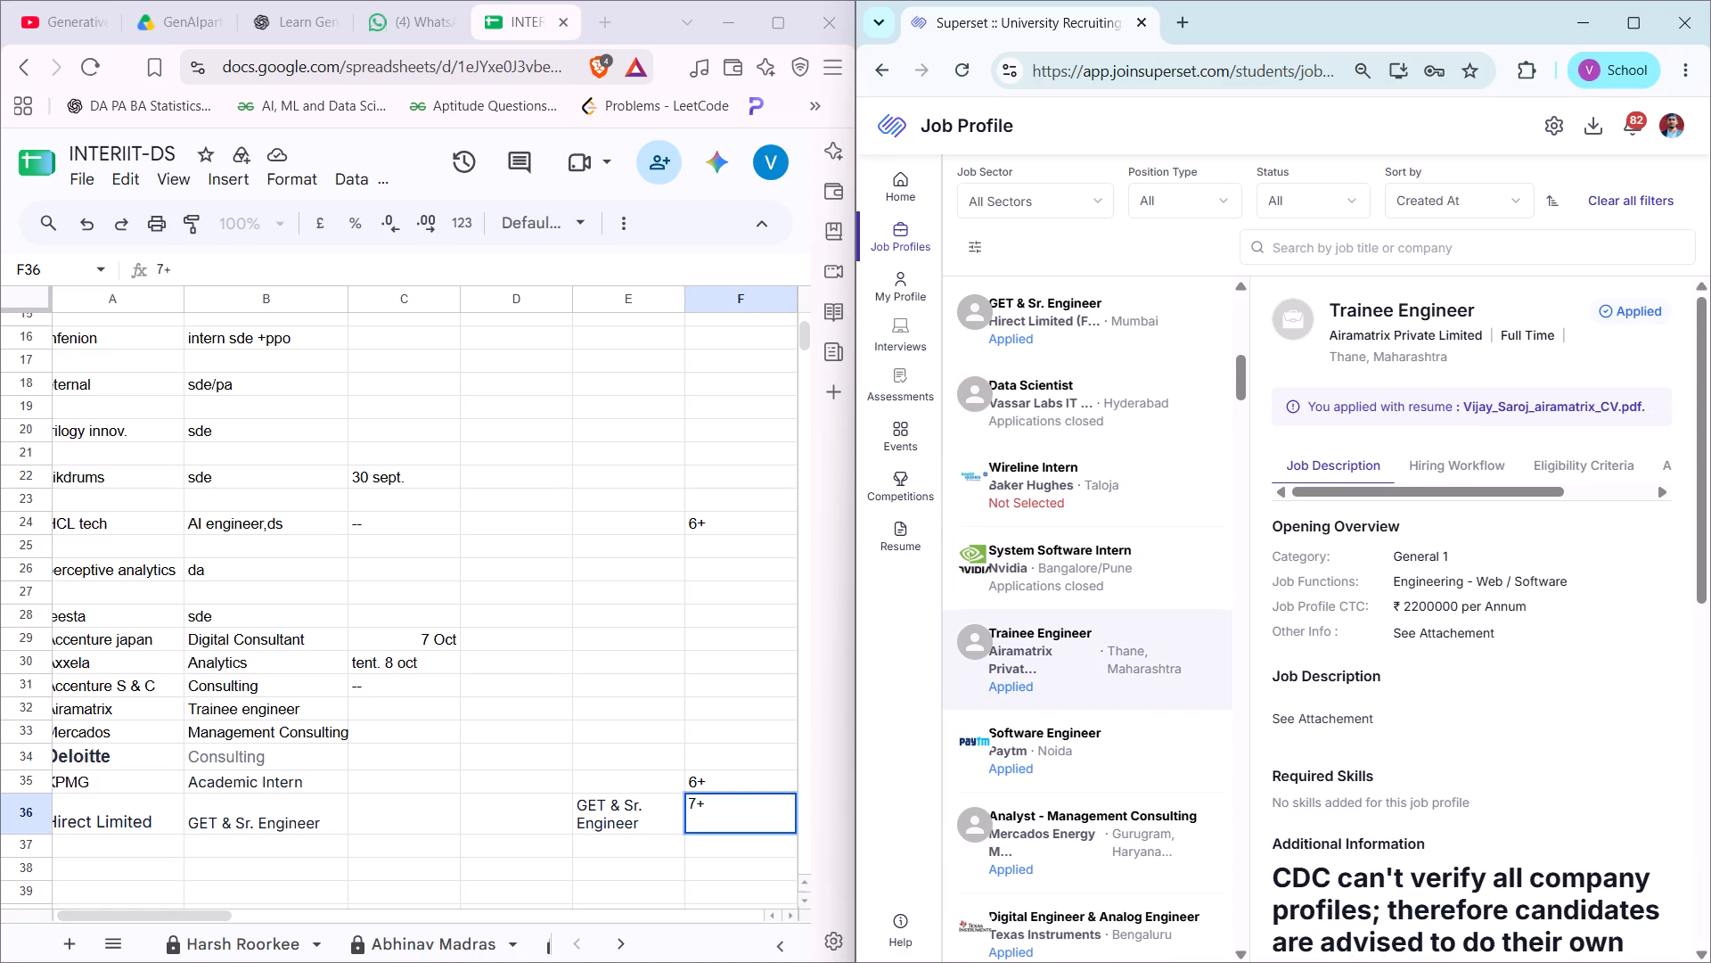
pyautogui.moveTo(1326, 338); pyautogui.dragTo(1333, 340)
pyautogui.moveTo(1333, 340); pyautogui.dragTo(1490, 335)
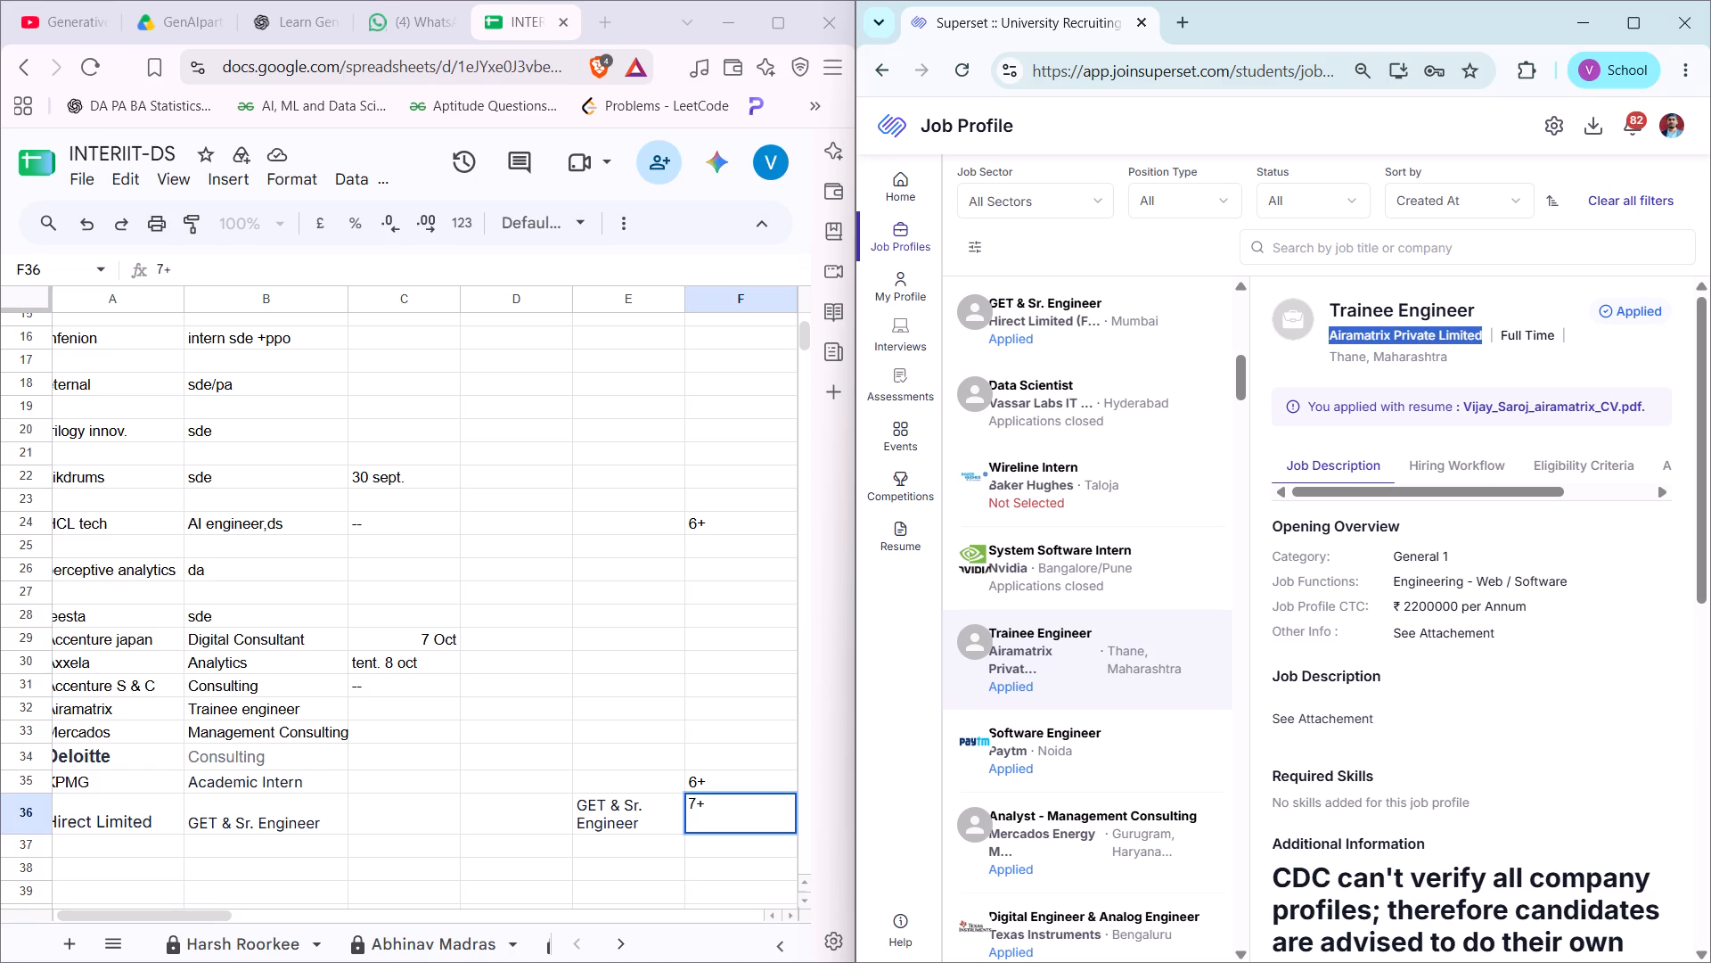
pyautogui.hotkey('ctrl', 'c')
pyautogui.click(135, 835)
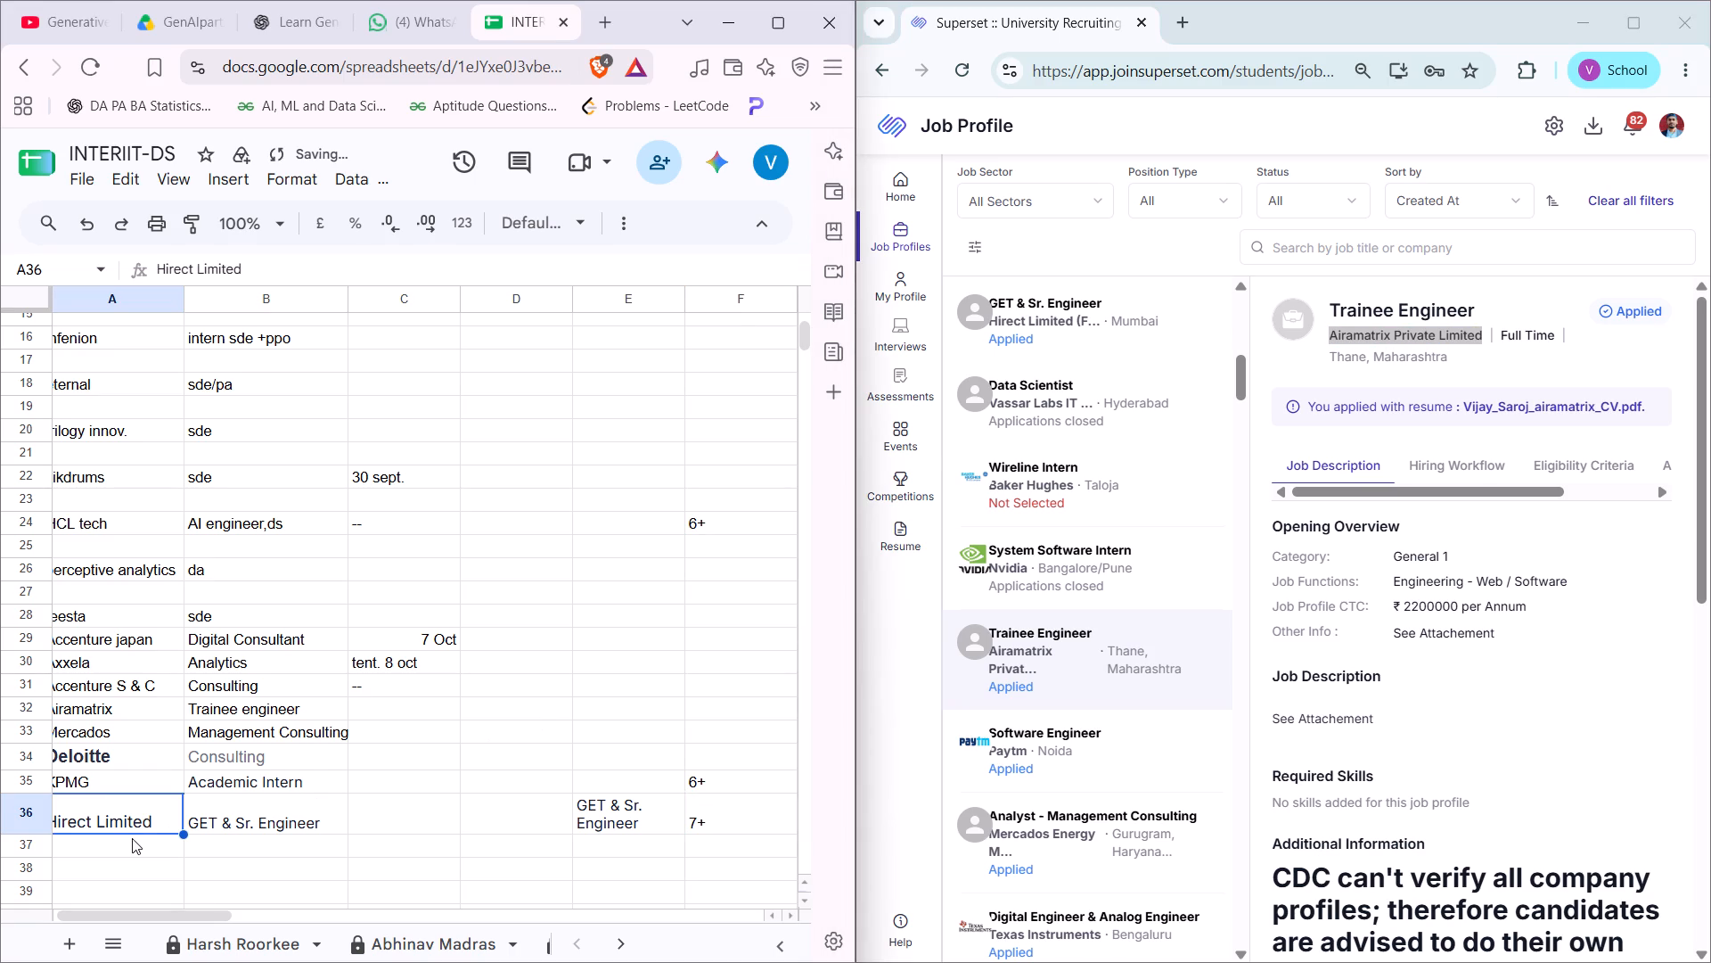
pyautogui.click(127, 842)
pyautogui.hotkey('ctrl', 'v')
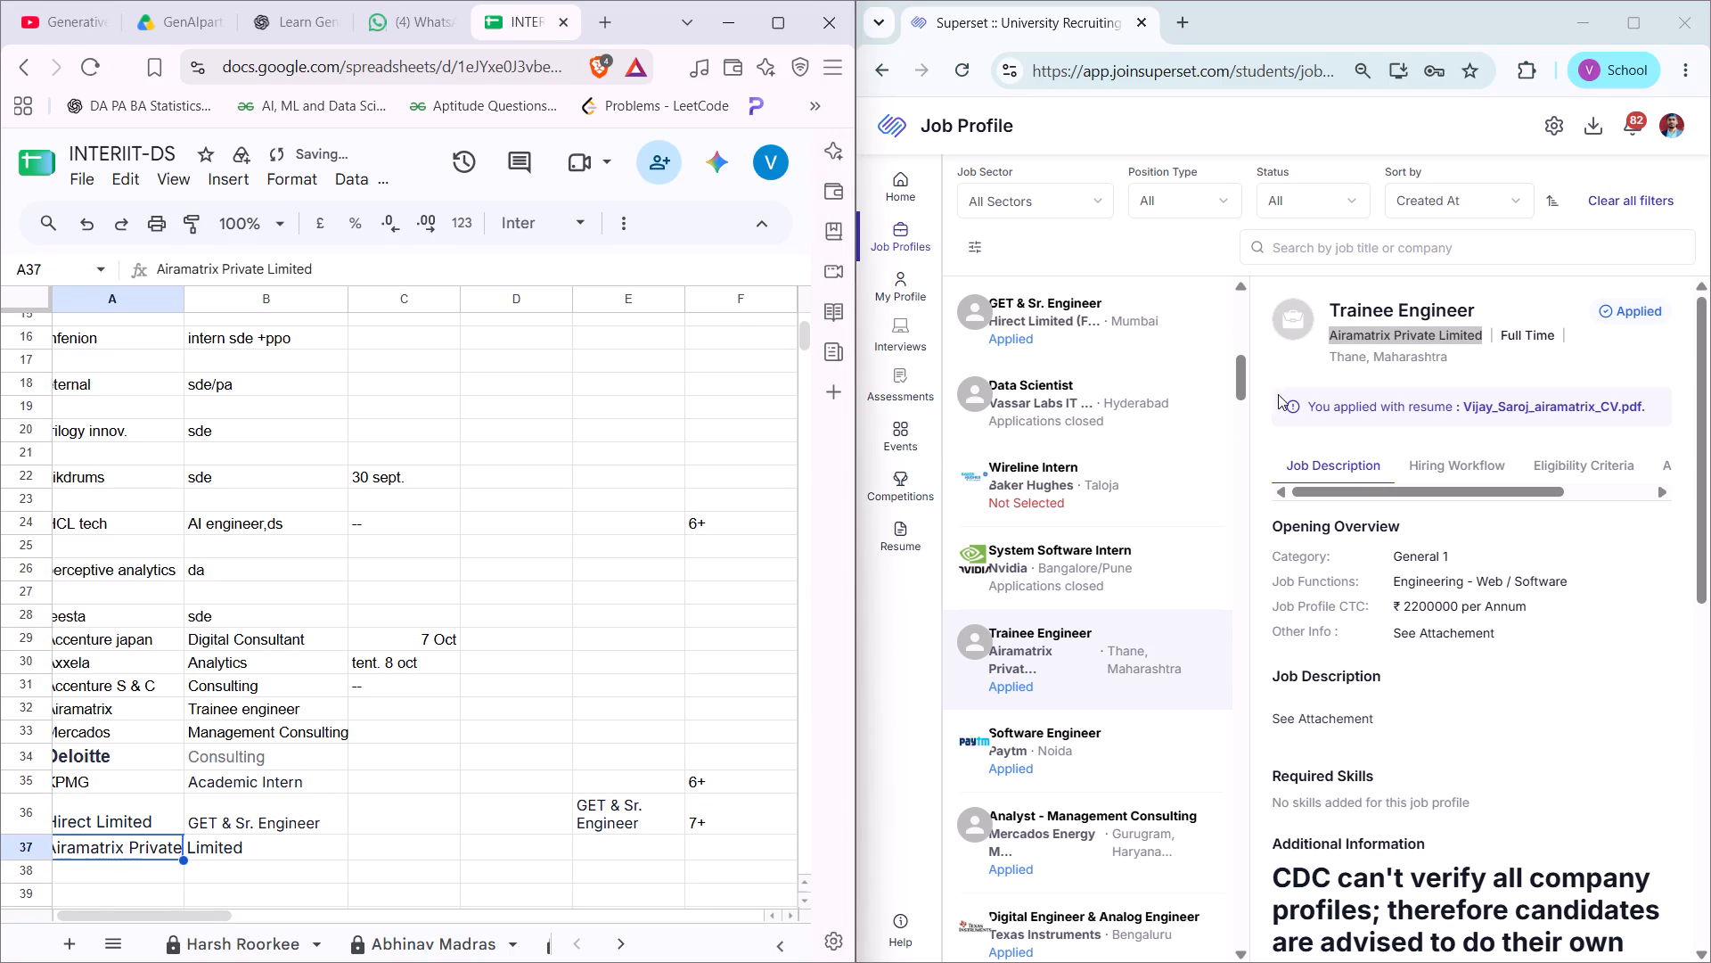
# Copy the Airamatrix posting's title, Trainee Engineer, into cell B37.
pyautogui.moveTo(1486, 313); pyautogui.dragTo(1313, 312)
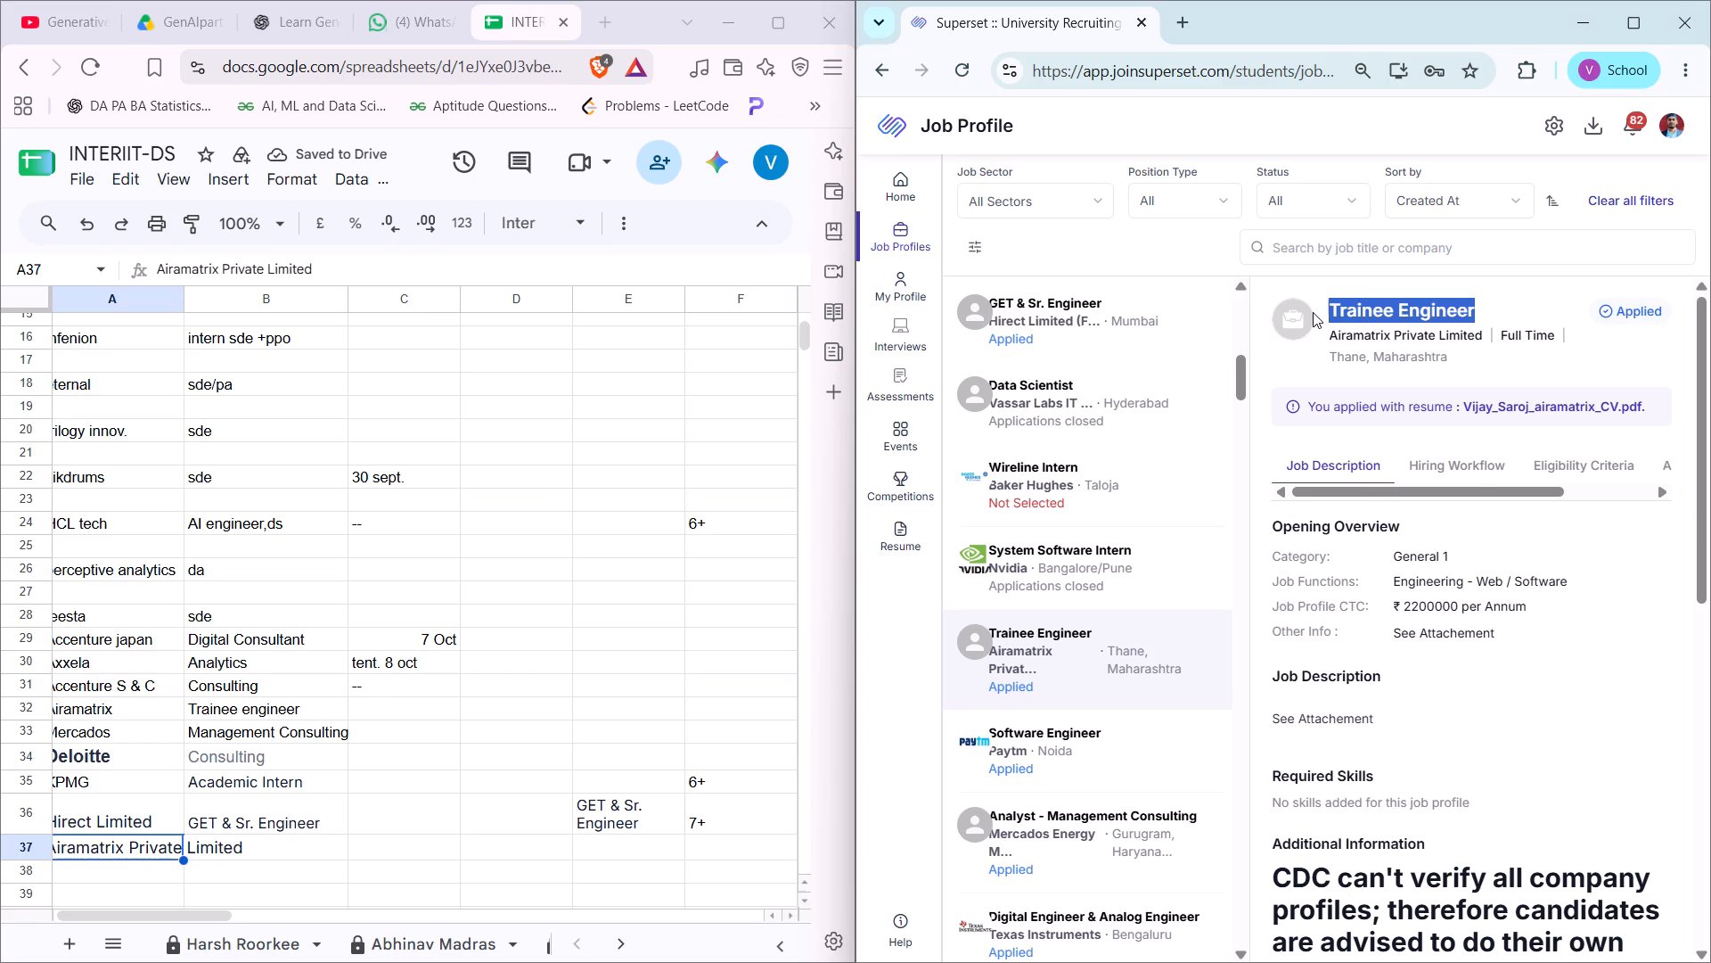
pyautogui.moveTo(1313, 312); pyautogui.dragTo(1324, 306)
pyautogui.hotkey('ctrl', 'c')
pyautogui.click(291, 841)
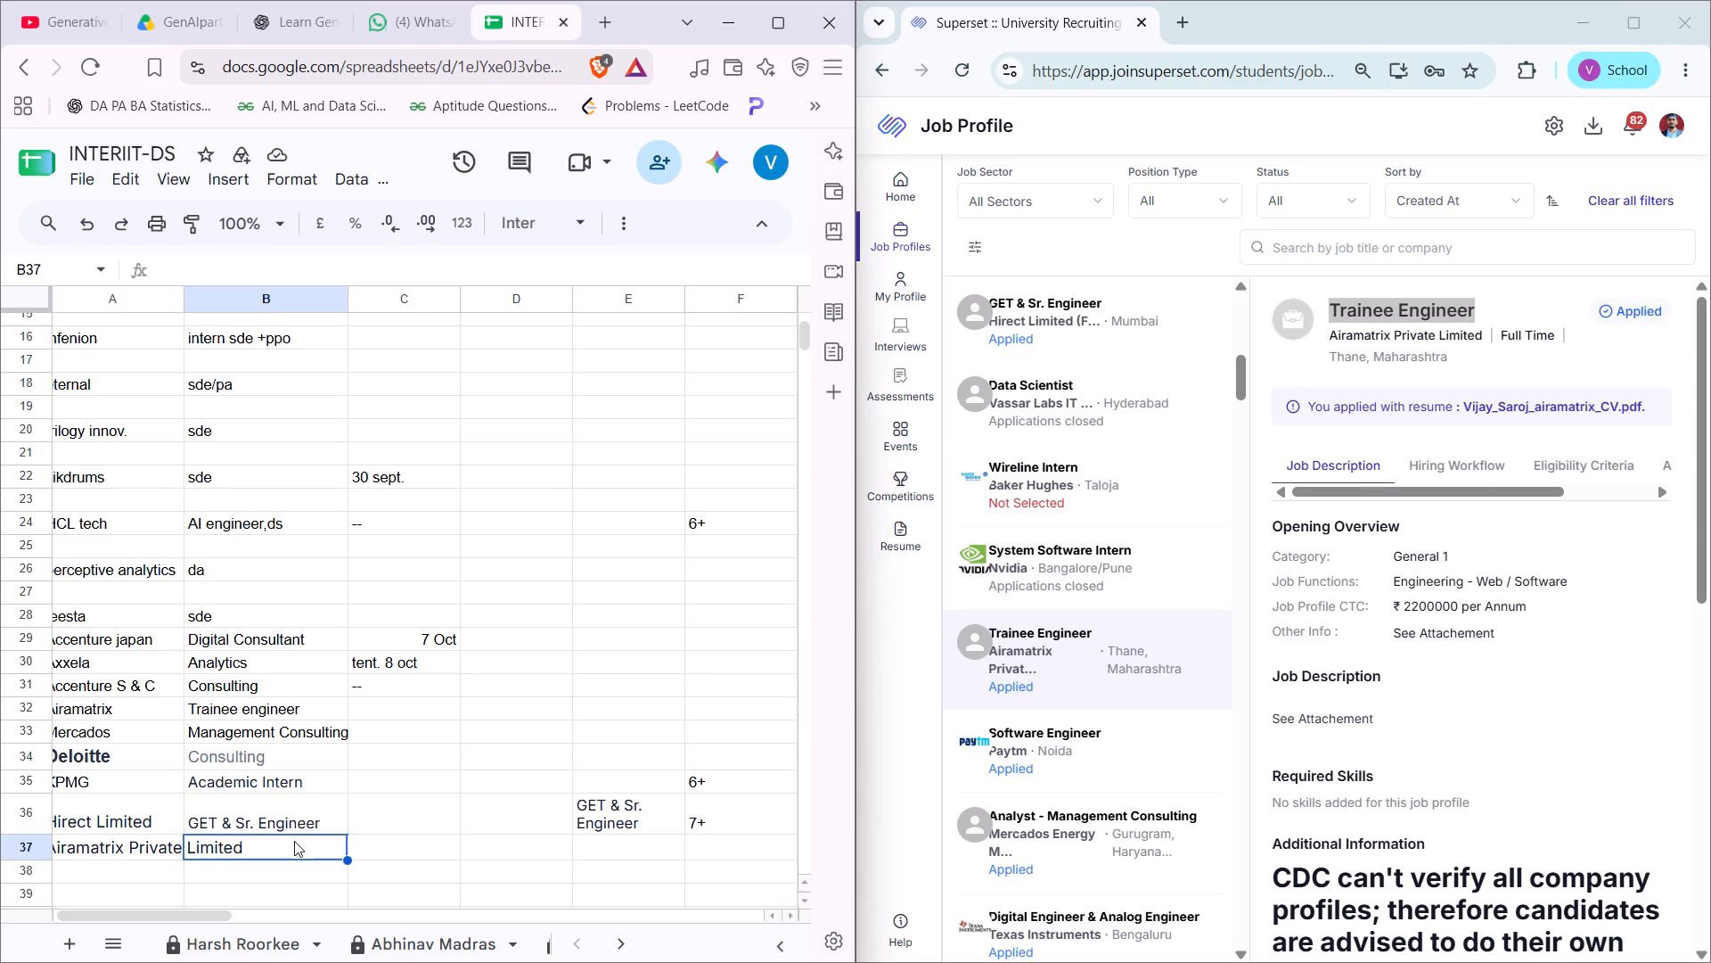
pyautogui.hotkey('ctrl', 'v')
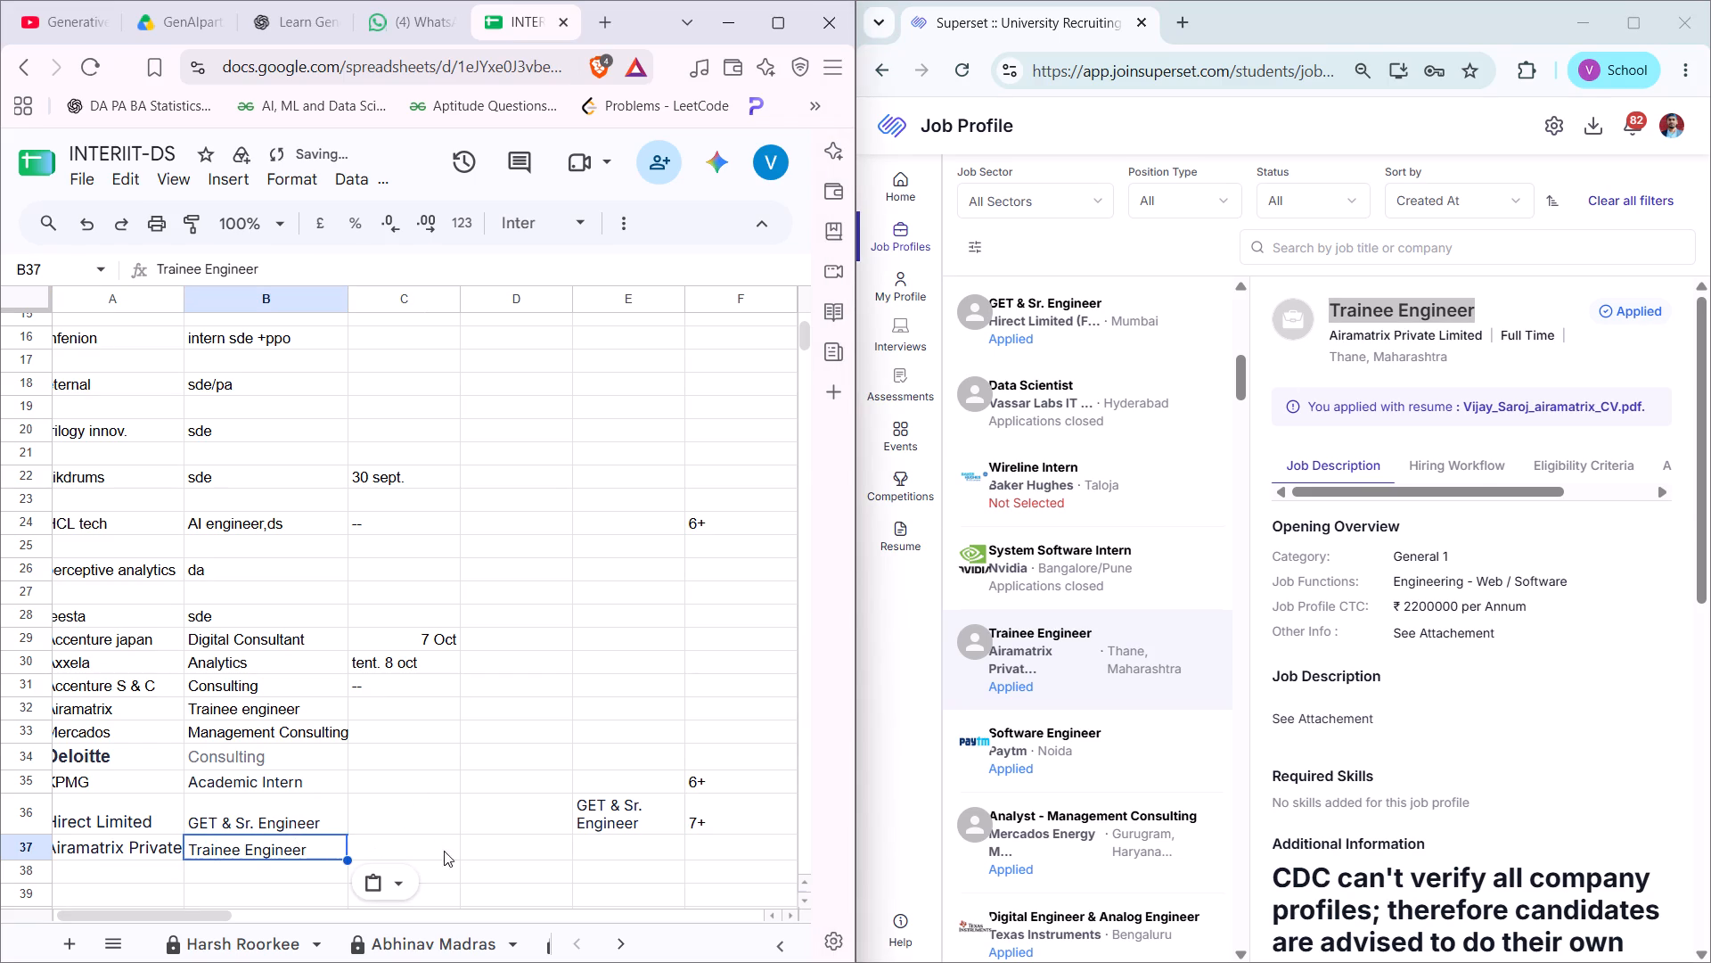
# Check the Airamatrix posting's eligibility criteria and enter its CGPA requirement as 6+ in cell F37.
pyautogui.click(1586, 460)
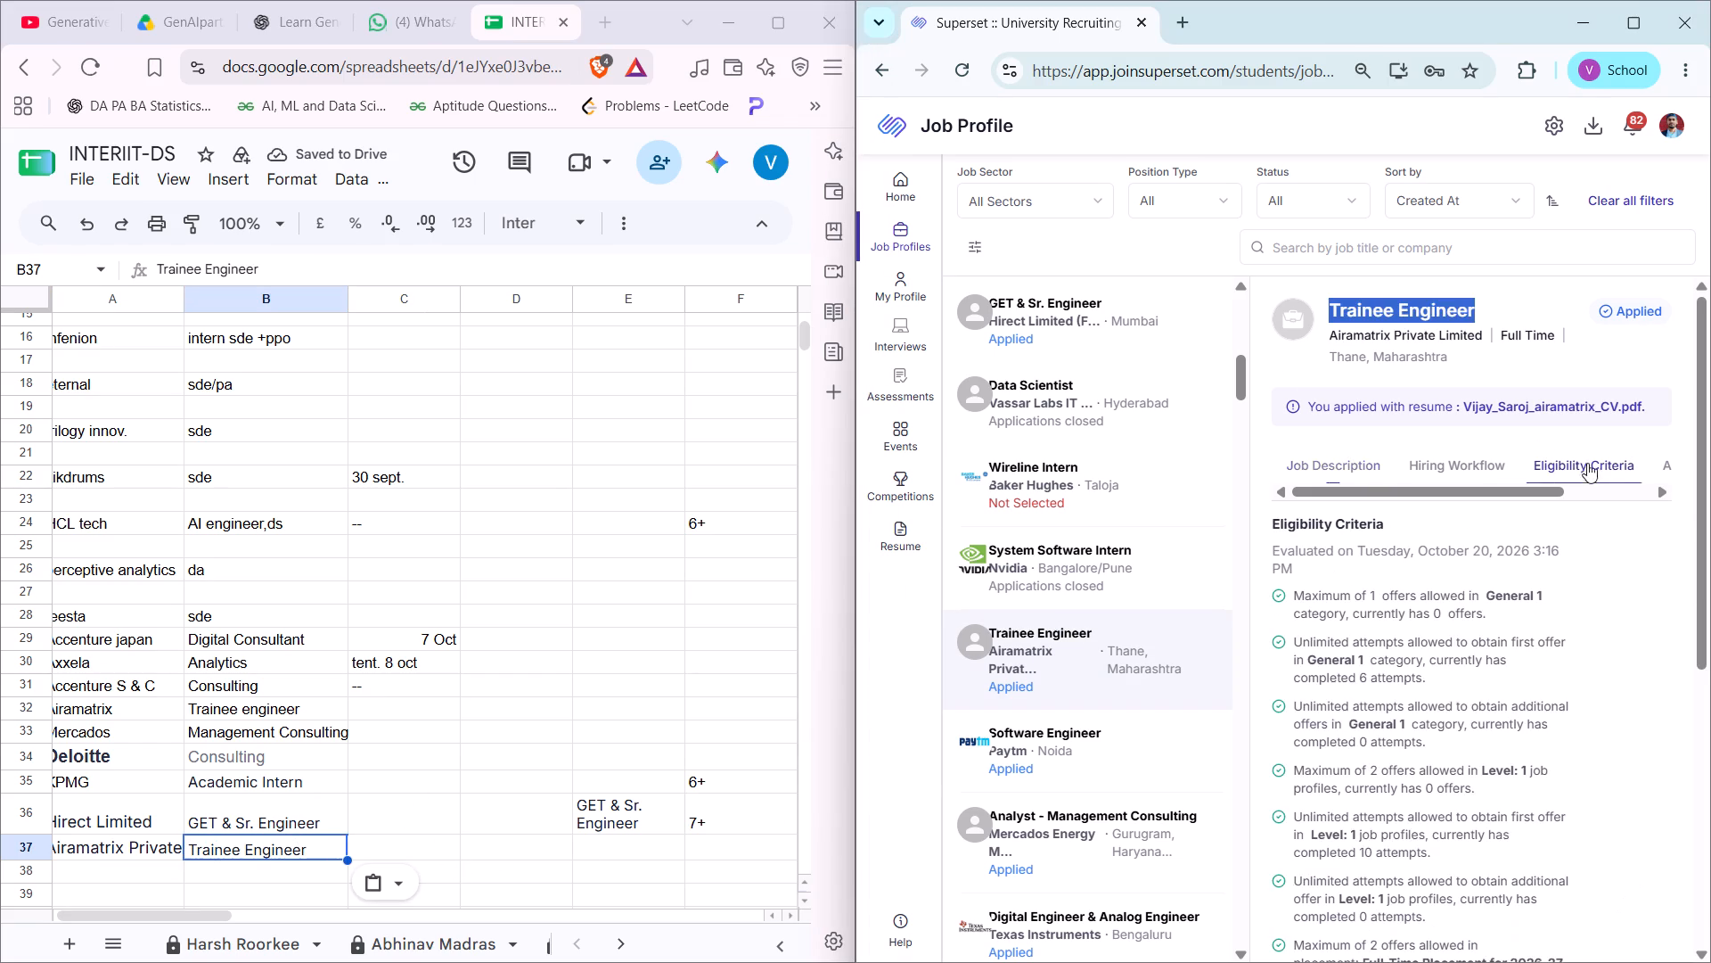
pyautogui.scroll(-7, 1561, 699)
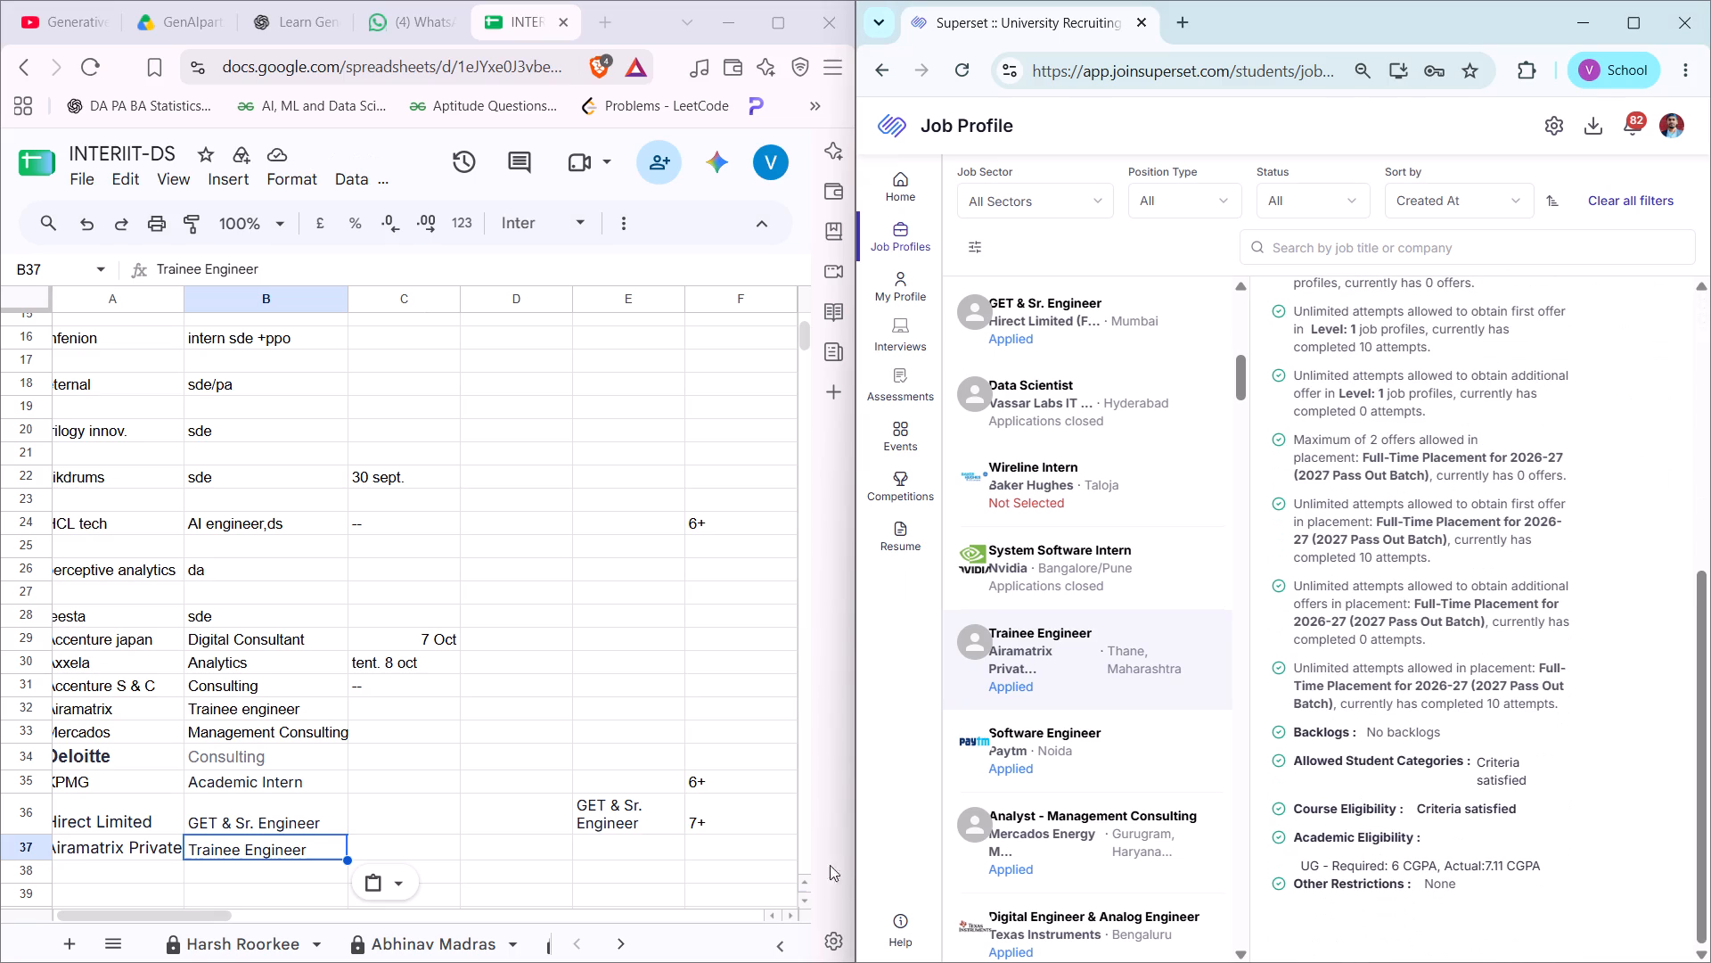
pyautogui.click(721, 842)
pyautogui.press('6')
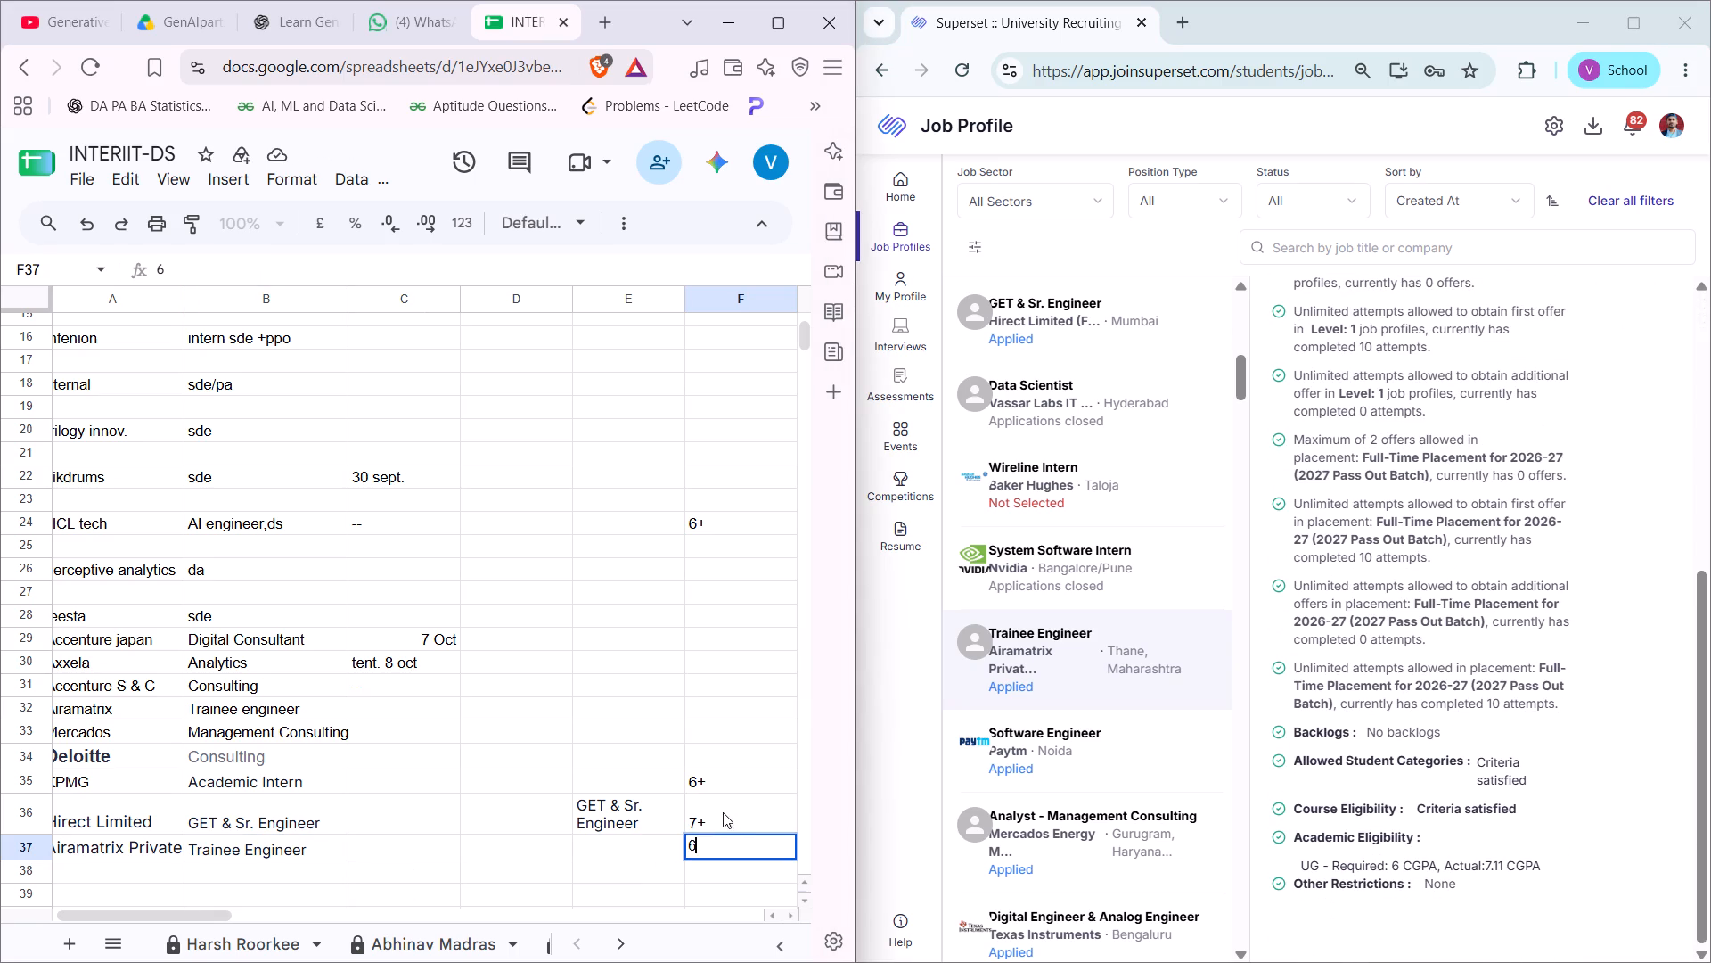
pyautogui.press('+')
pyautogui.click(135, 882)
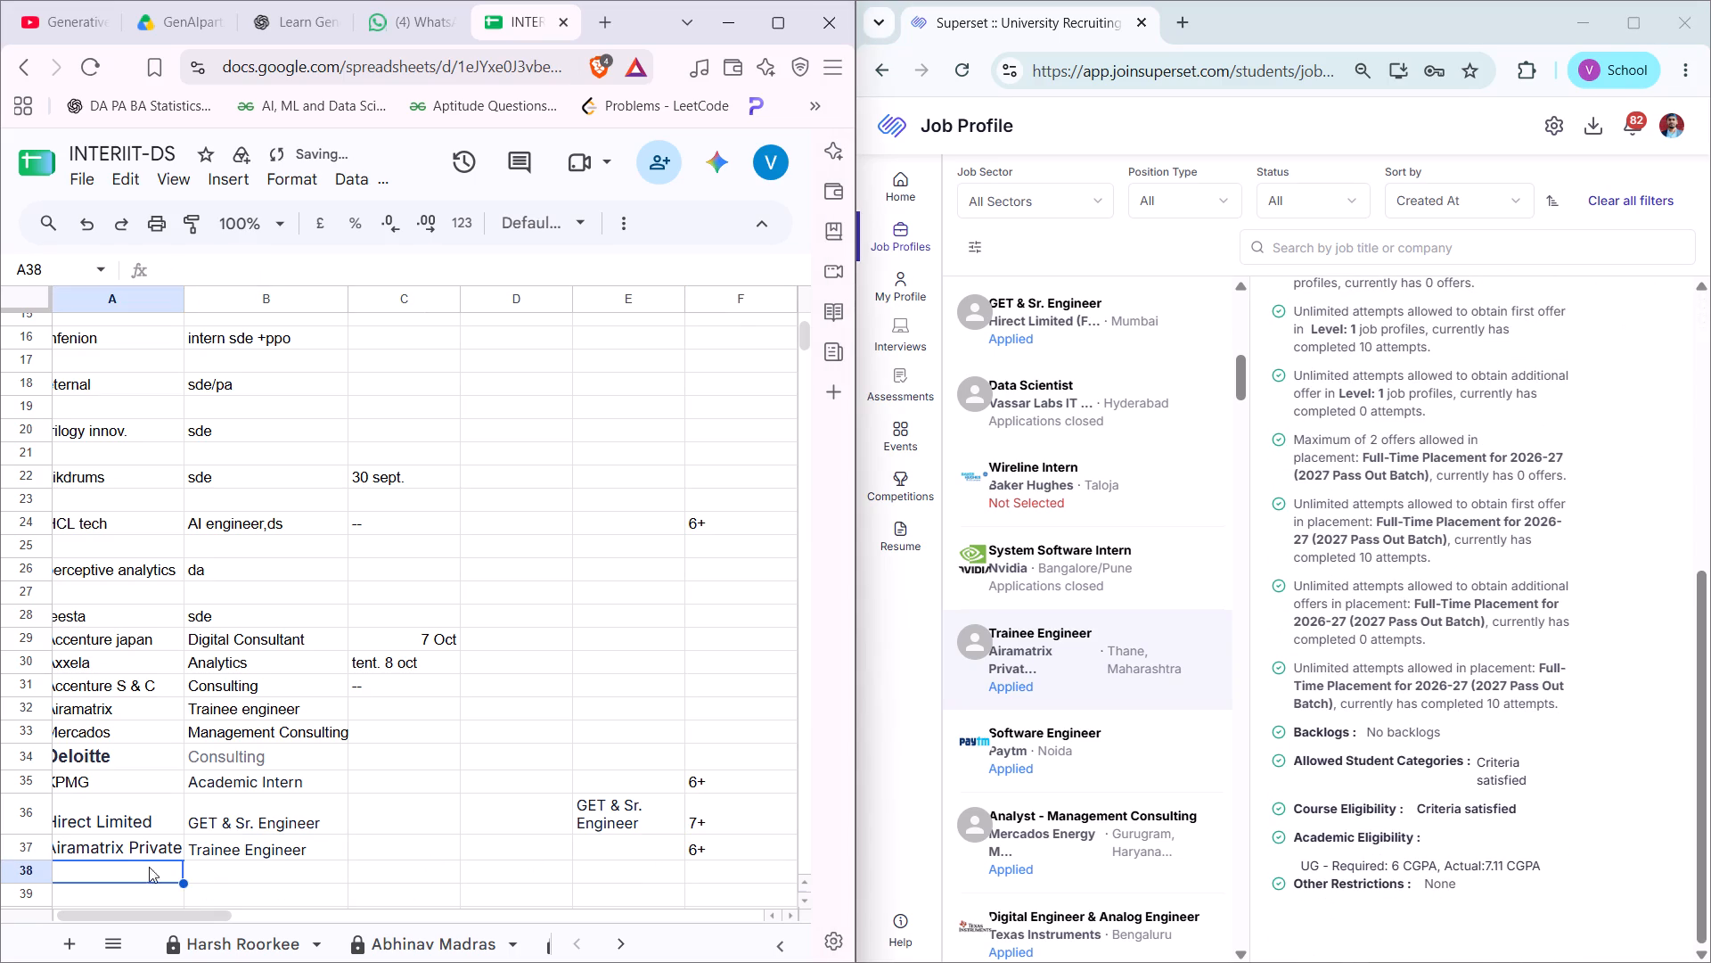
# Open the Analyst - Management Consulting posting and copy just Mercados Energy from its company name into cell A38.
pyautogui.scroll(-2, 1085, 601)
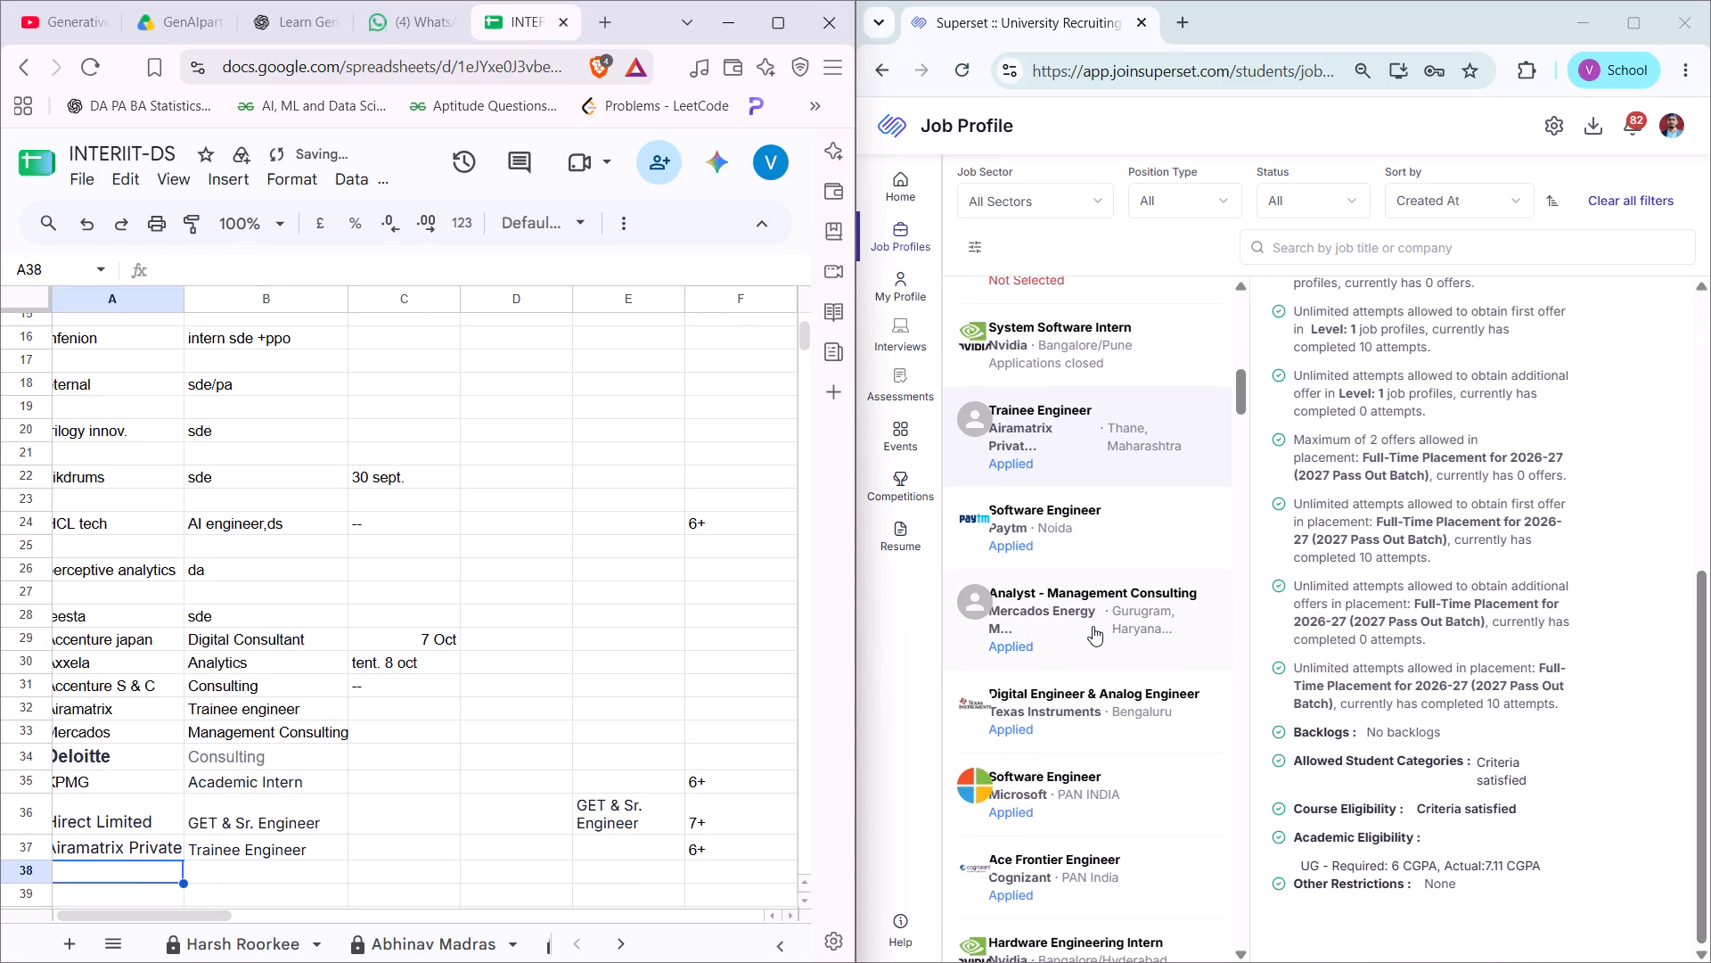
pyautogui.scroll(-1, 1093, 626)
pyautogui.click(1101, 514)
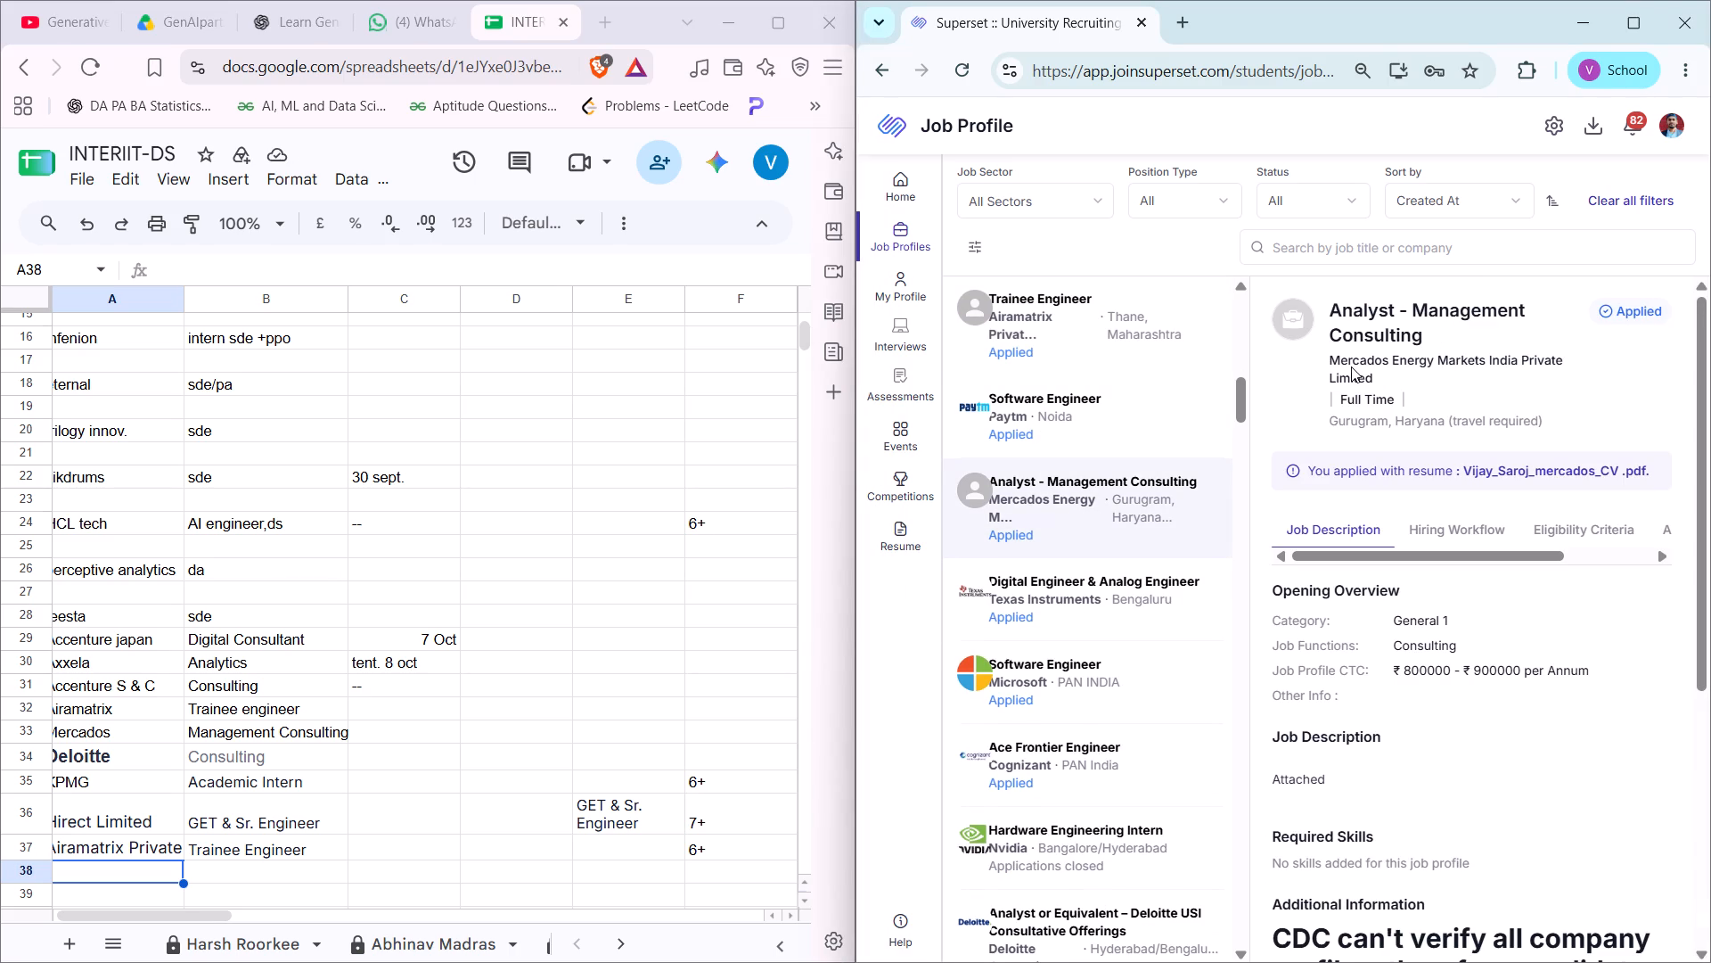
pyautogui.moveTo(1323, 363); pyautogui.dragTo(1379, 363)
pyautogui.moveTo(1379, 363); pyautogui.dragTo(1425, 361)
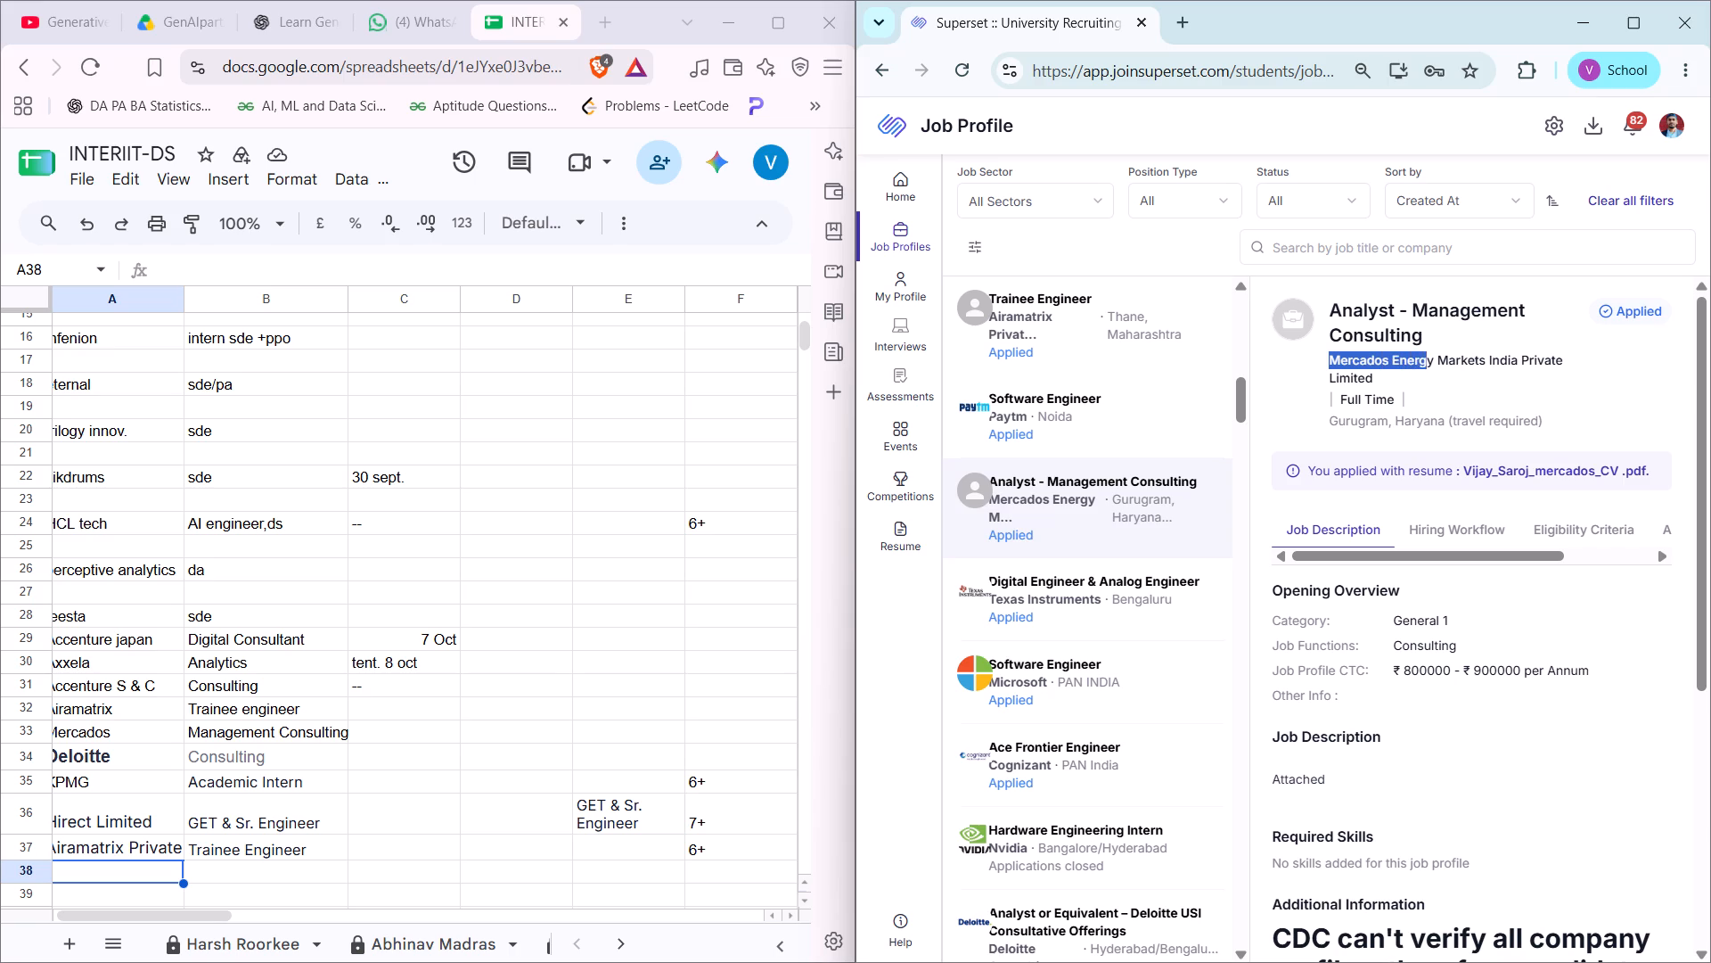
pyautogui.moveTo(1425, 361); pyautogui.dragTo(1431, 361)
pyautogui.hotkey('ctrl', 'c')
pyautogui.click(120, 868)
pyautogui.hotkey('ctrl', 'v')
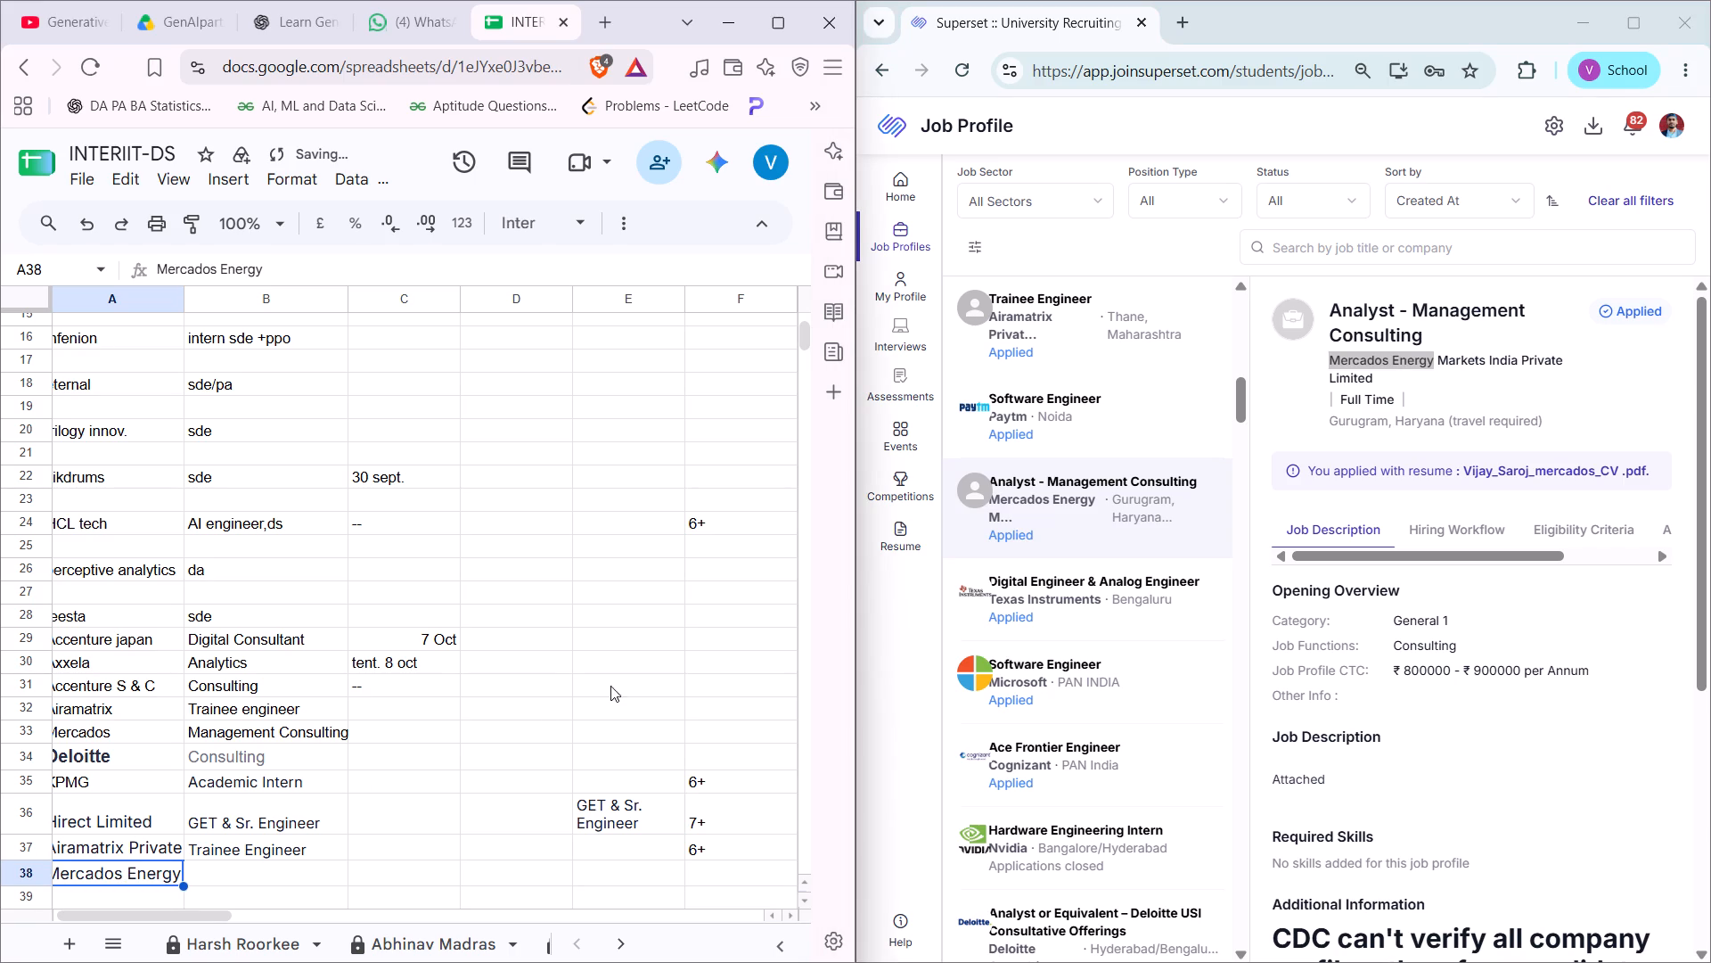
# Copy the Mercados posting's title, Analyst - Management Consulting, into cell B38.
pyautogui.moveTo(1335, 306); pyautogui.dragTo(1422, 333)
pyautogui.hotkey('ctrl', 'c')
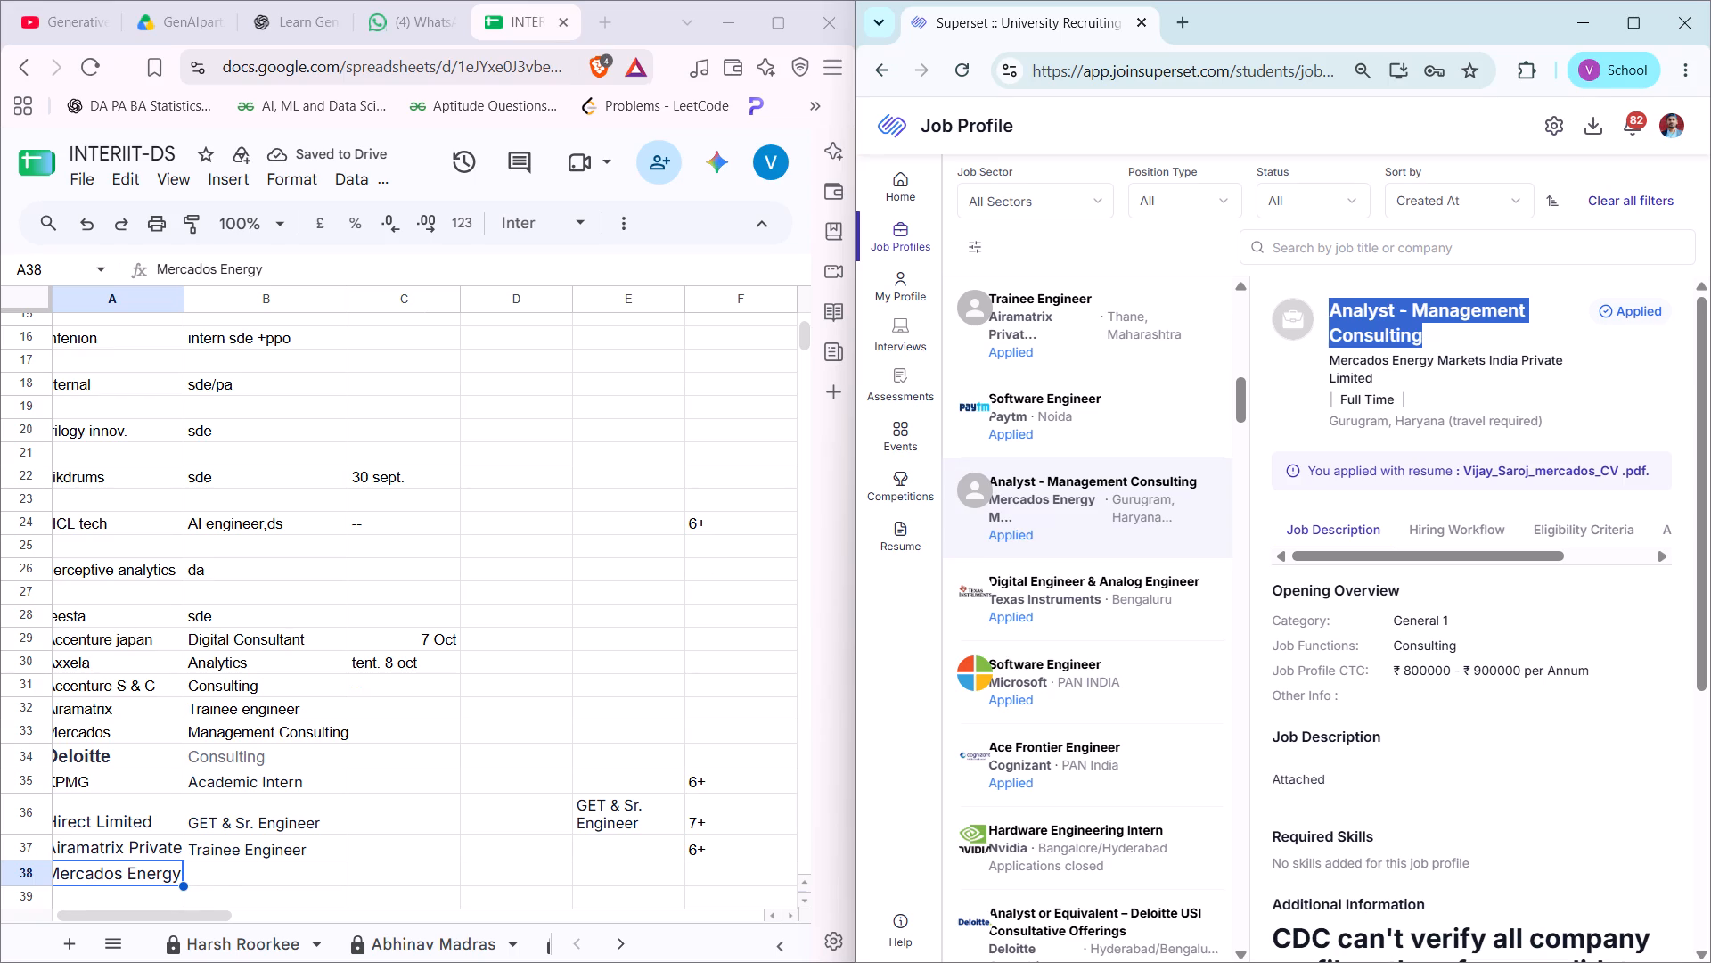
pyautogui.click(223, 882)
pyautogui.hotkey('ctrl', 'v')
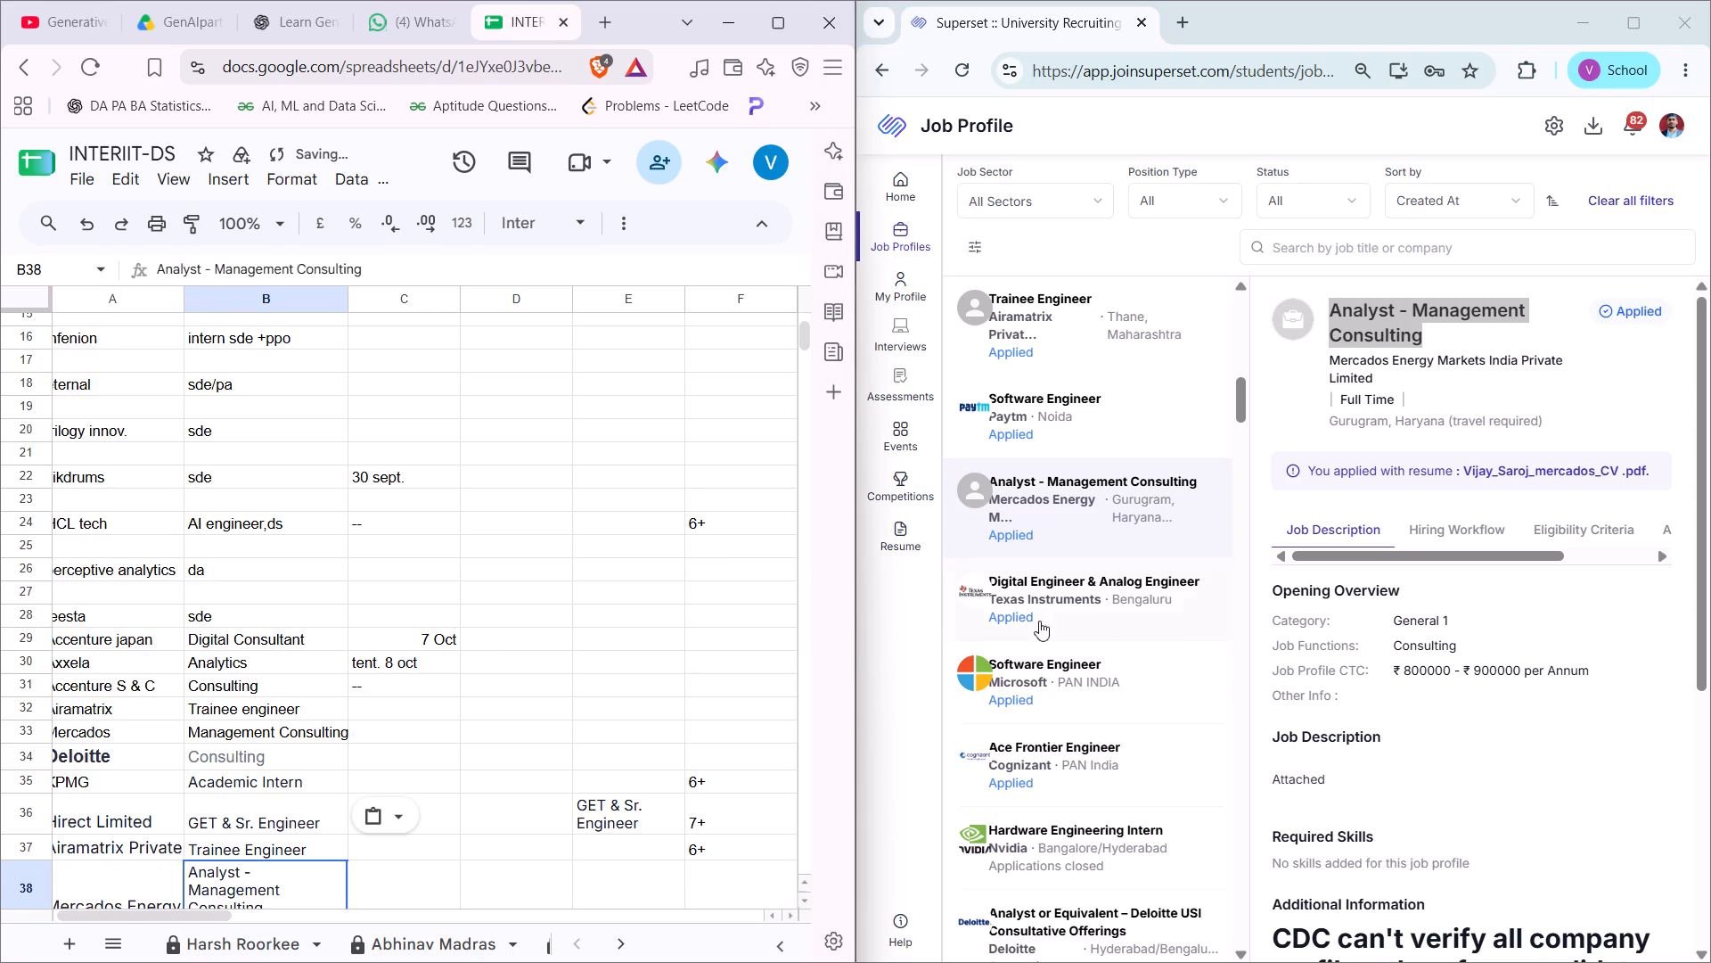
# Open the ZS Associates Business Technology Solutions Associate (BTSA) posting and enter ZS as the company in cell A39.
pyautogui.scroll(-1, 1047, 766)
pyautogui.scroll(1, 1047, 766)
pyautogui.scroll(-1, 1047, 766)
pyautogui.scroll(-1, 1078, 642)
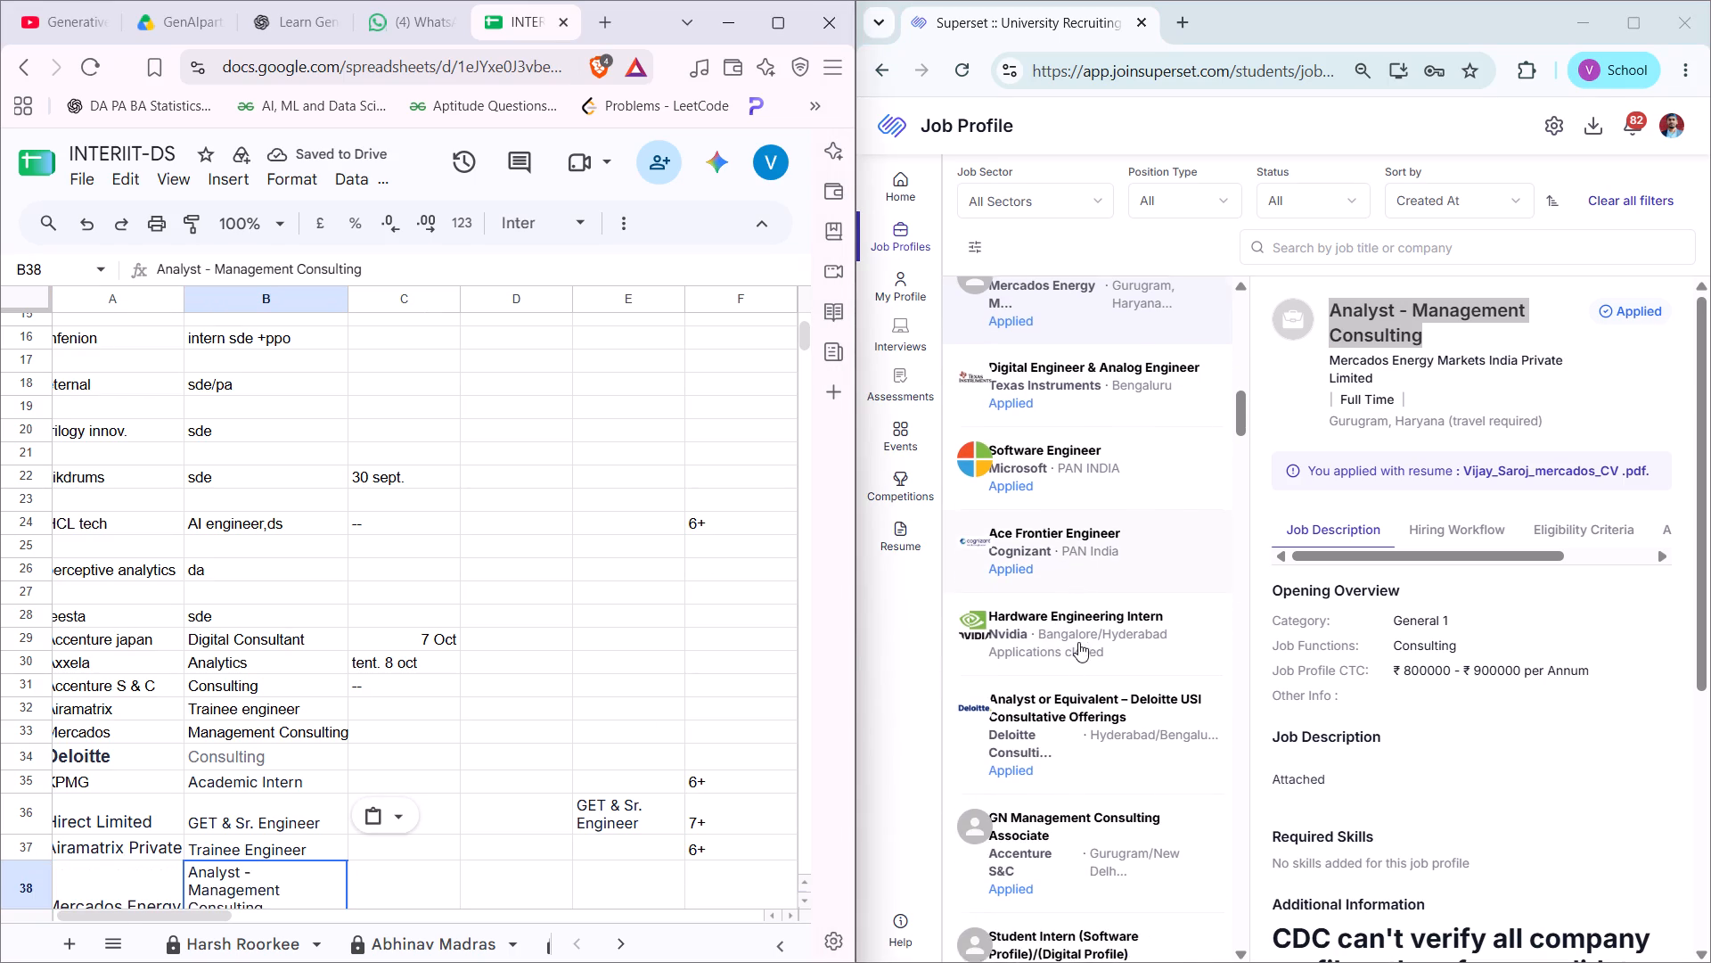
pyautogui.scroll(-2, 1082, 626)
pyautogui.scroll(14, 1082, 624)
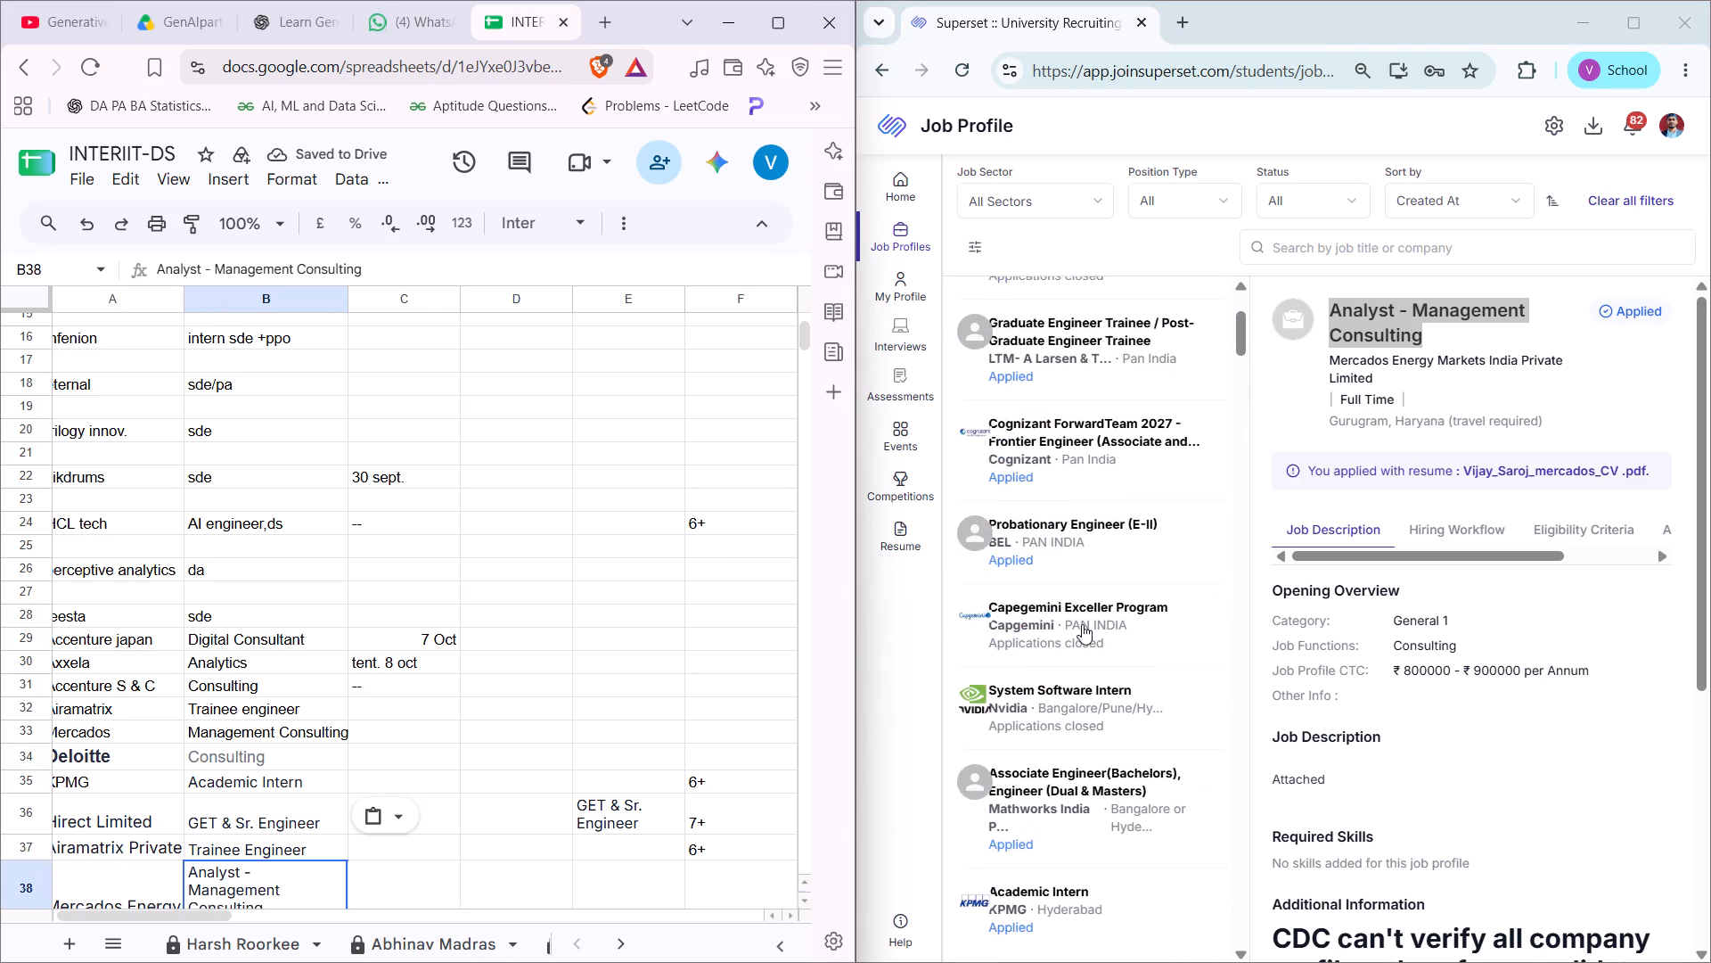
pyautogui.scroll(2, 1082, 624)
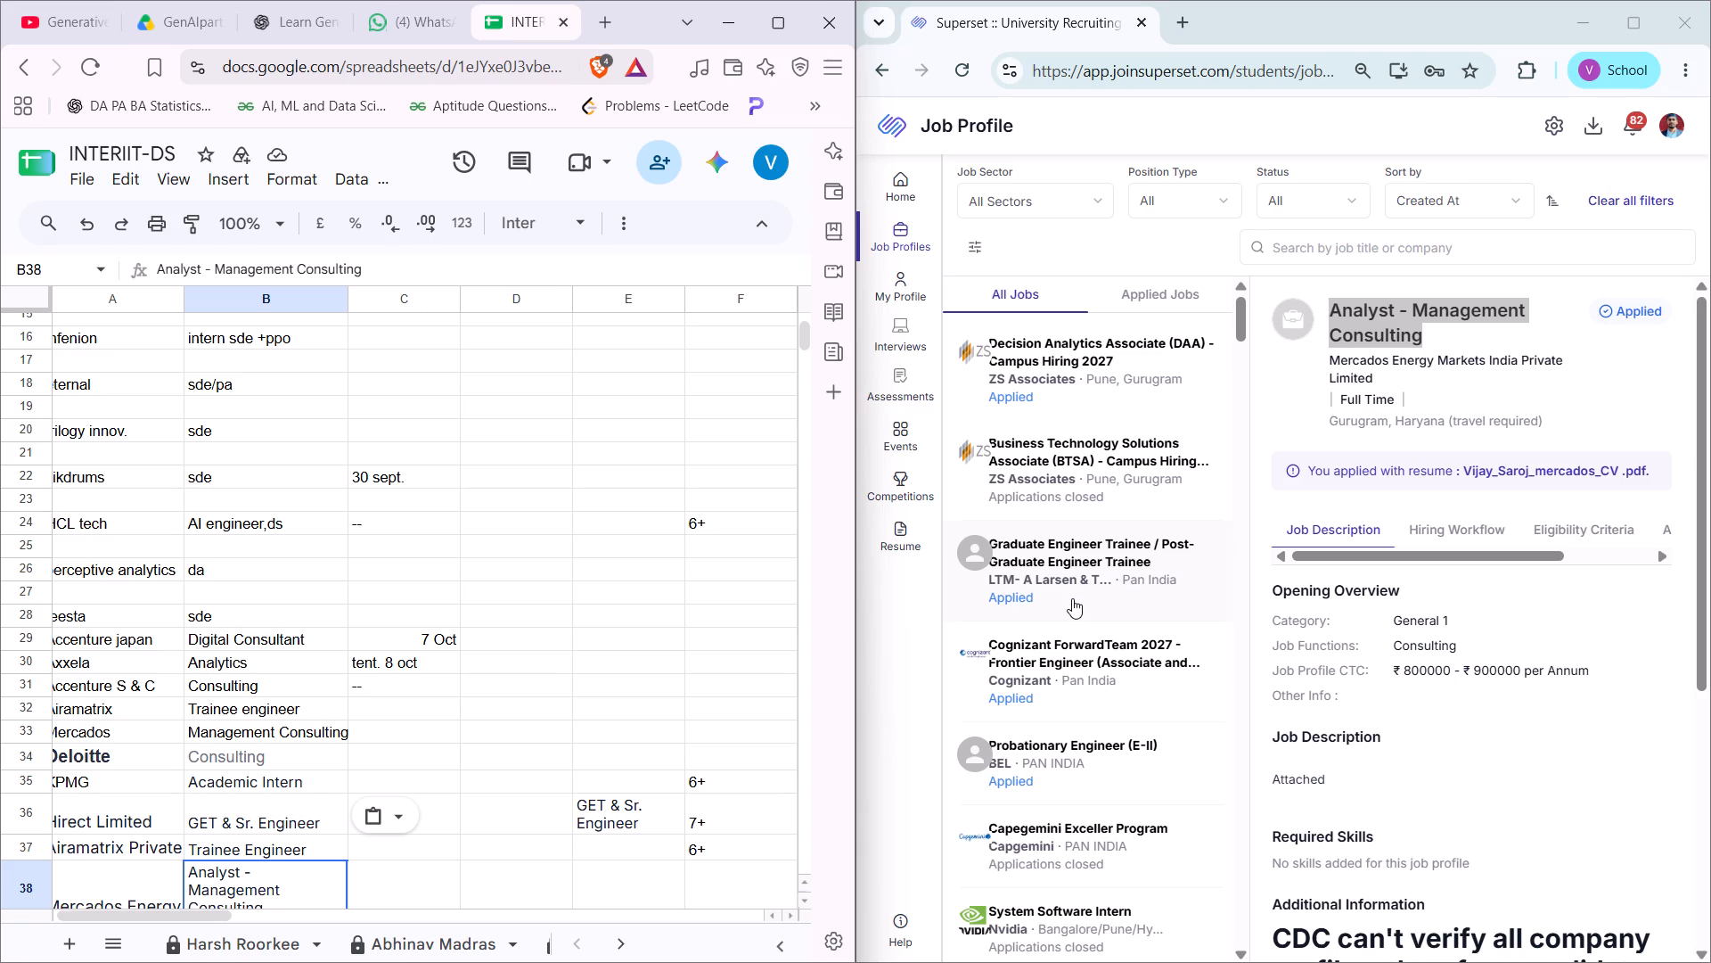
pyautogui.scroll(-1, 1072, 598)
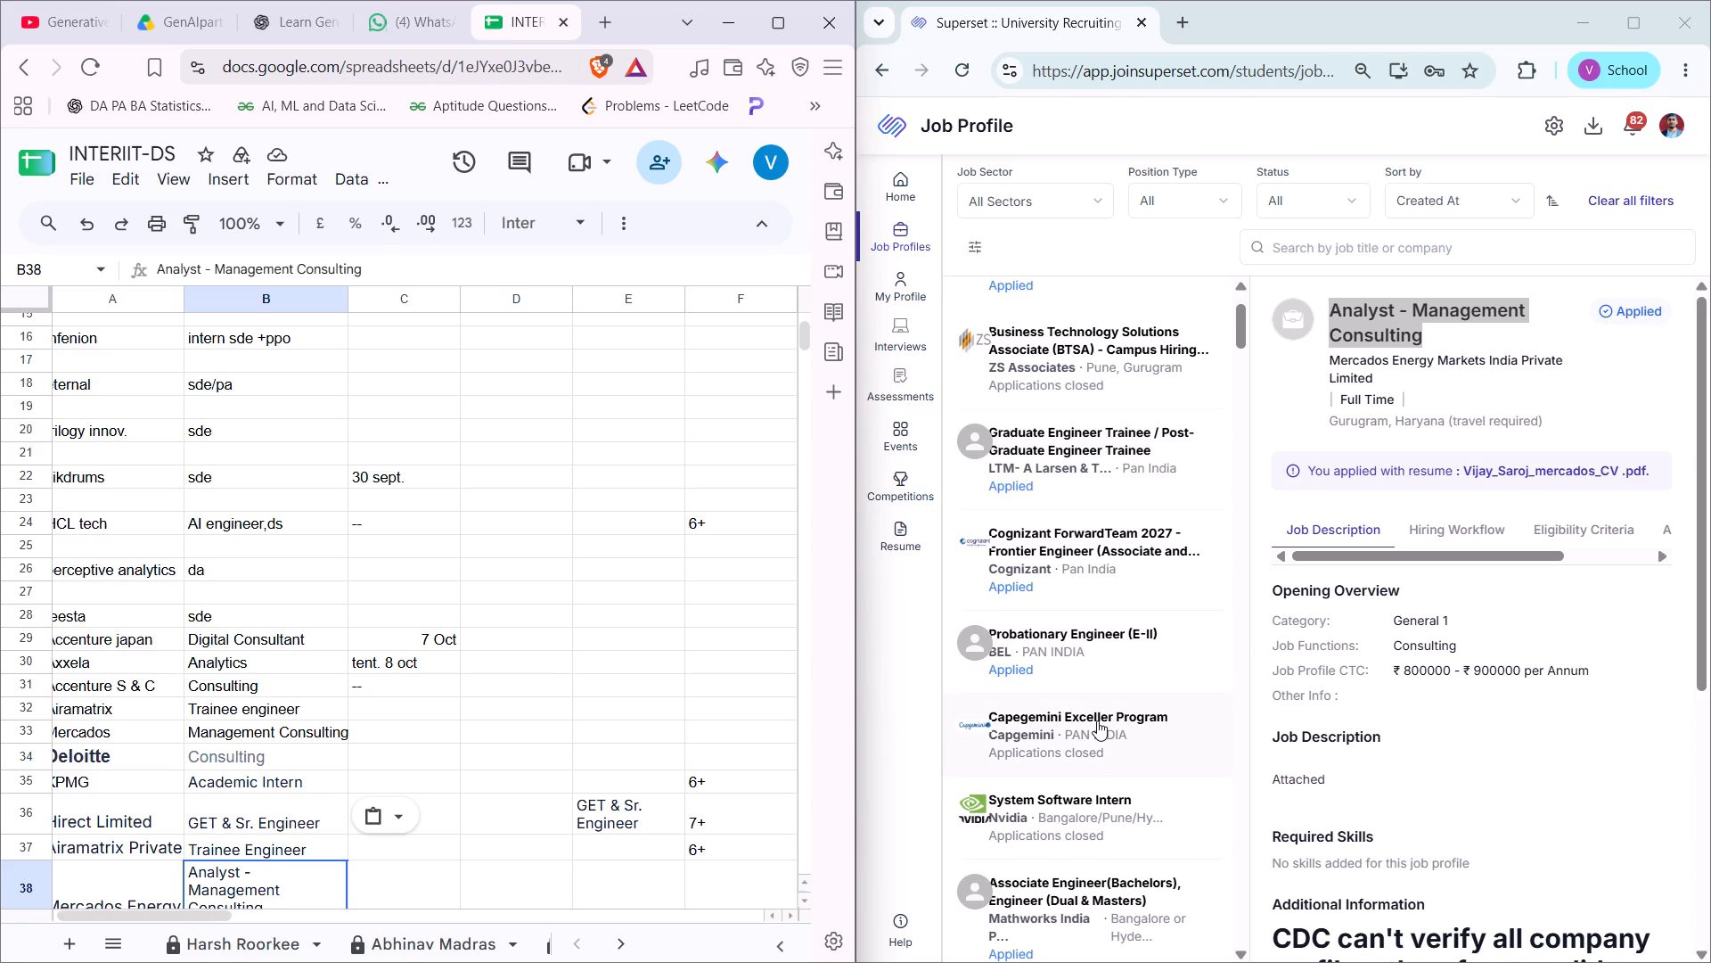
pyautogui.scroll(3, 1086, 513)
pyautogui.click(1085, 495)
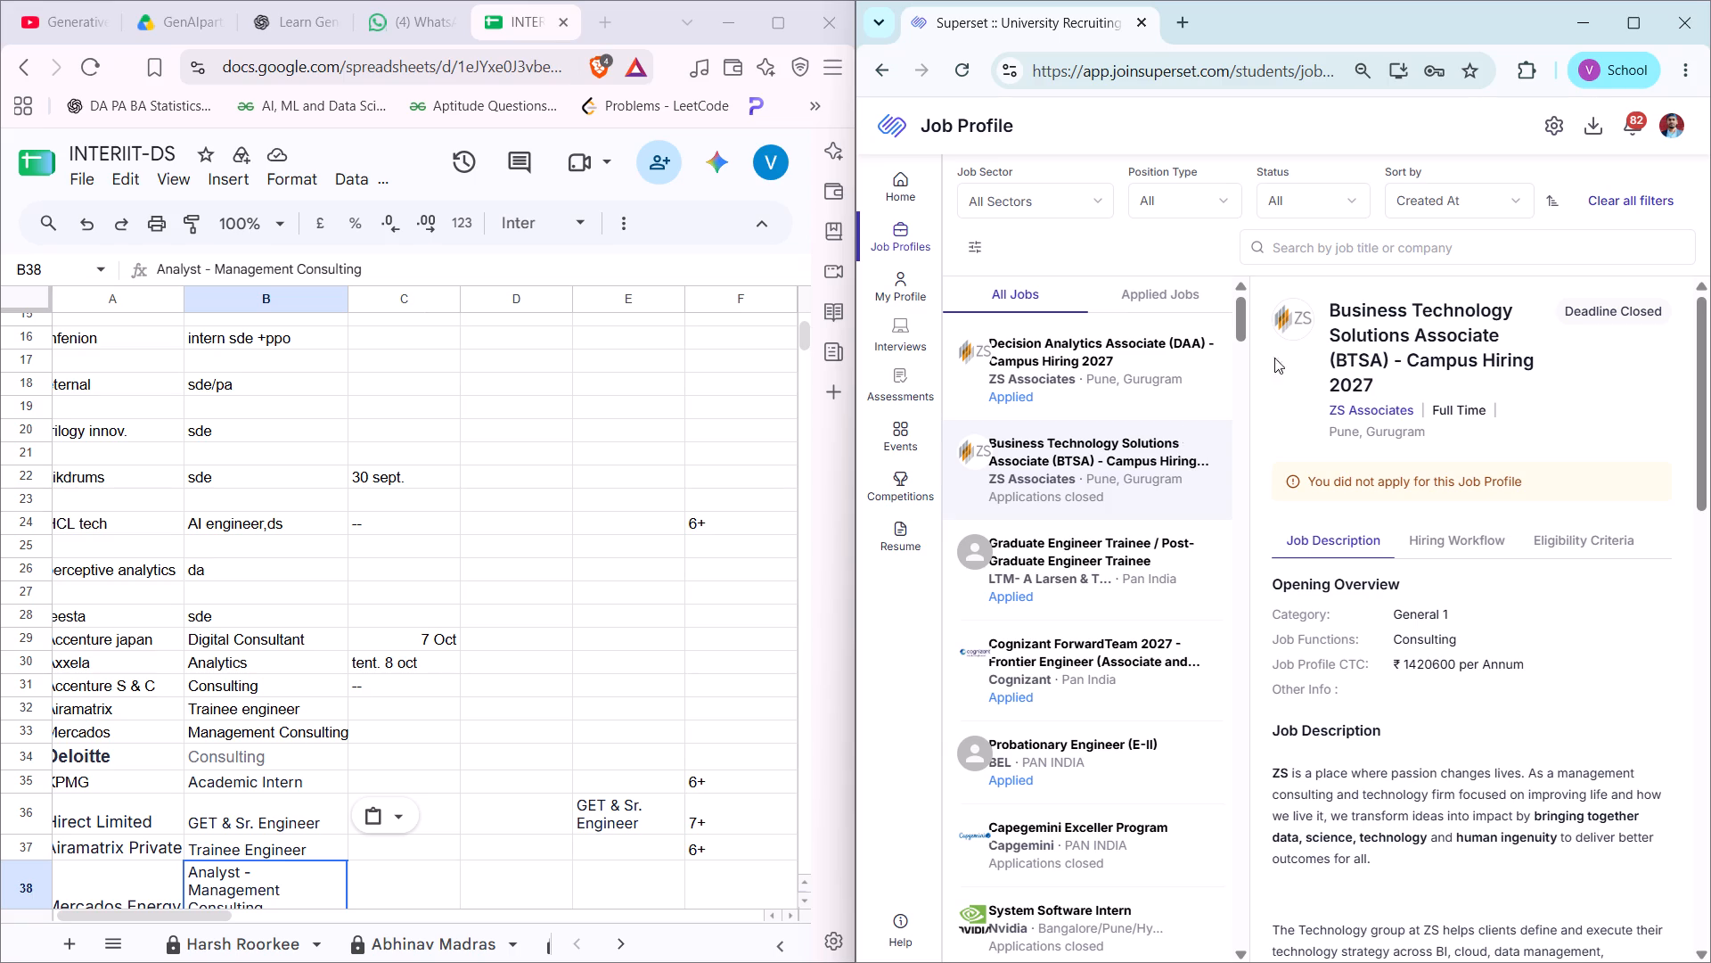
pyautogui.scroll(-3, 315, 728)
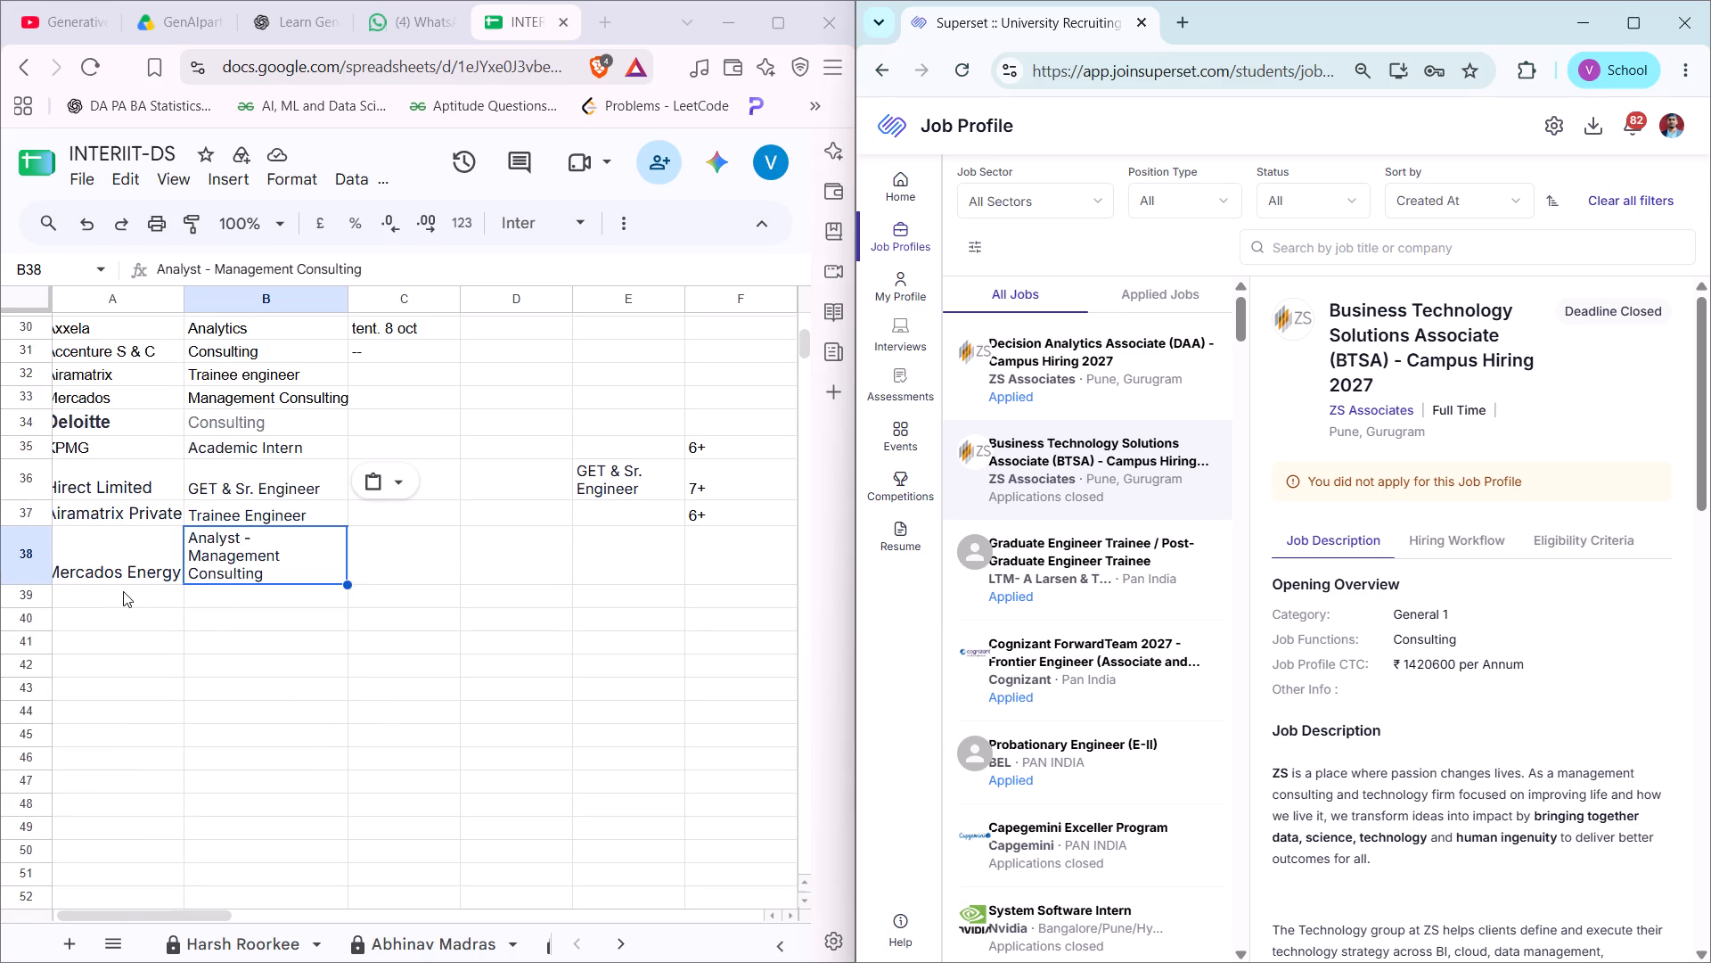
pyautogui.click(123, 591)
pyautogui.write('ZS')
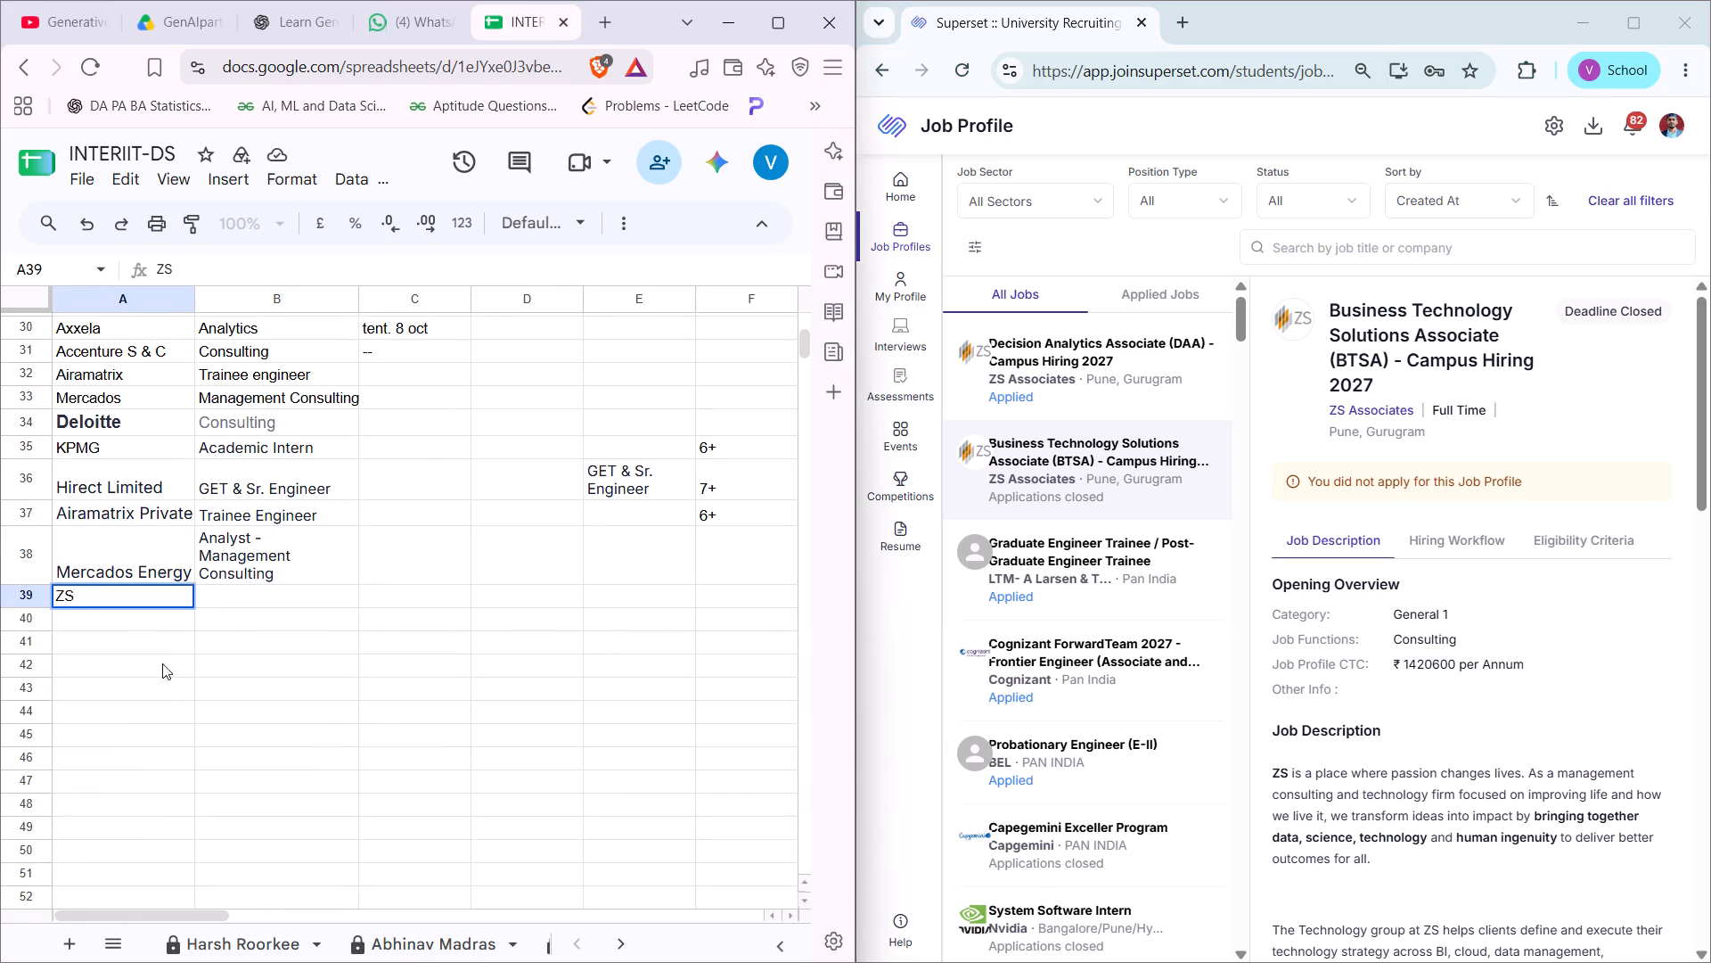
# Extend the company name in cell A39 so that it reads ZS ass.
pyautogui.press('space')
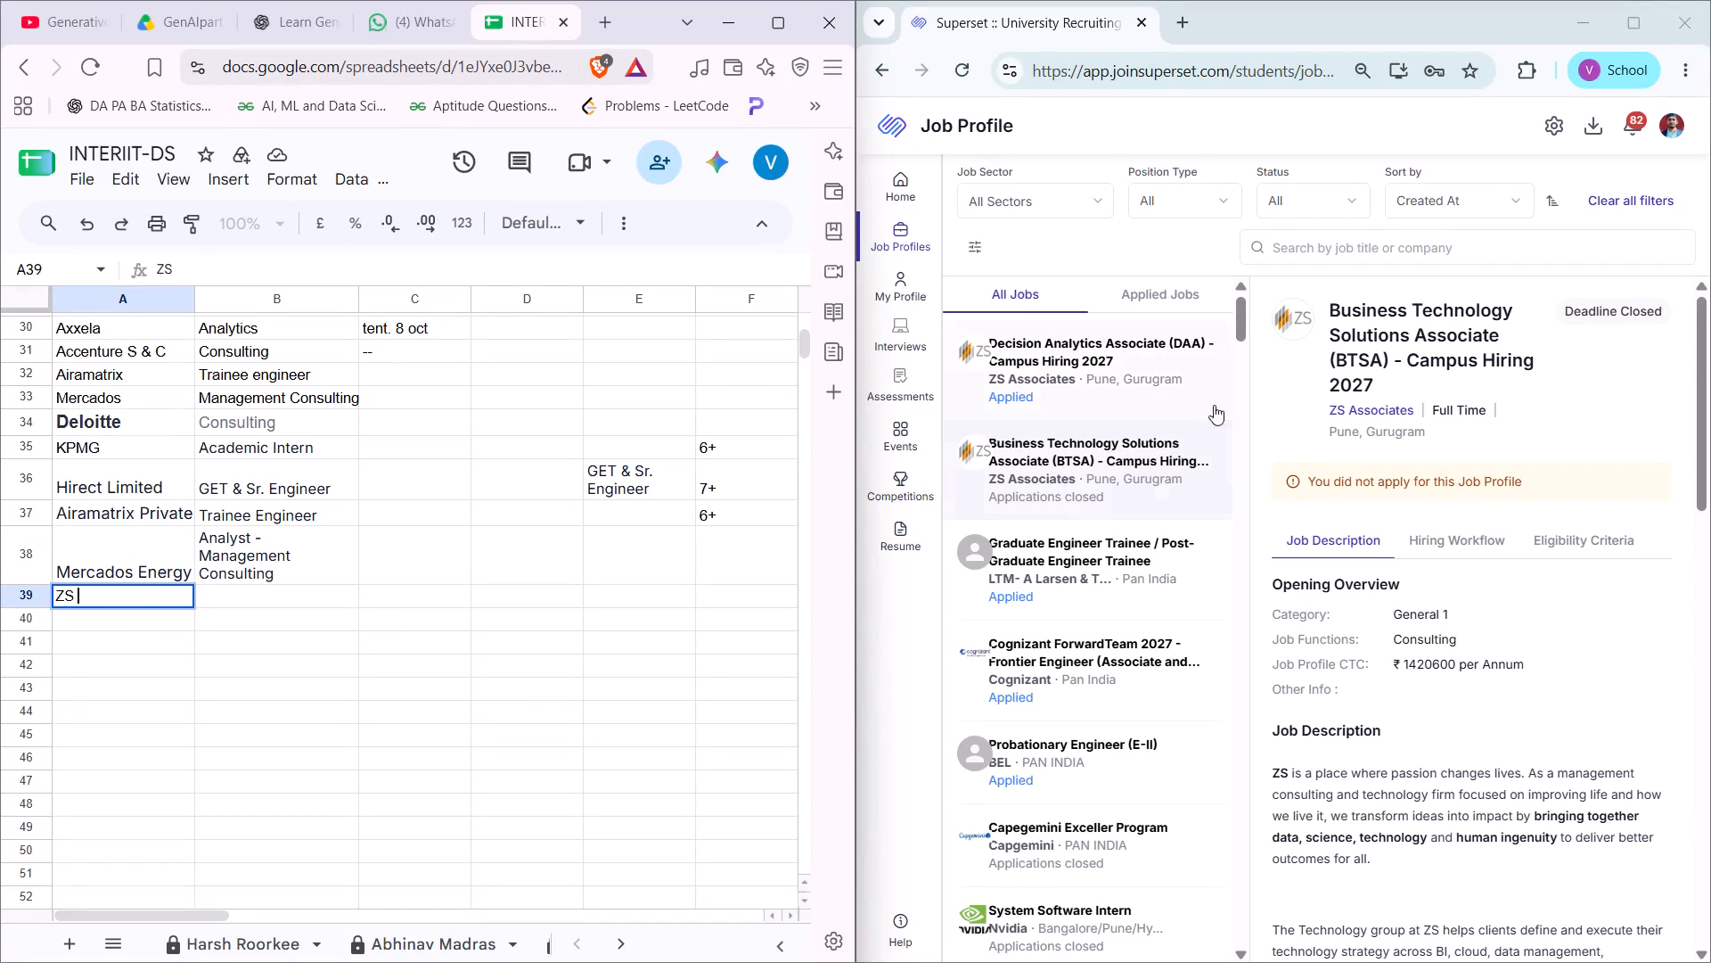
pyautogui.click(1405, 407)
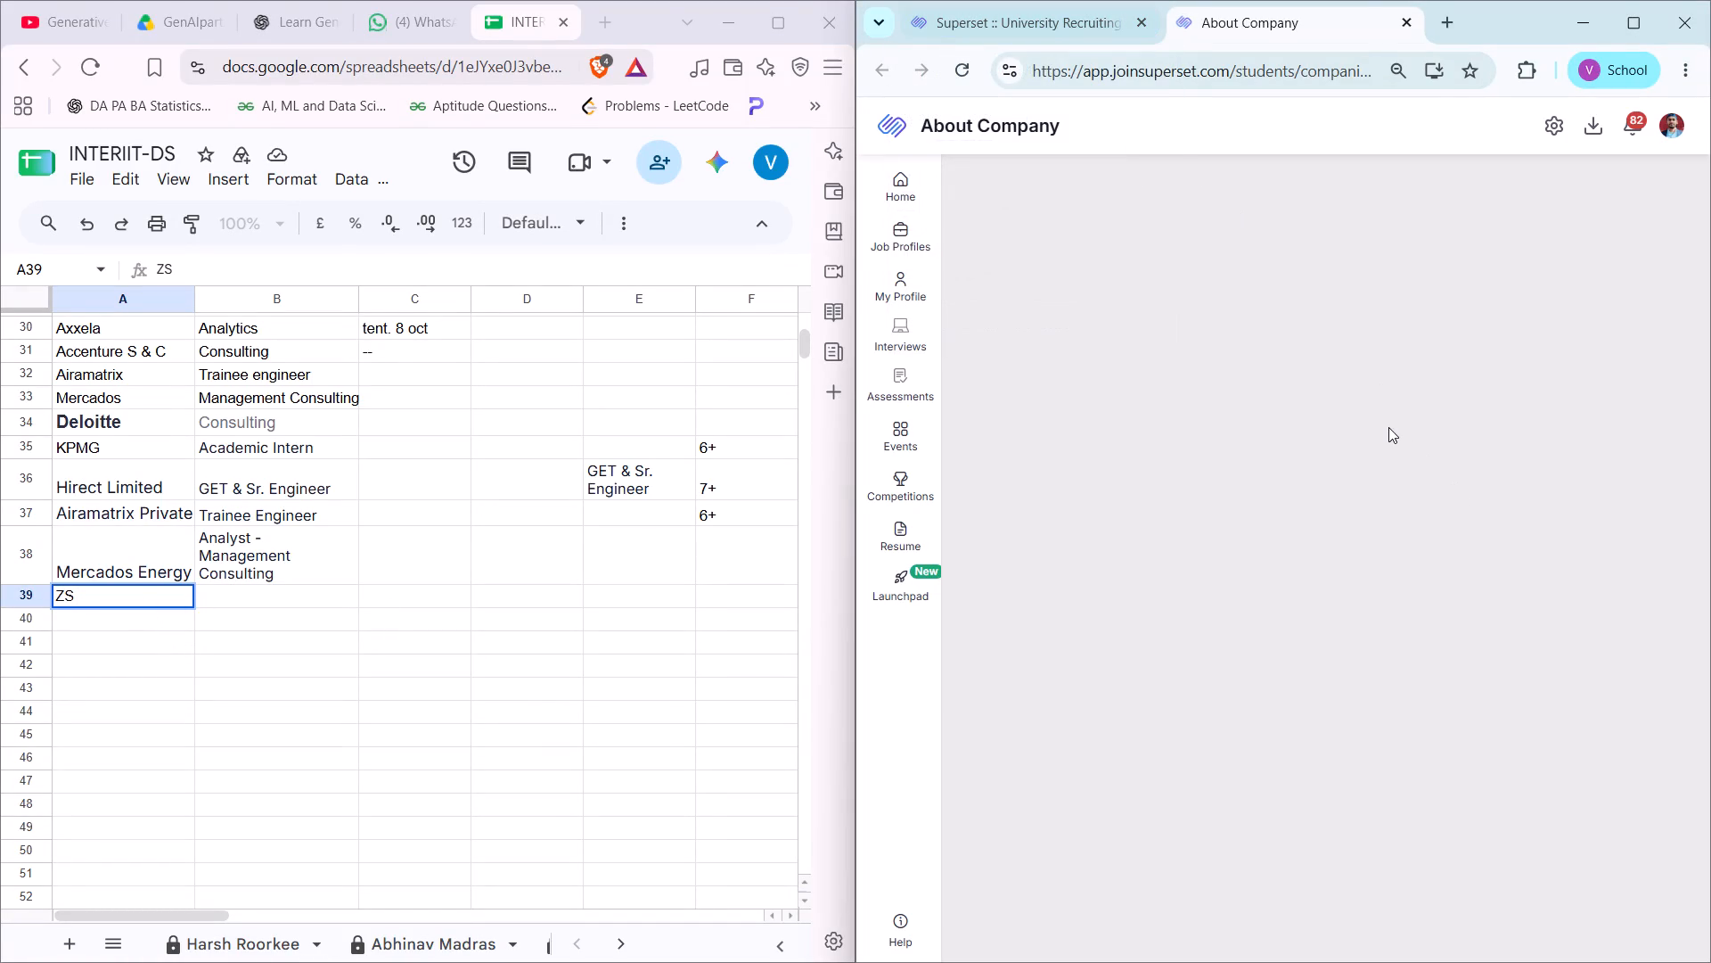
pyautogui.scroll(7, 1388, 427)
pyautogui.scroll(-6, 1387, 426)
pyautogui.click(1043, 14)
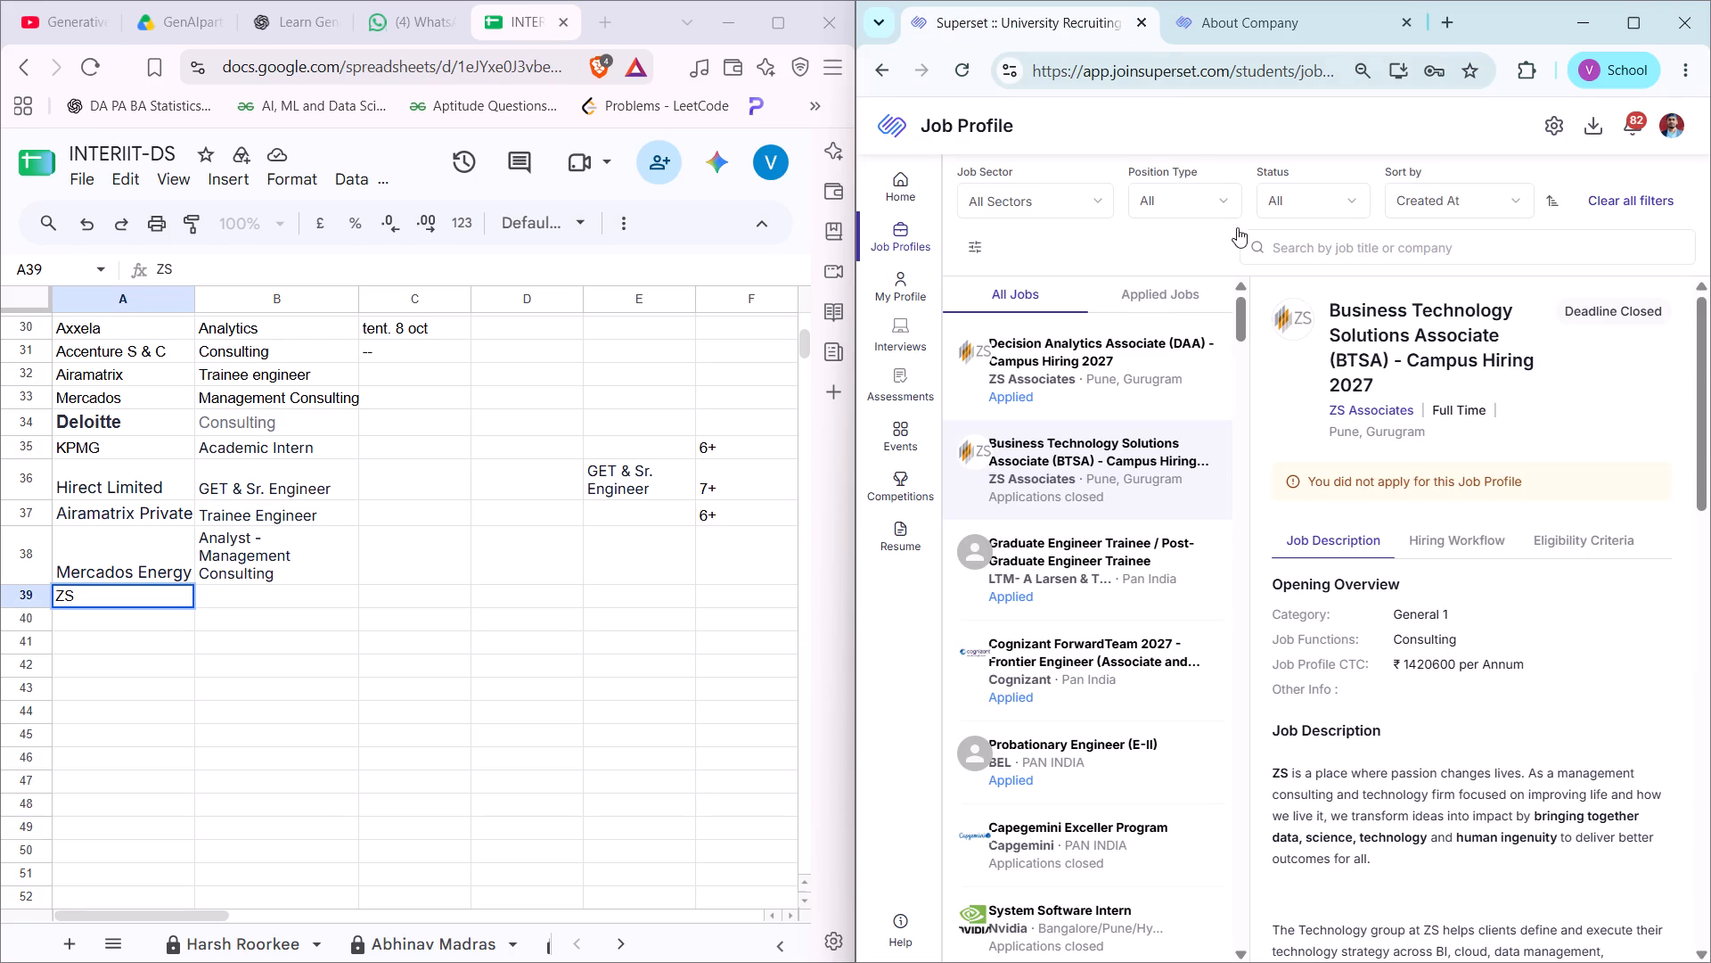
pyautogui.moveTo(1412, 409); pyautogui.dragTo(1344, 409)
pyautogui.moveTo(1344, 409); pyautogui.dragTo(1306, 405)
pyautogui.click(108, 597)
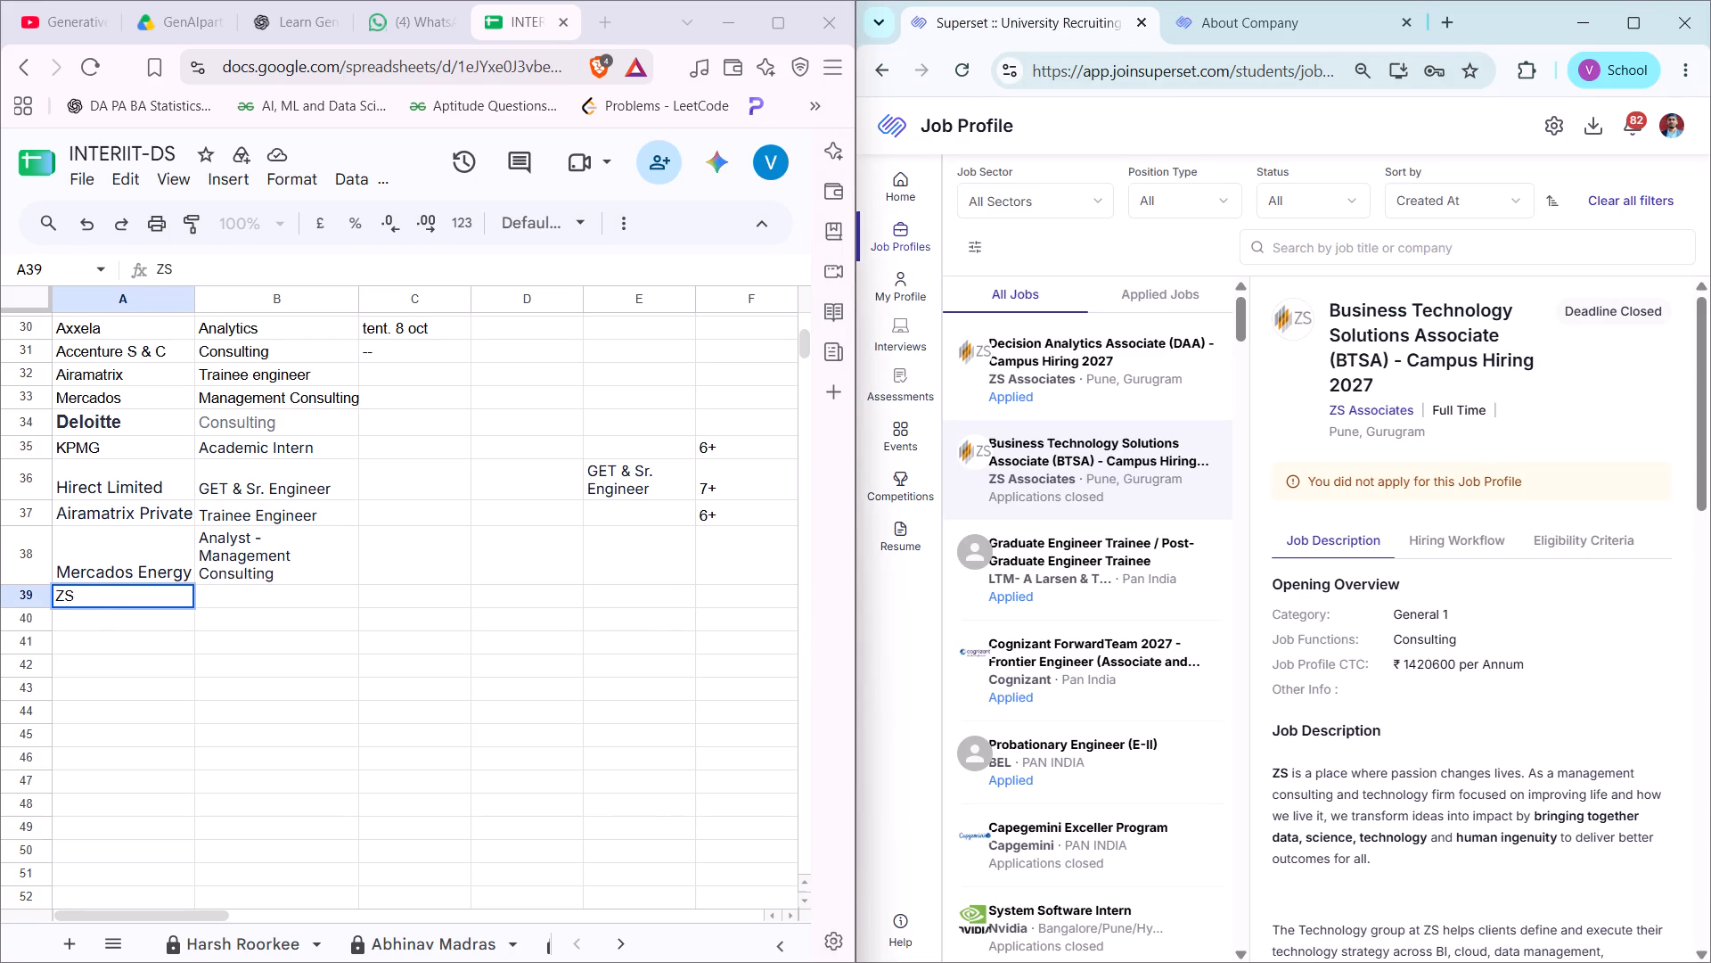
pyautogui.write('ASS')
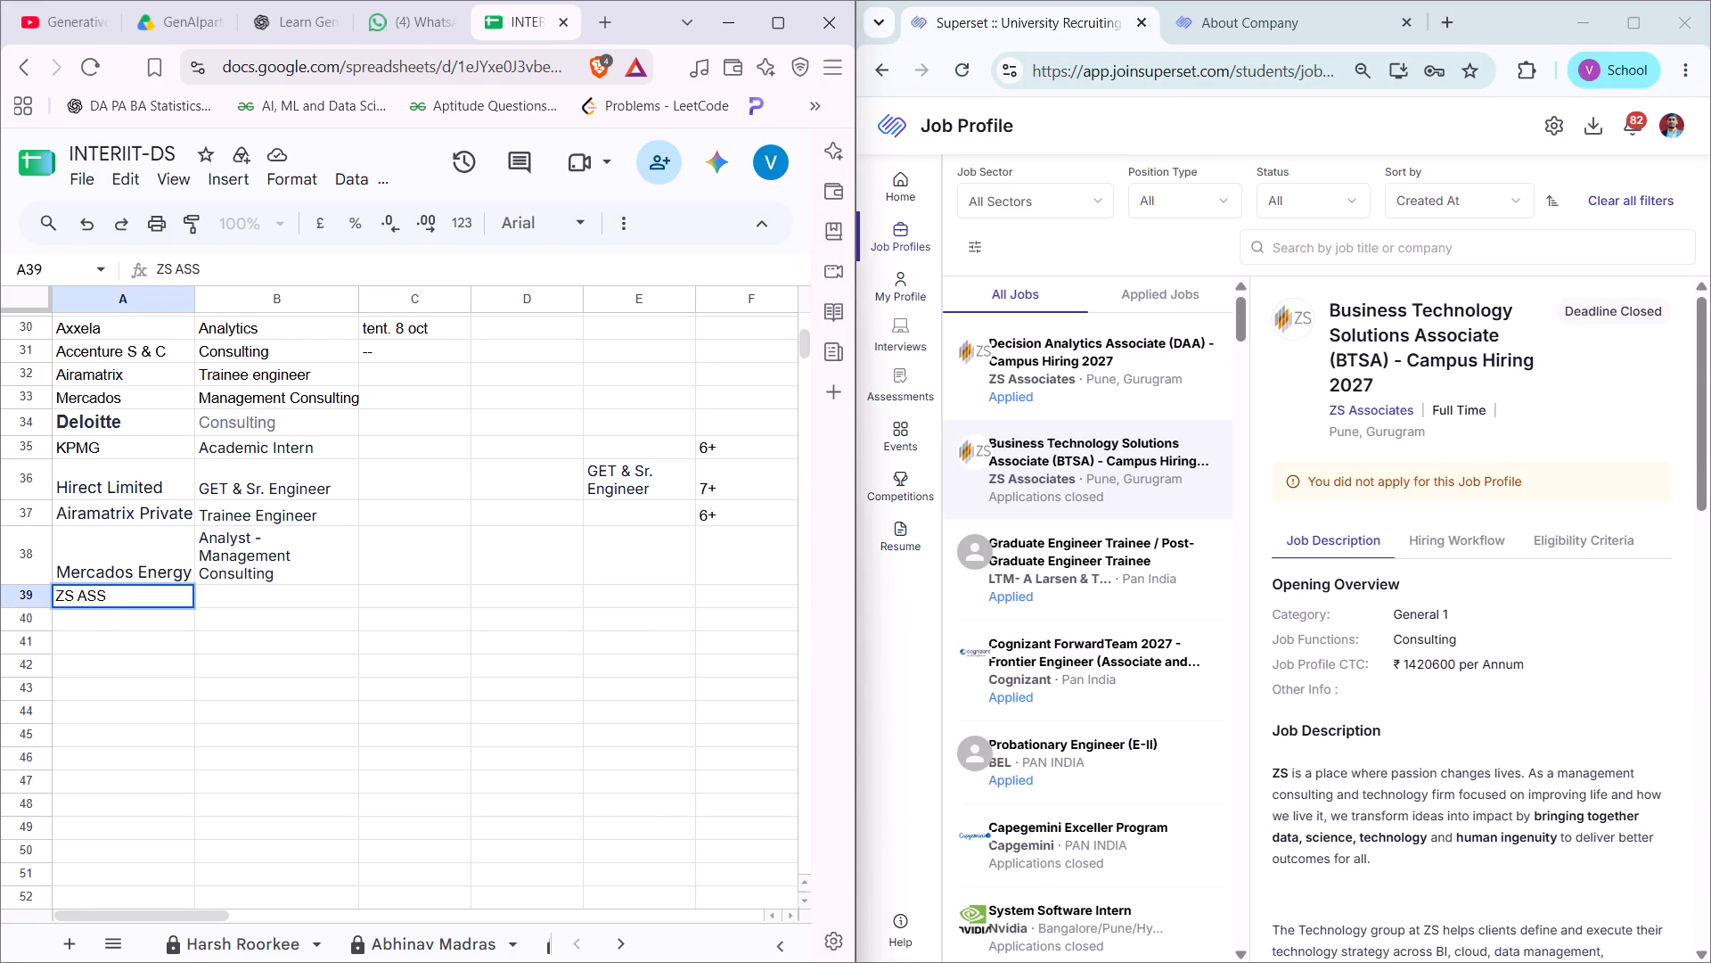
pyautogui.press('BackSpace')
pyautogui.press('BackSpace')
pyautogui.press('BackSpace')
pyautogui.press('.')
pyautogui.click(217, 585)
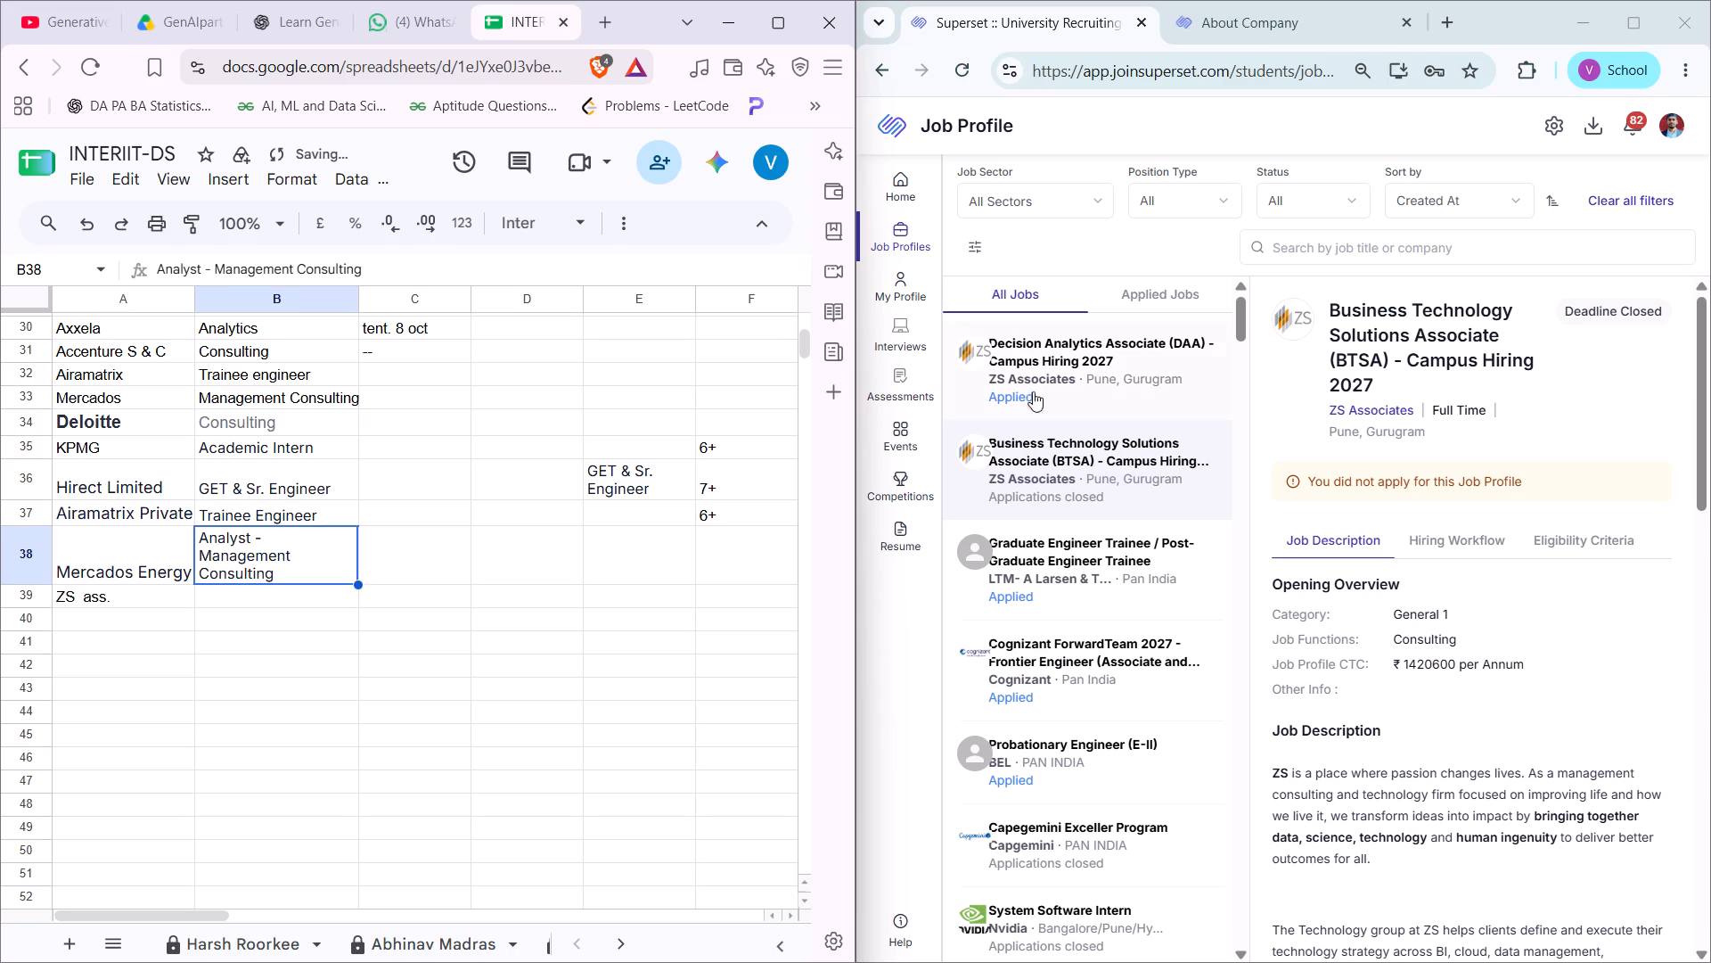
# Copy (BTSA) from the ZS posting's title into cell B39.
pyautogui.moveTo(1389, 364); pyautogui.dragTo(1330, 358)
pyautogui.hotkey('ctrl', 'c')
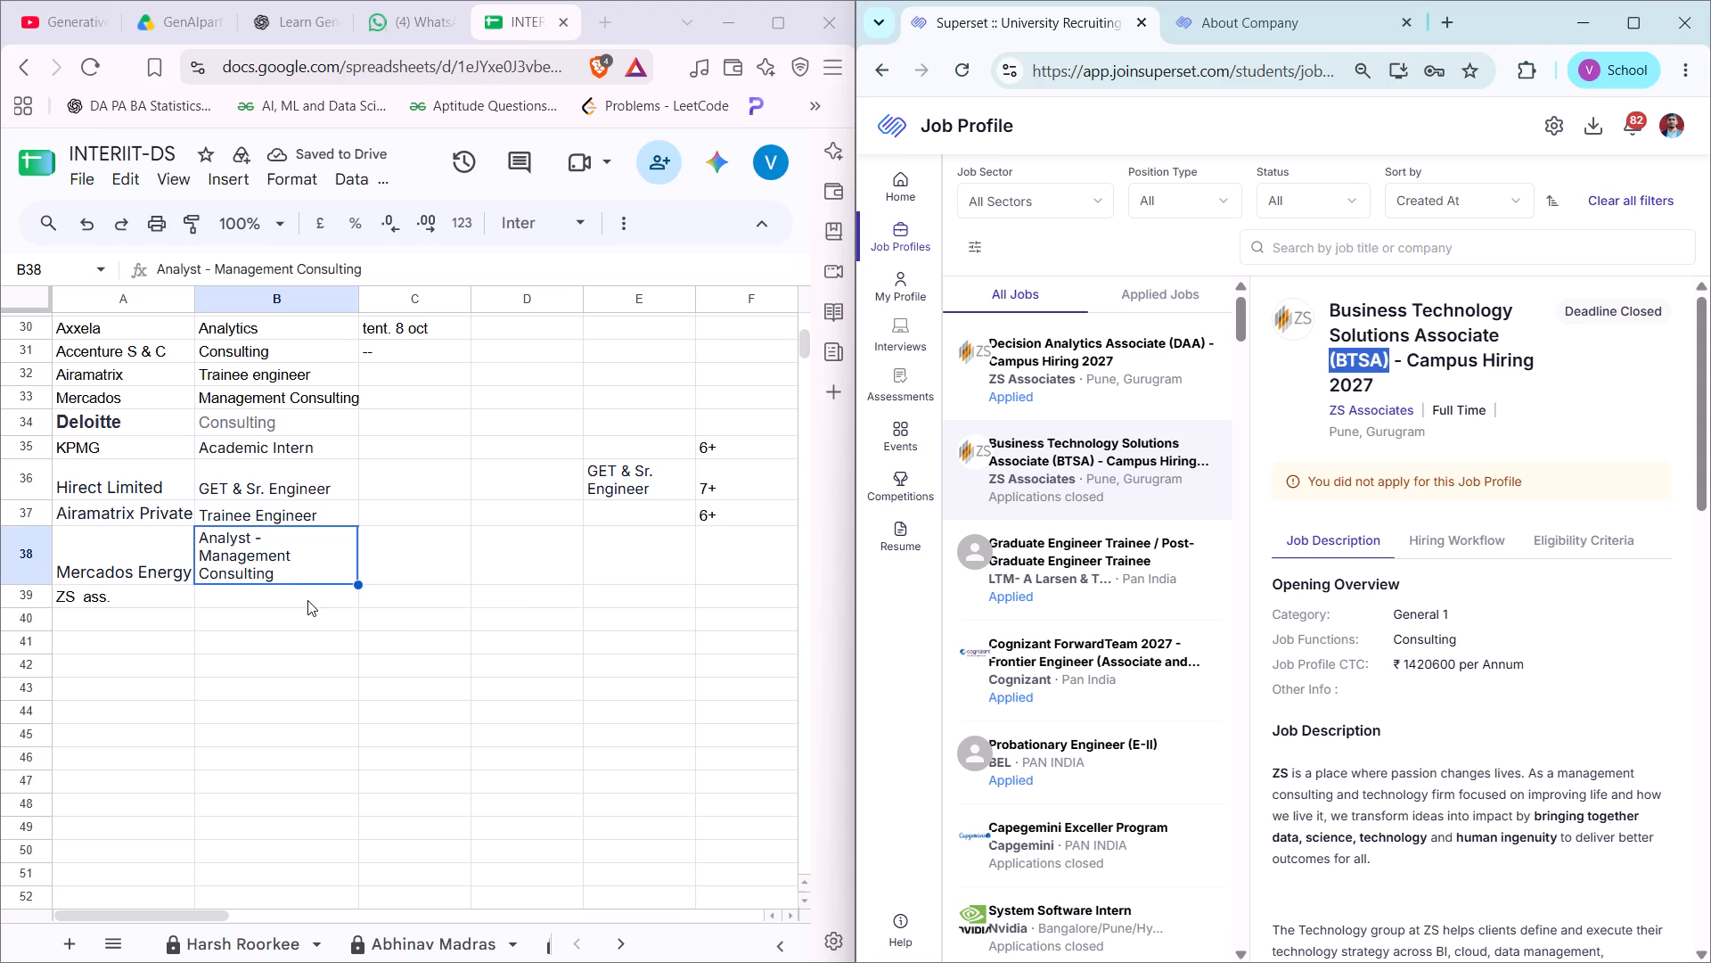
pyautogui.click(307, 600)
pyautogui.hotkey('ctrl', 'v')
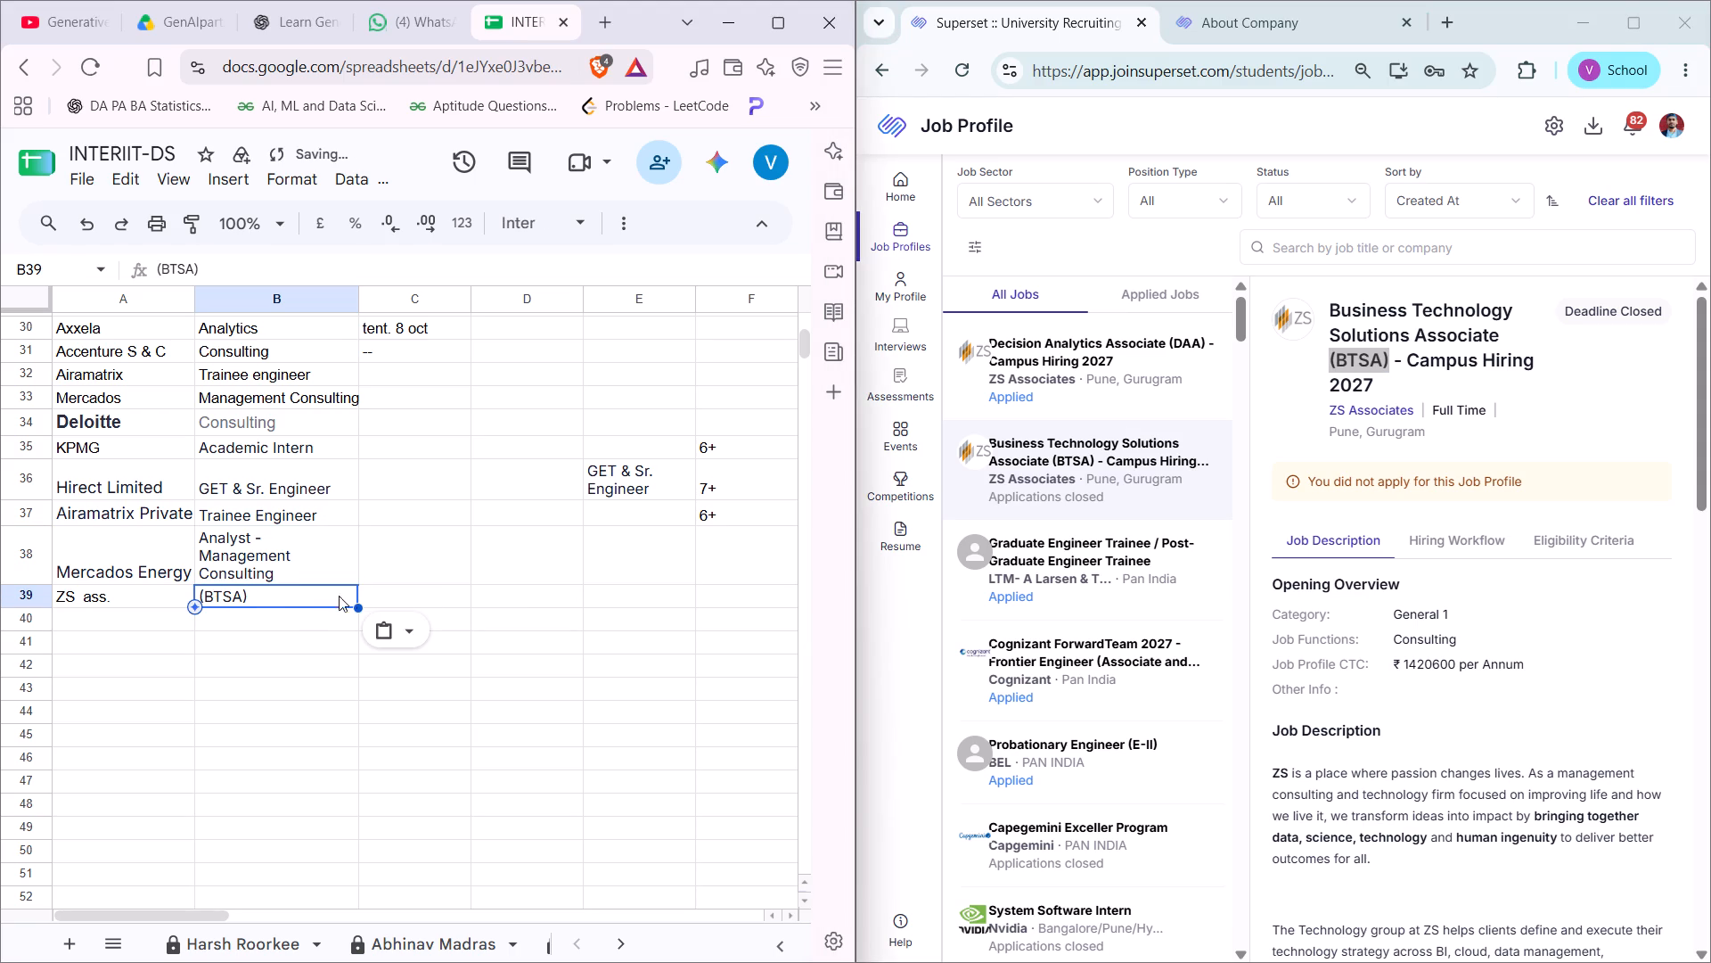
pyautogui.click(315, 592)
pyautogui.press(',')
pyautogui.press('BackSpace')
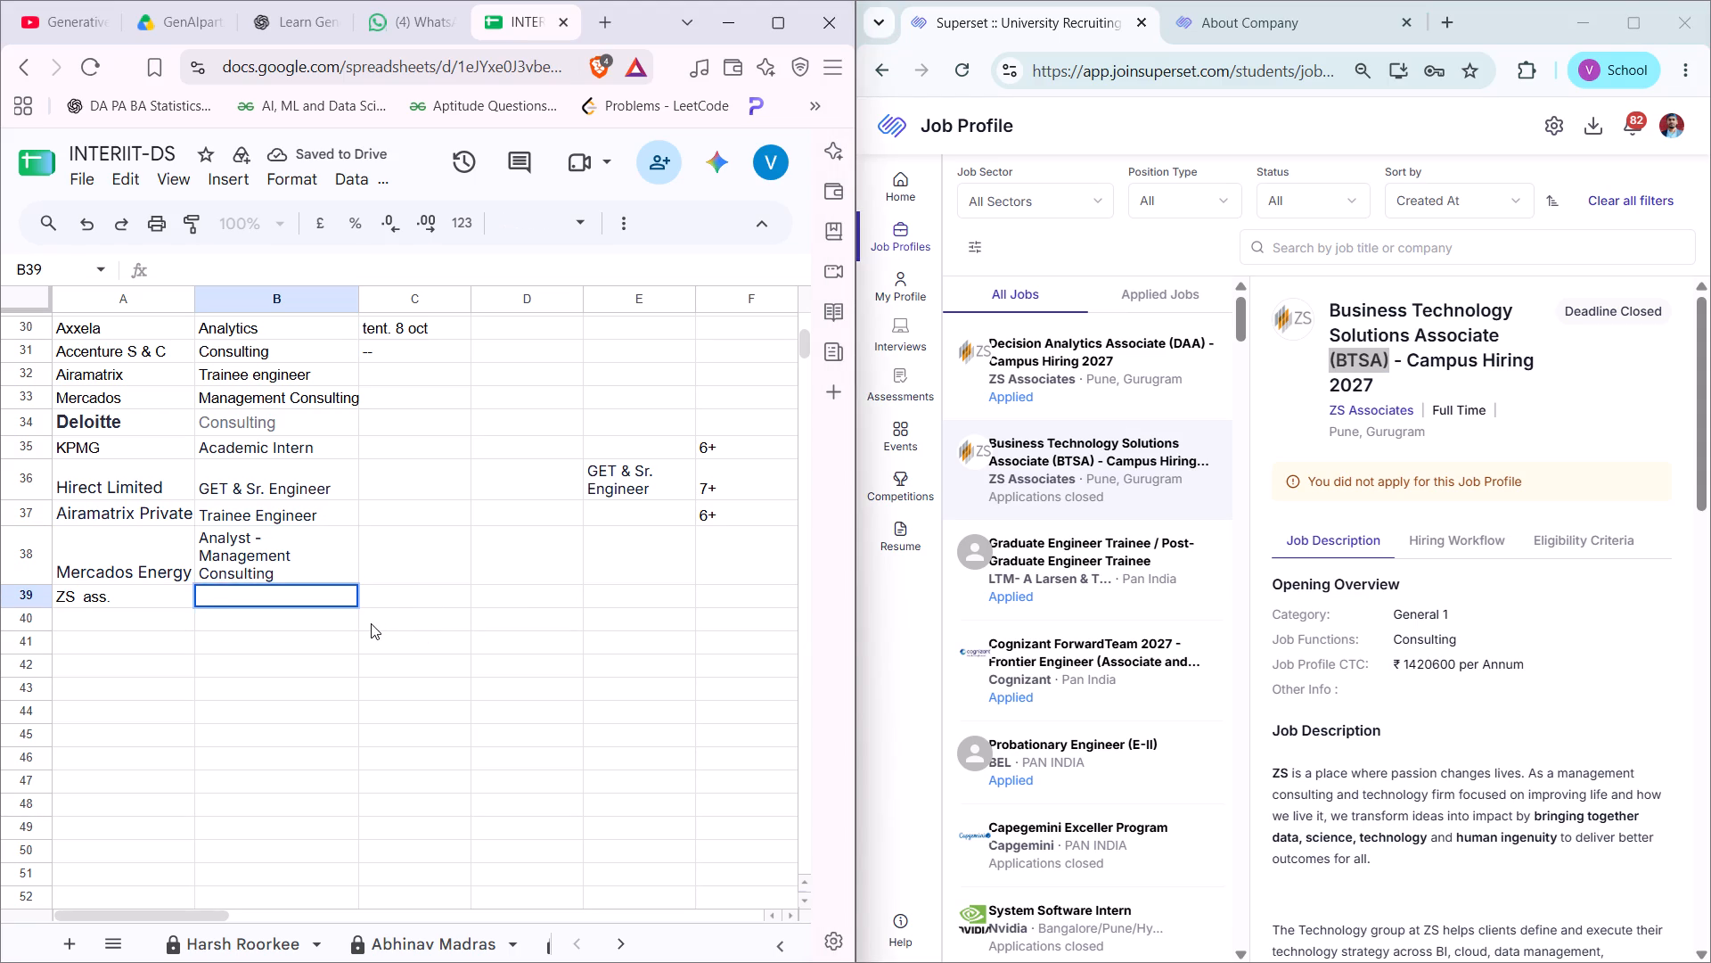
pyautogui.hotkey('ctrl', 'v')
pyautogui.press('Right')
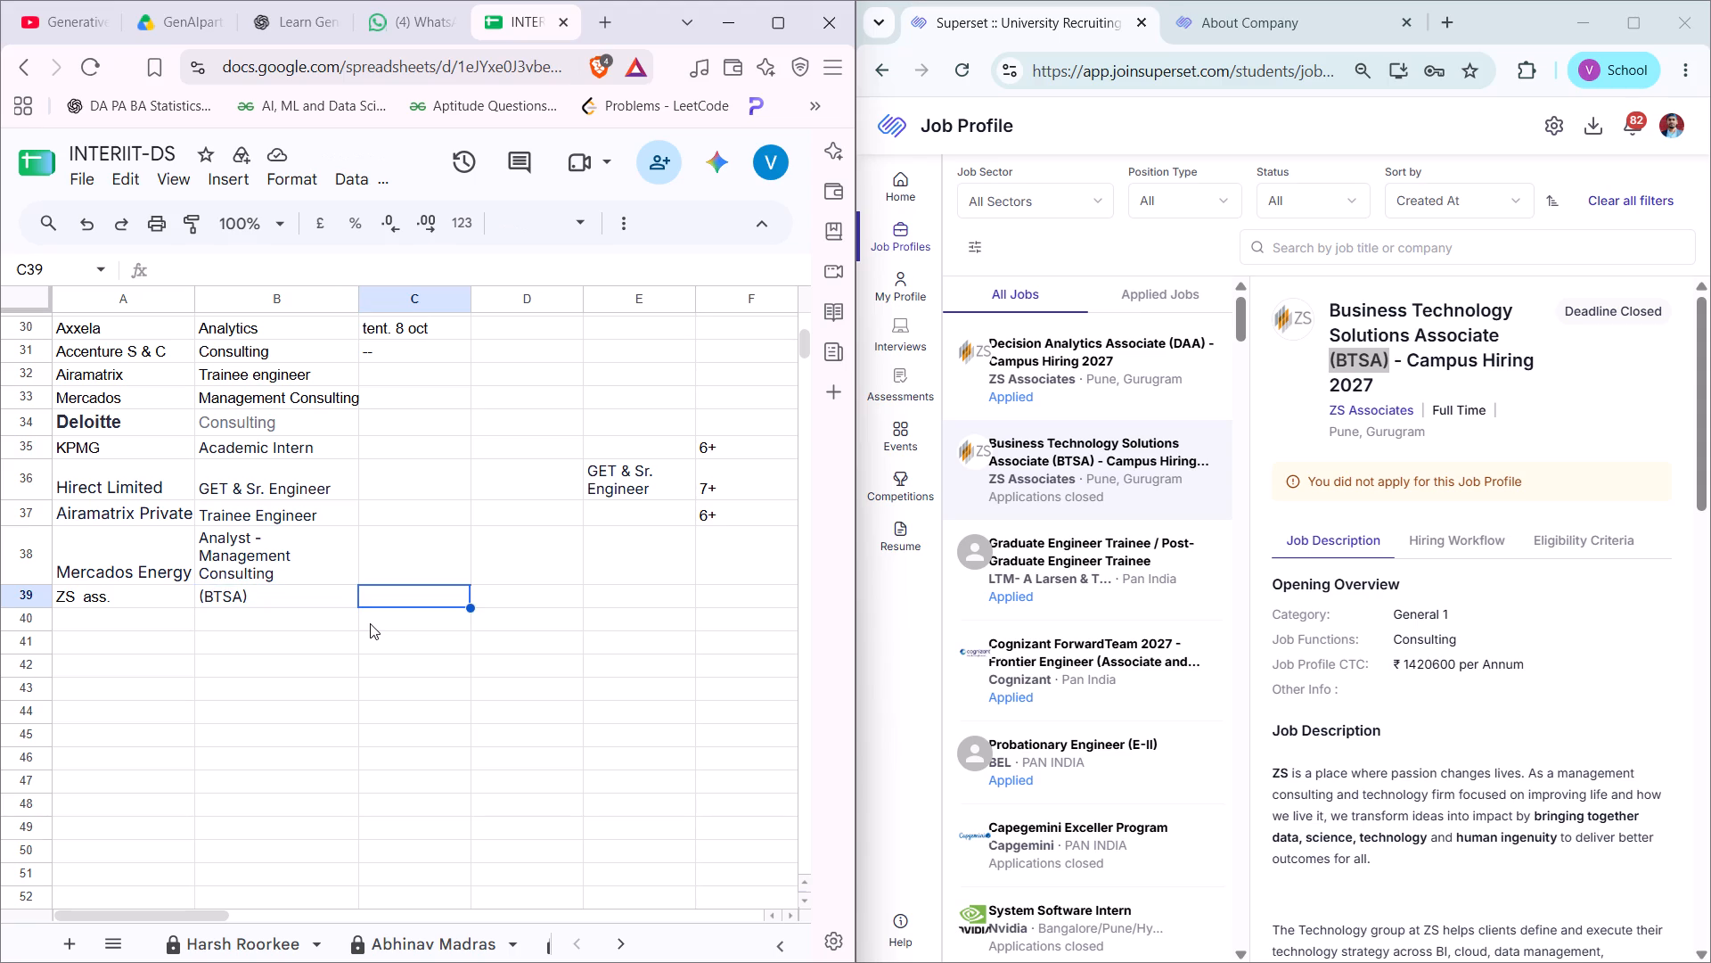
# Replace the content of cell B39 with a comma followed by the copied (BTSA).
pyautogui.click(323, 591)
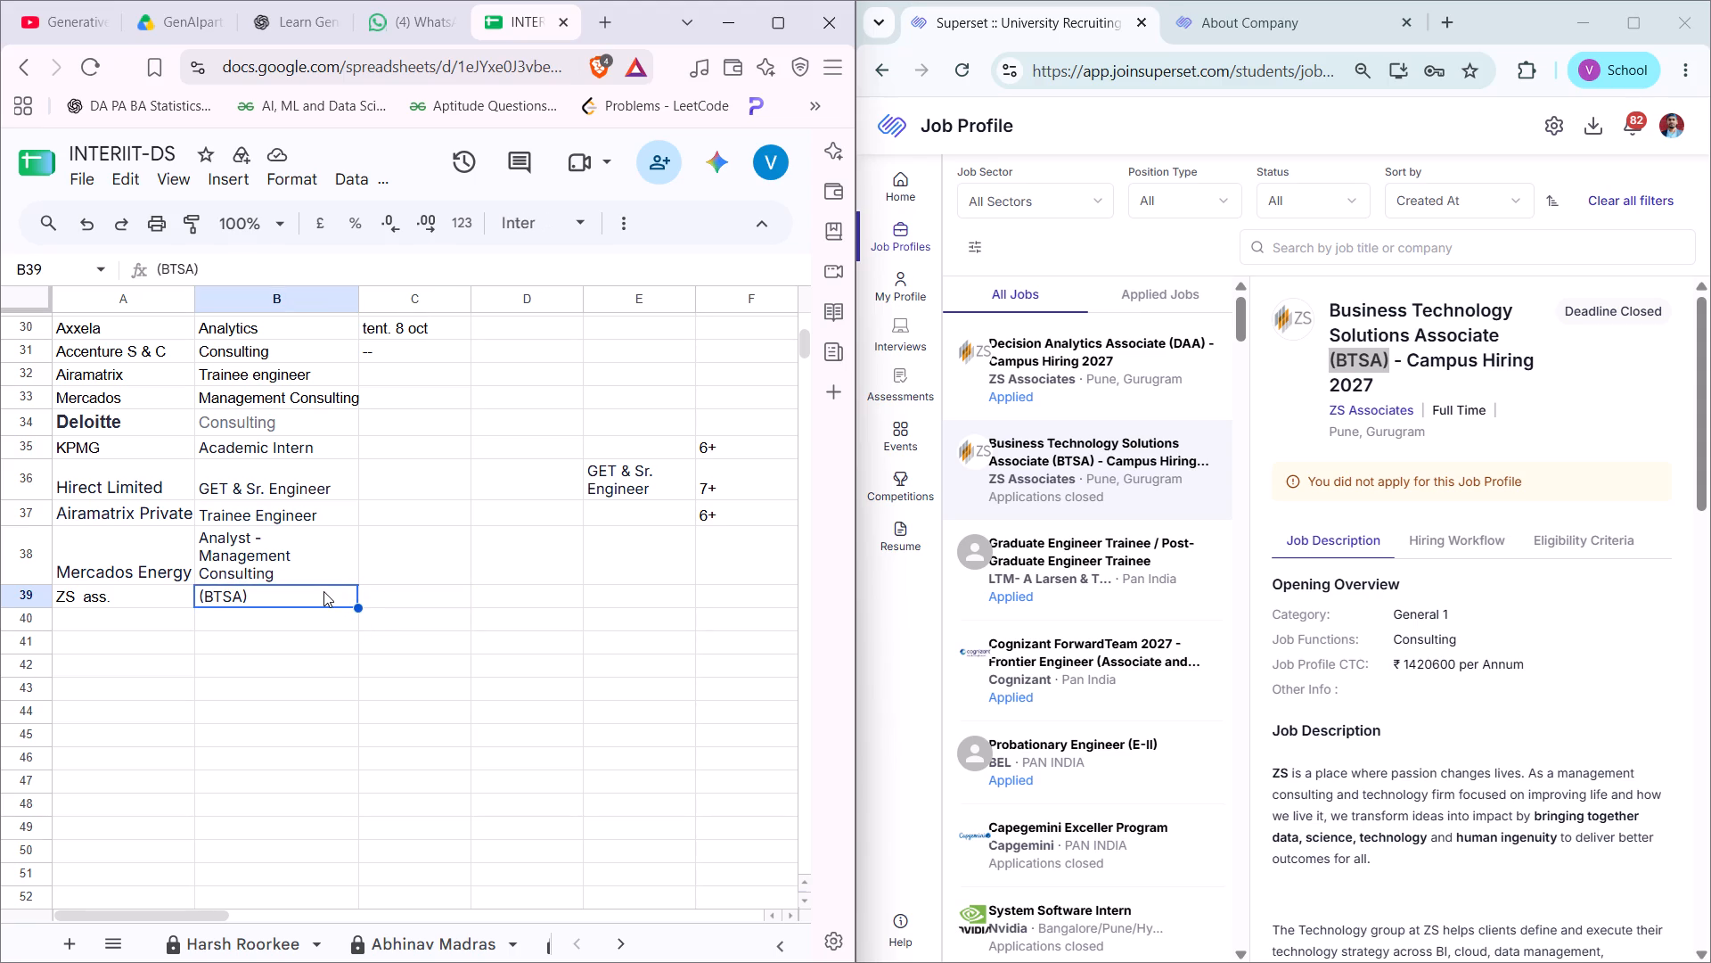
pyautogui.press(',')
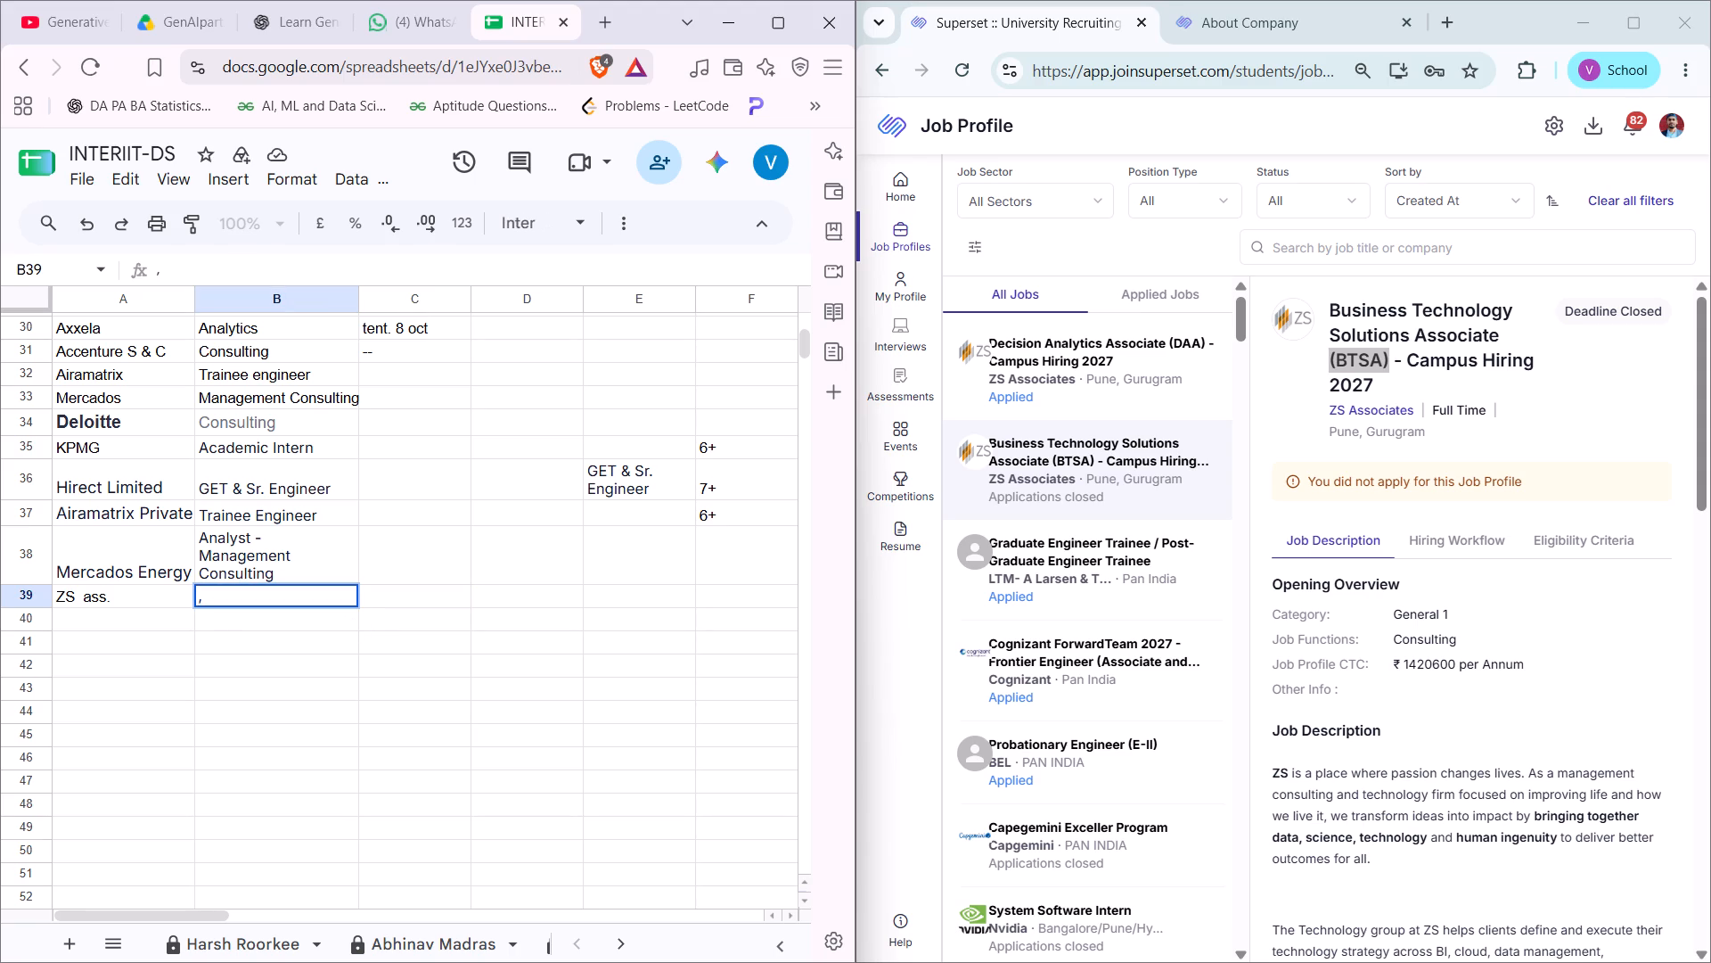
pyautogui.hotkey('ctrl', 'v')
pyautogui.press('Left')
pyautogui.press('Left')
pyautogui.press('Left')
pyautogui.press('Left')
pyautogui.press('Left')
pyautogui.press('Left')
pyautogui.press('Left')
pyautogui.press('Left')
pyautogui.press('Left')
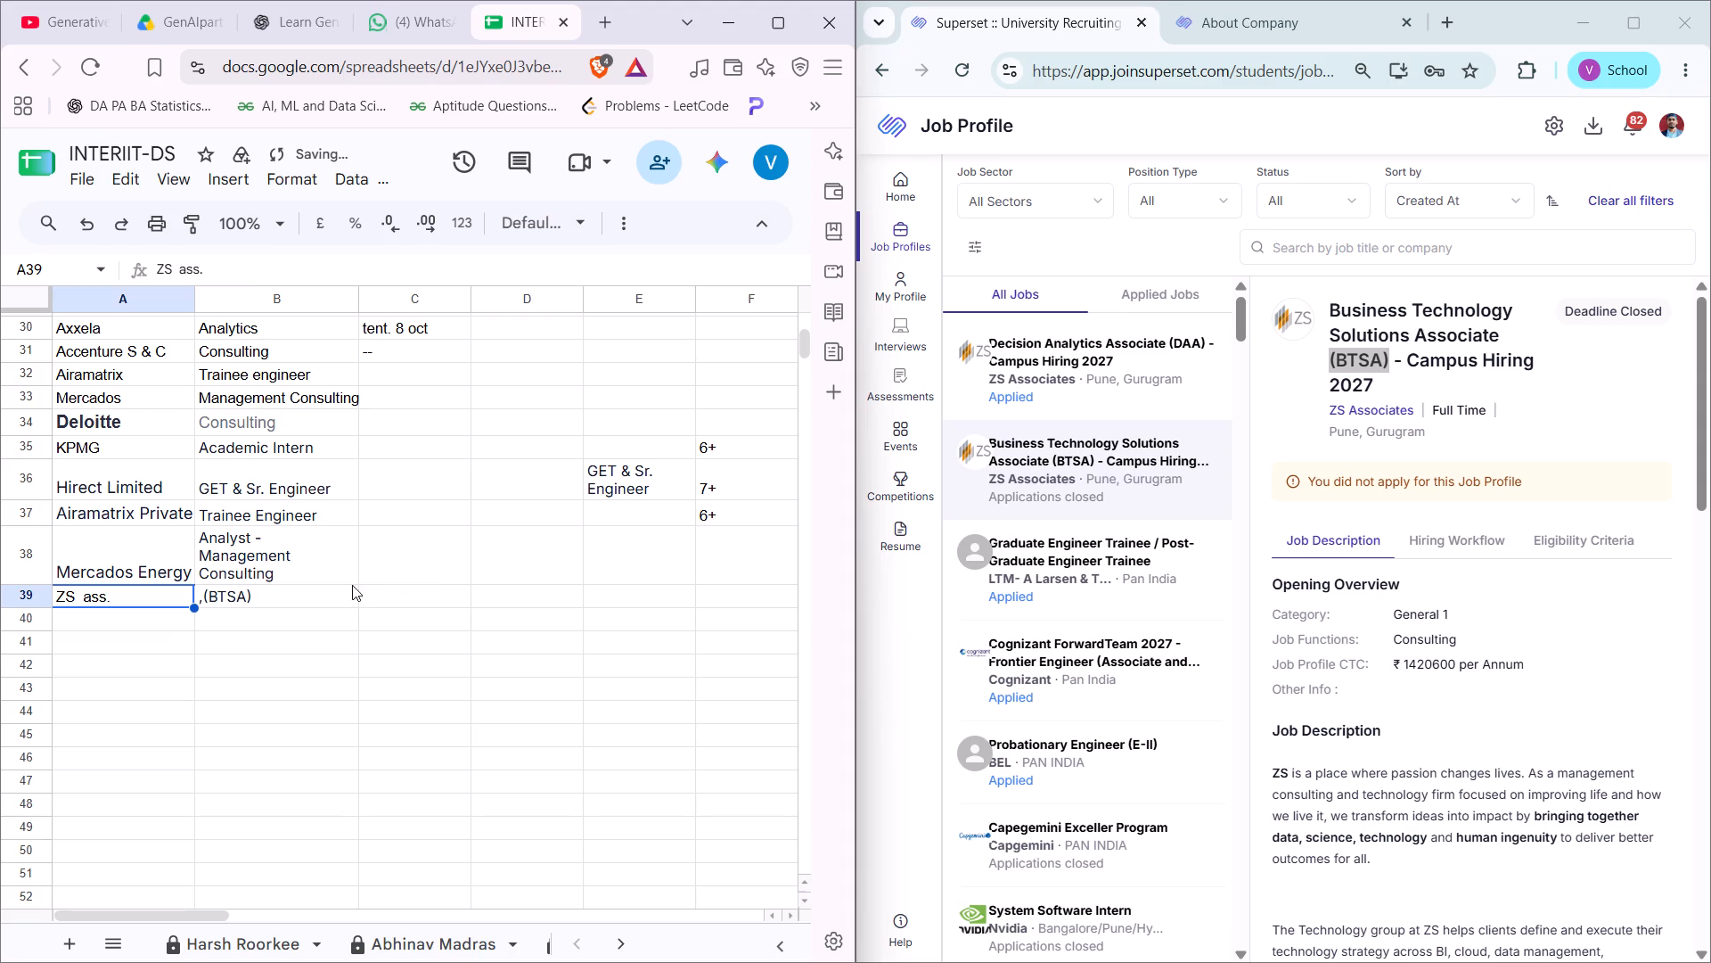
# Edit cell B39 to read DAA ,BTSA, adding DAA in front and removing the parentheses.
pyautogui.click(307, 593)
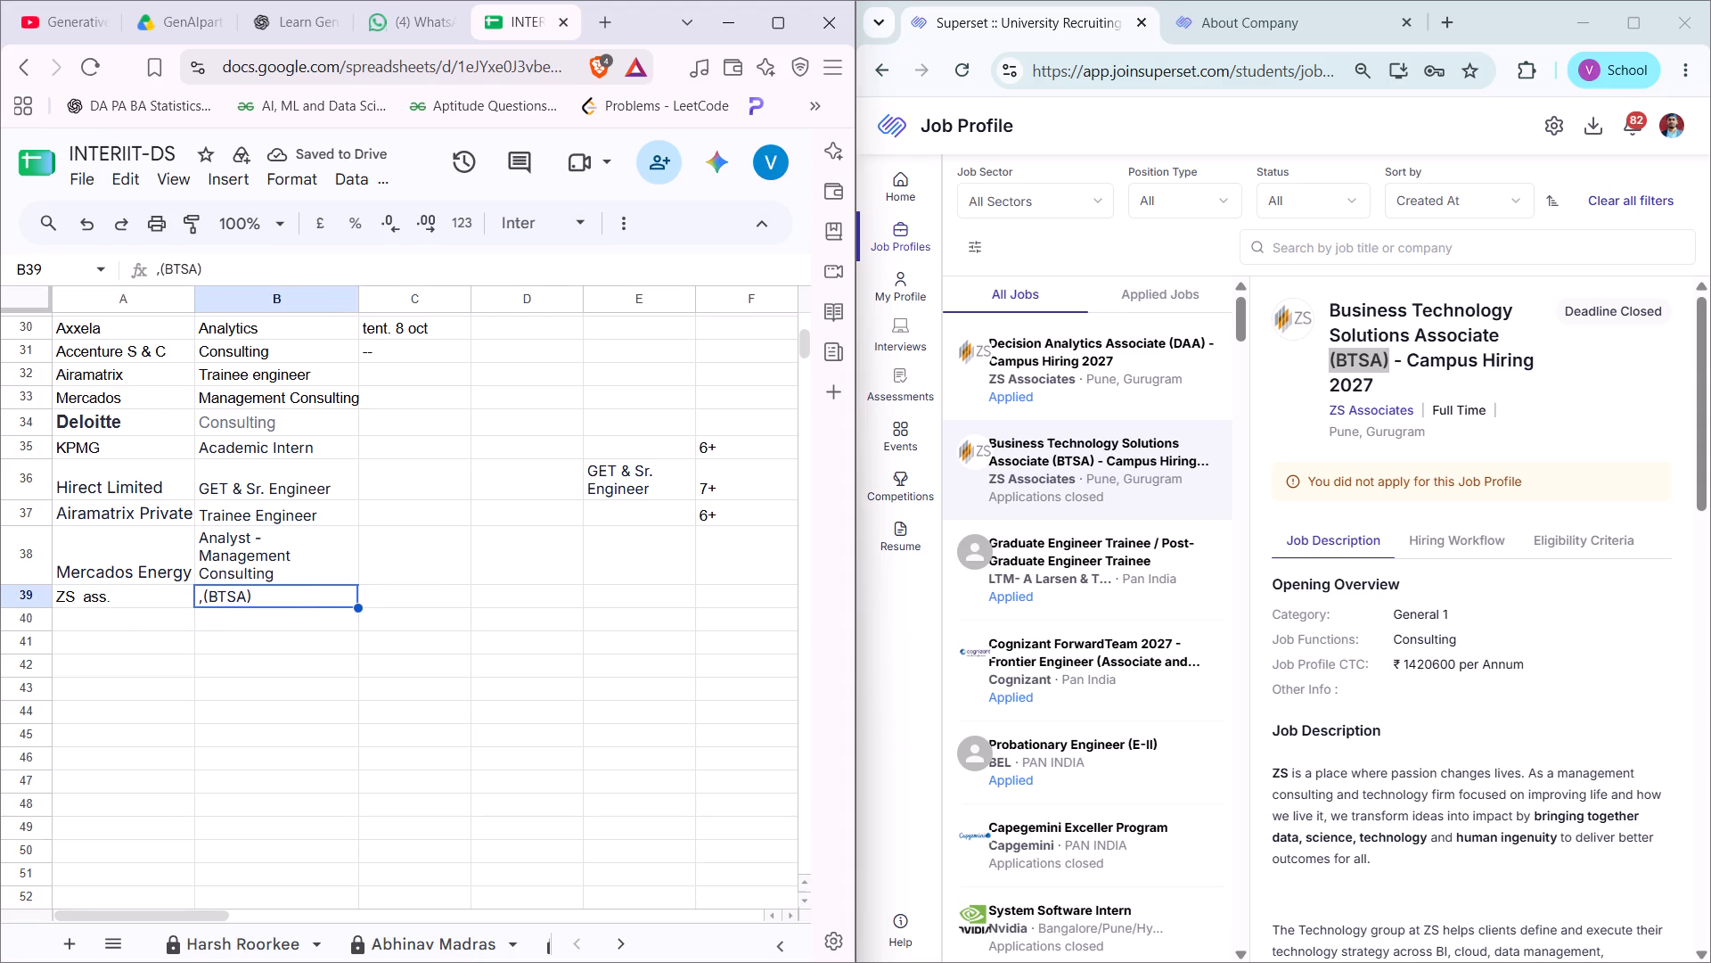
pyautogui.click(169, 266)
pyautogui.press('Left')
pyautogui.press('Left')
pyautogui.press('Left')
pyautogui.press('Left')
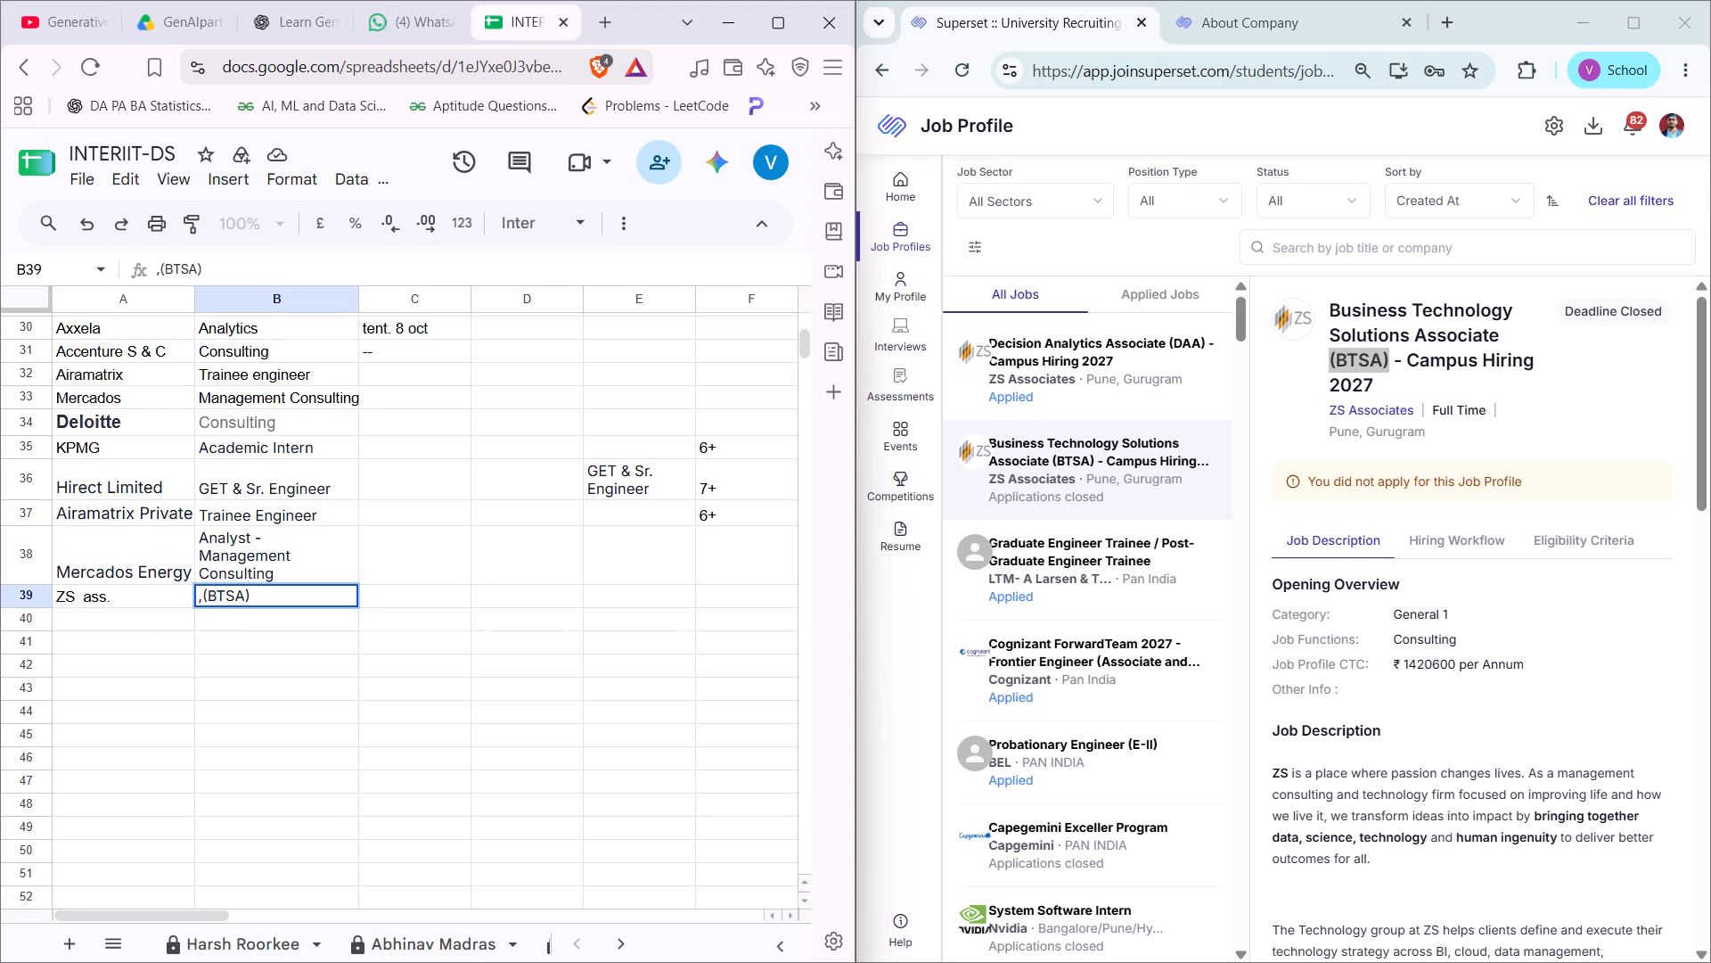
pyautogui.write('DAA')
pyautogui.press('space')
pyautogui.press('Right')
pyautogui.press('Right')
pyautogui.press('BackSpace')
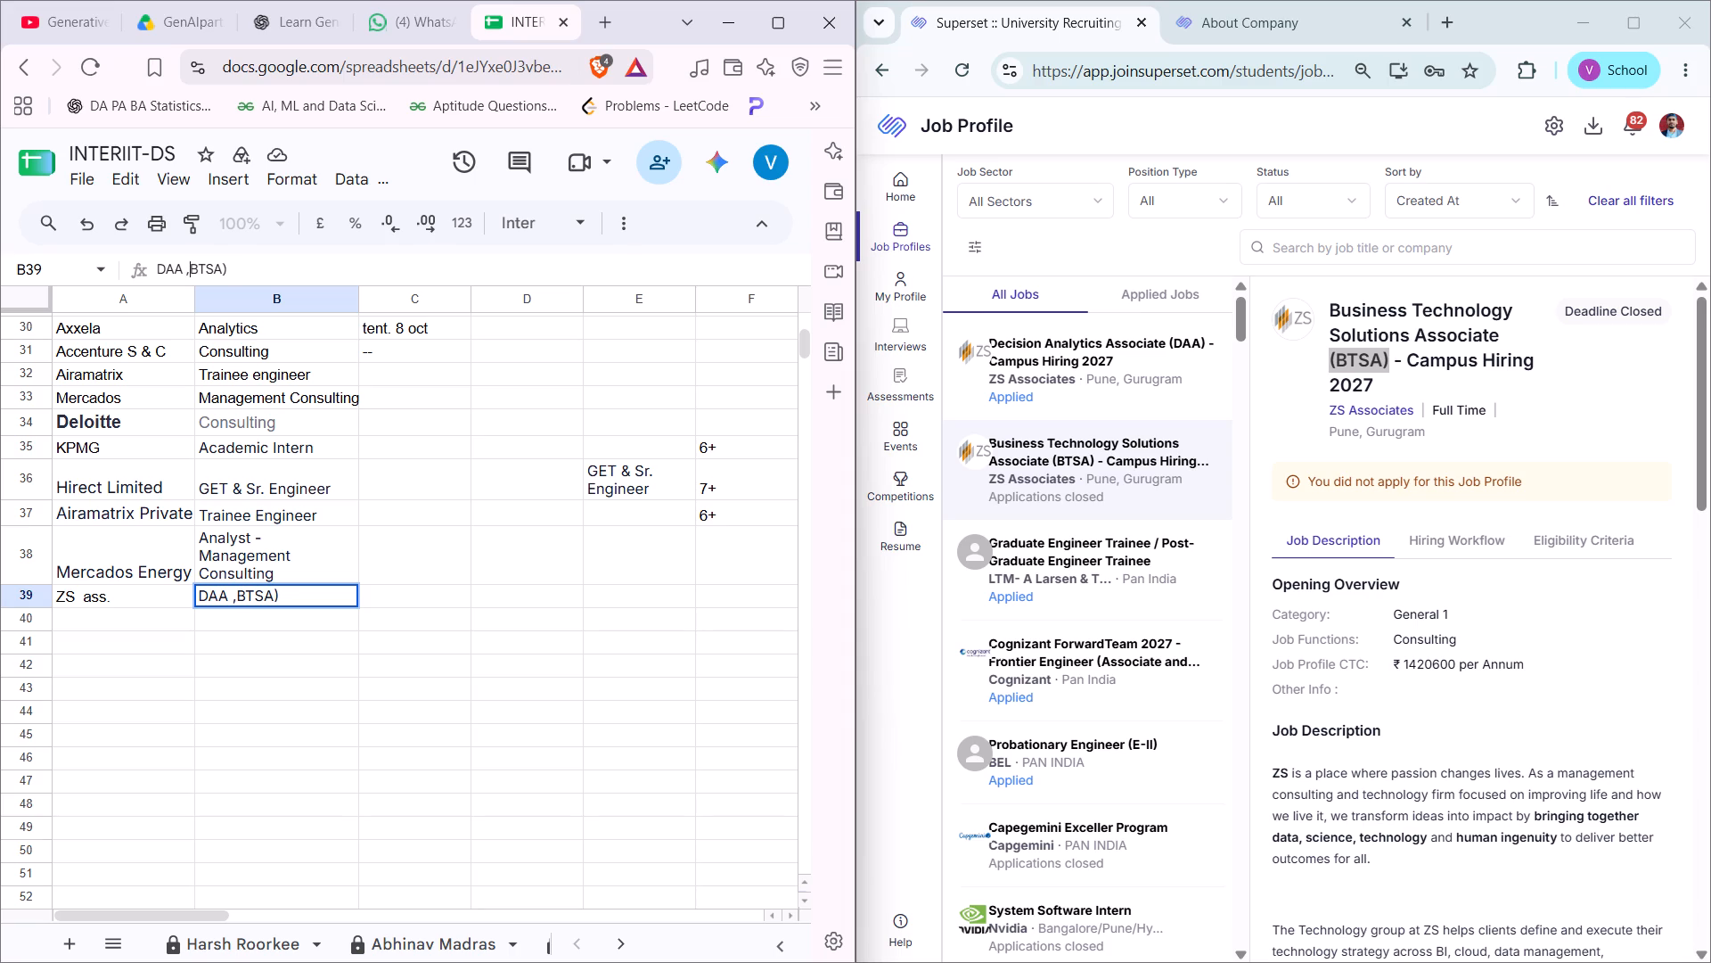
pyautogui.press('Right')
pyautogui.press('Right')
pyautogui.press('Right')
pyautogui.press('Right')
pyautogui.press('Right')
pyautogui.press('BackSpace')
# Examine the eligibility criteria of the ZS BTSA posting, including the academic requirements.
pyautogui.click(1606, 539)
pyautogui.scroll(-9, 1567, 687)
pyautogui.scroll(1, 1566, 706)
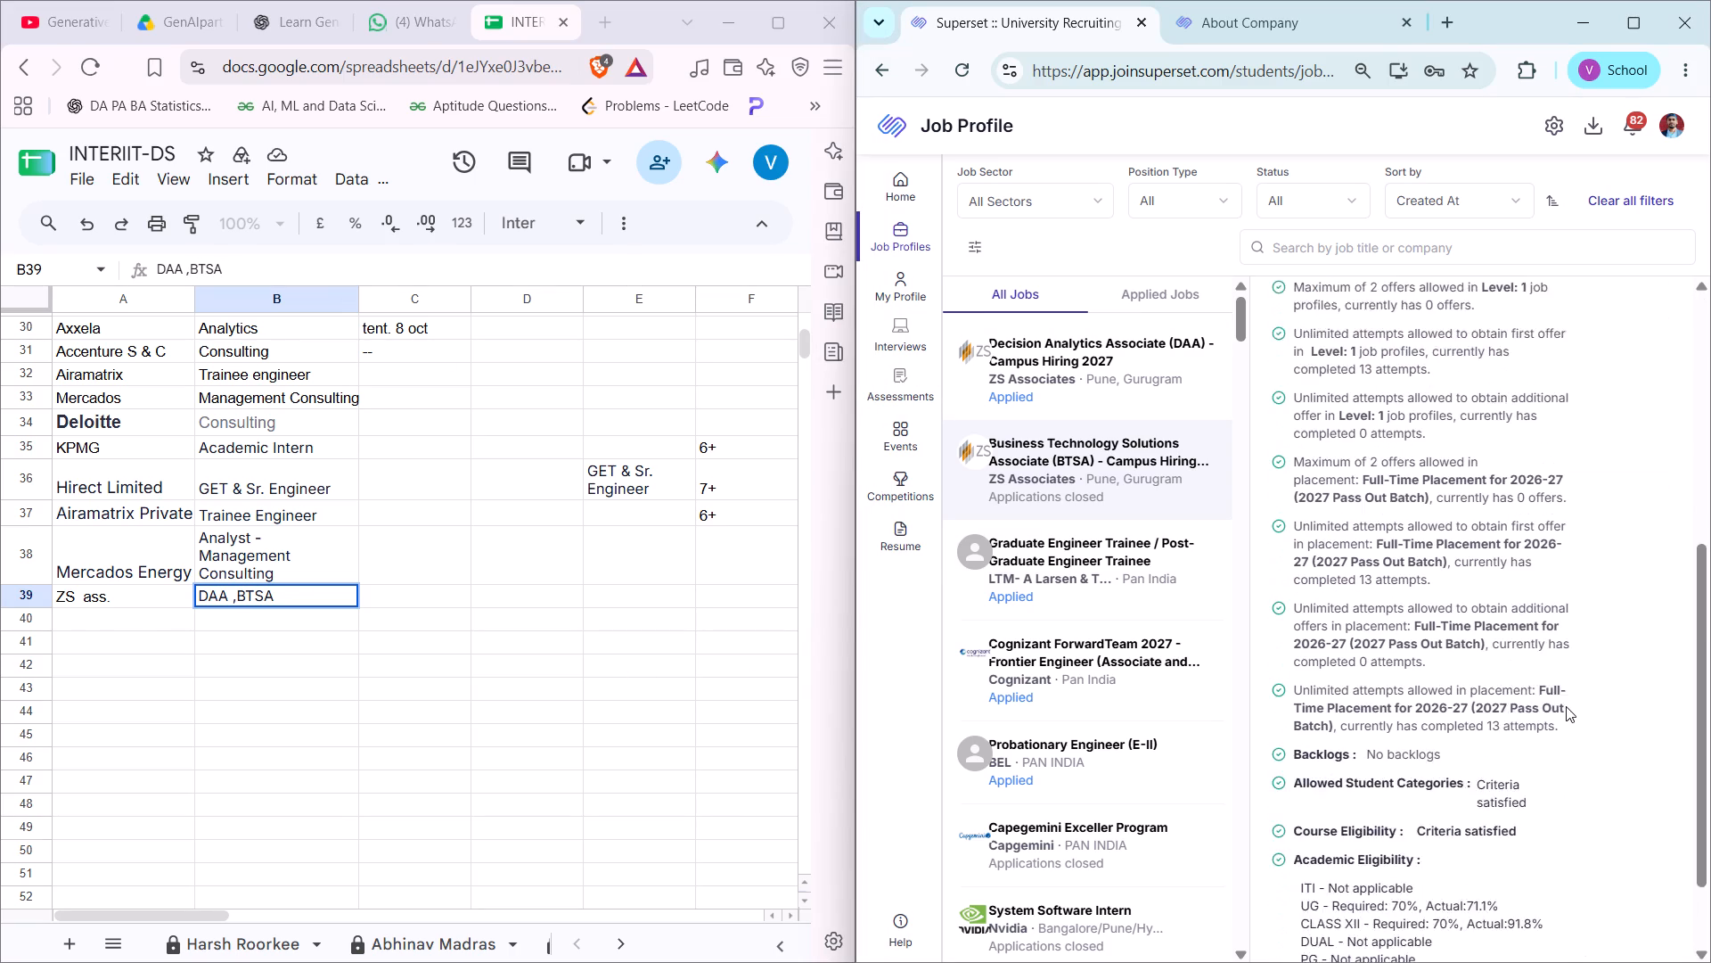
pyautogui.scroll(-9, 1566, 706)
pyautogui.scroll(2, 1566, 706)
pyautogui.scroll(-1, 1566, 706)
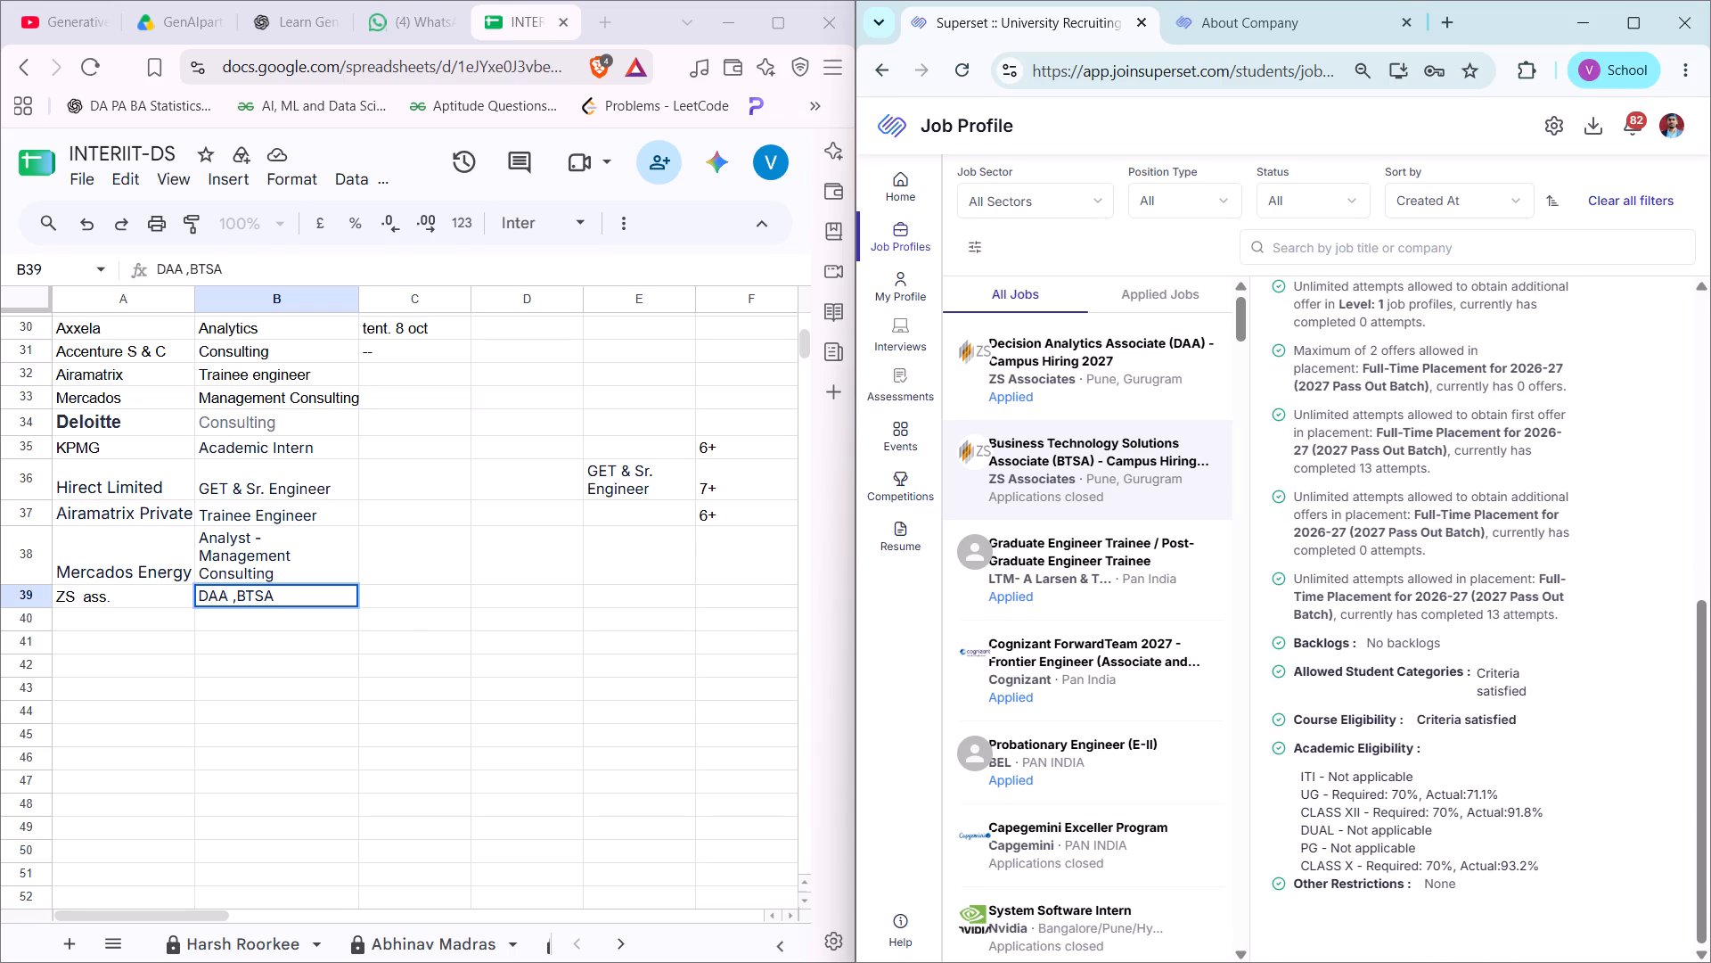
# Trim cell B39 so that only the role DAA is left.
pyautogui.click(282, 589)
pyautogui.press('BackSpace')
pyautogui.press('BackSpace')
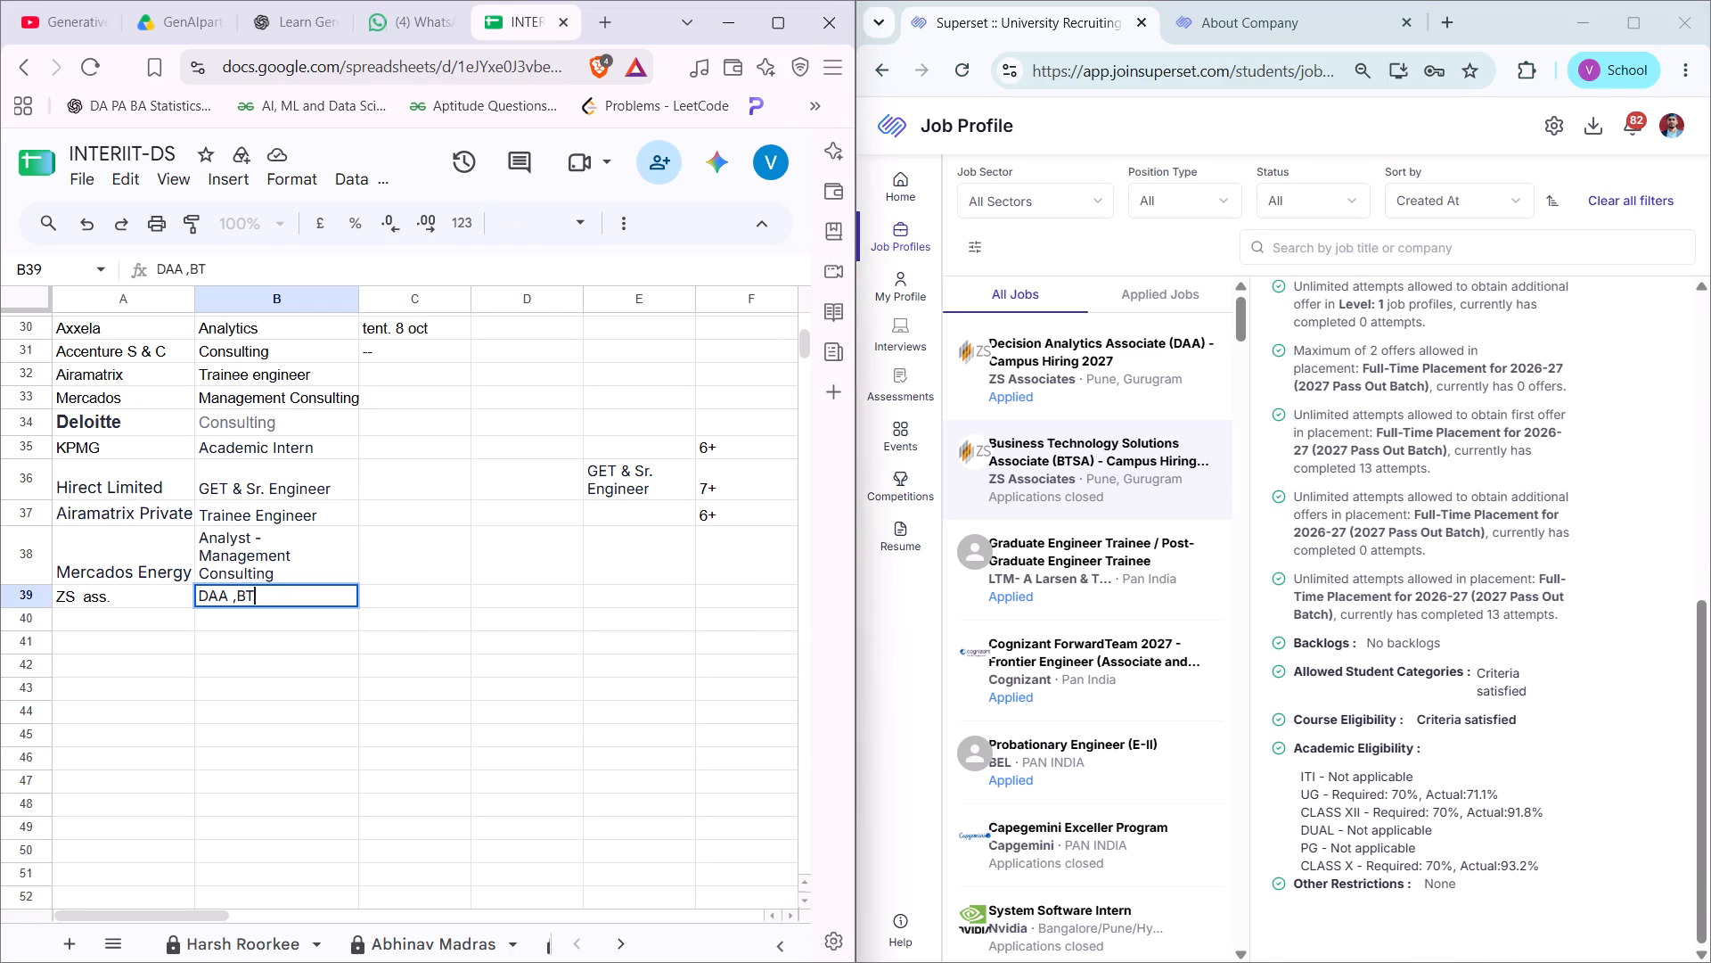
pyautogui.press('BackSpace')
pyautogui.press('BackSpace')
pyautogui.press('BackSpace')
pyautogui.press('BackSpace')
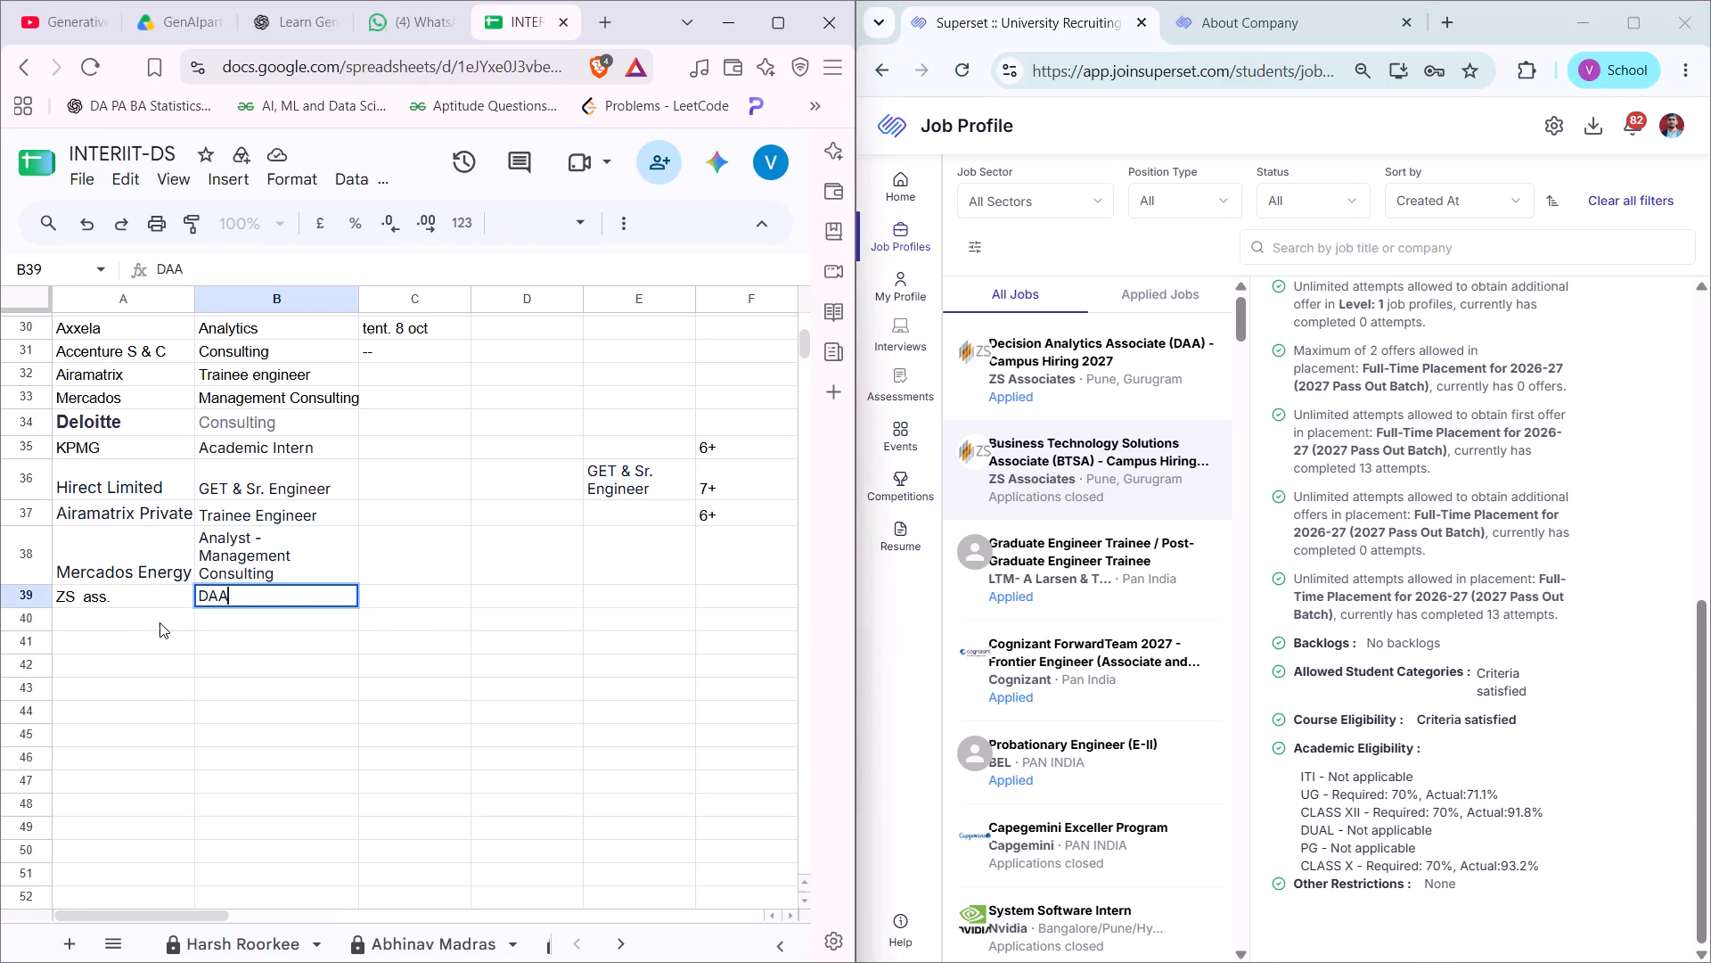
pyautogui.click(138, 616)
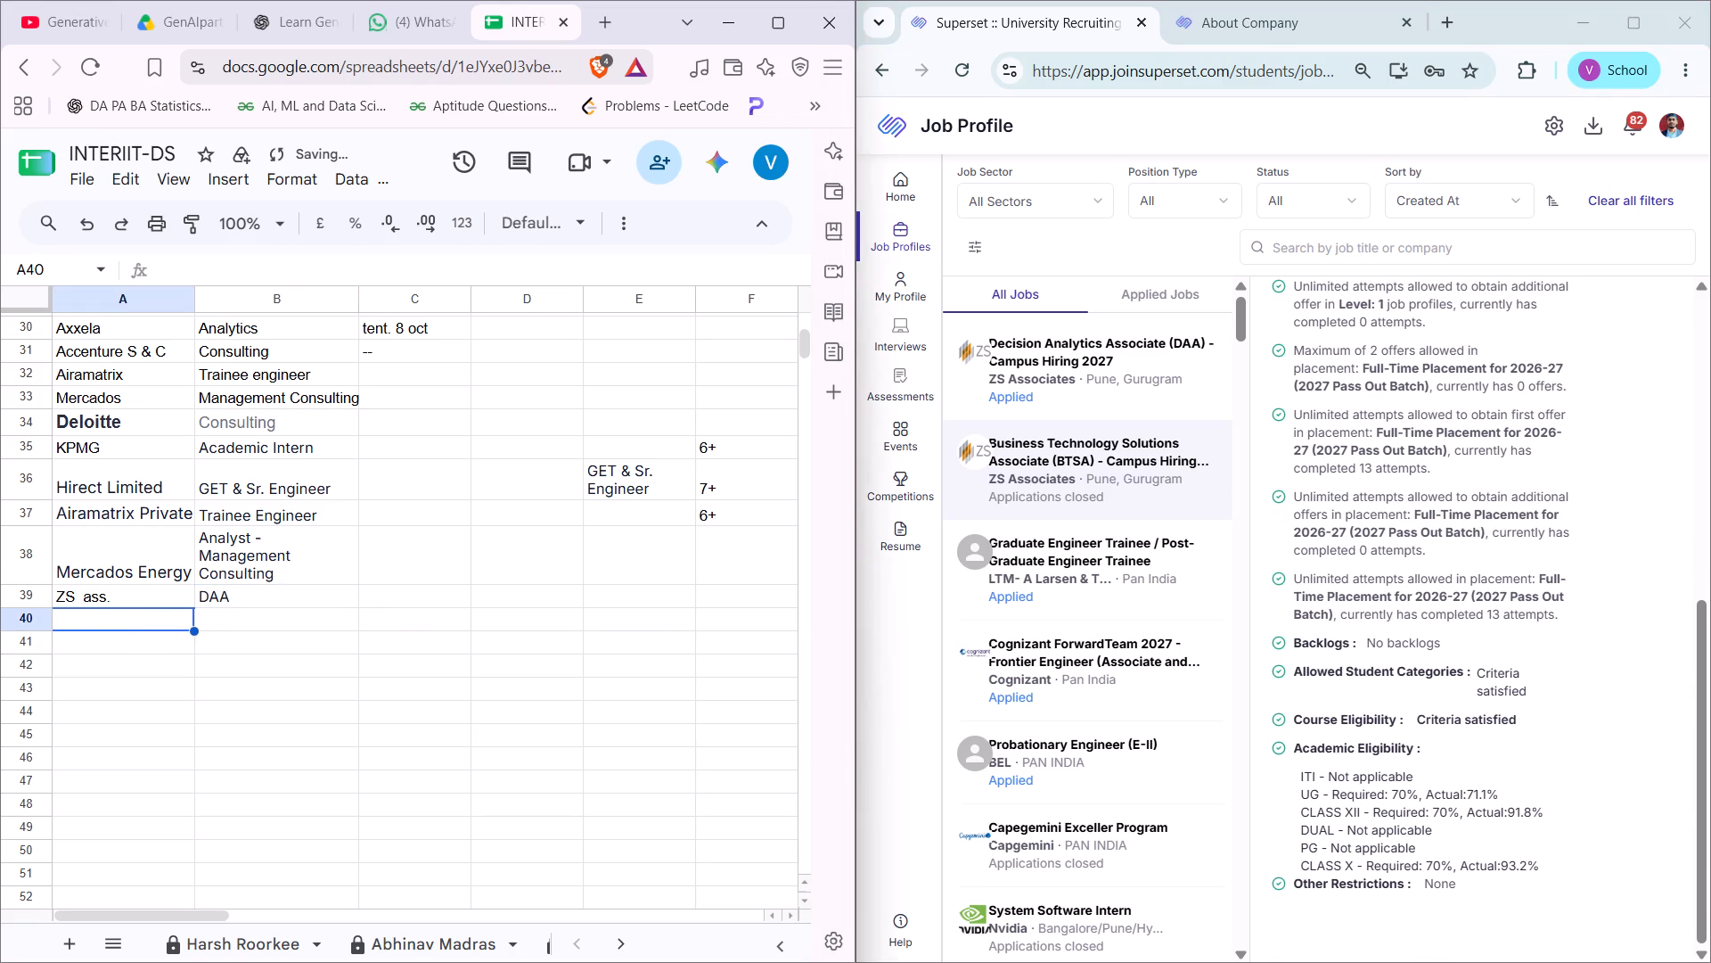
# Fill the company name ZS ass. from cell A39 down into cell A40.
pyautogui.click(191, 607)
pyautogui.click(169, 590)
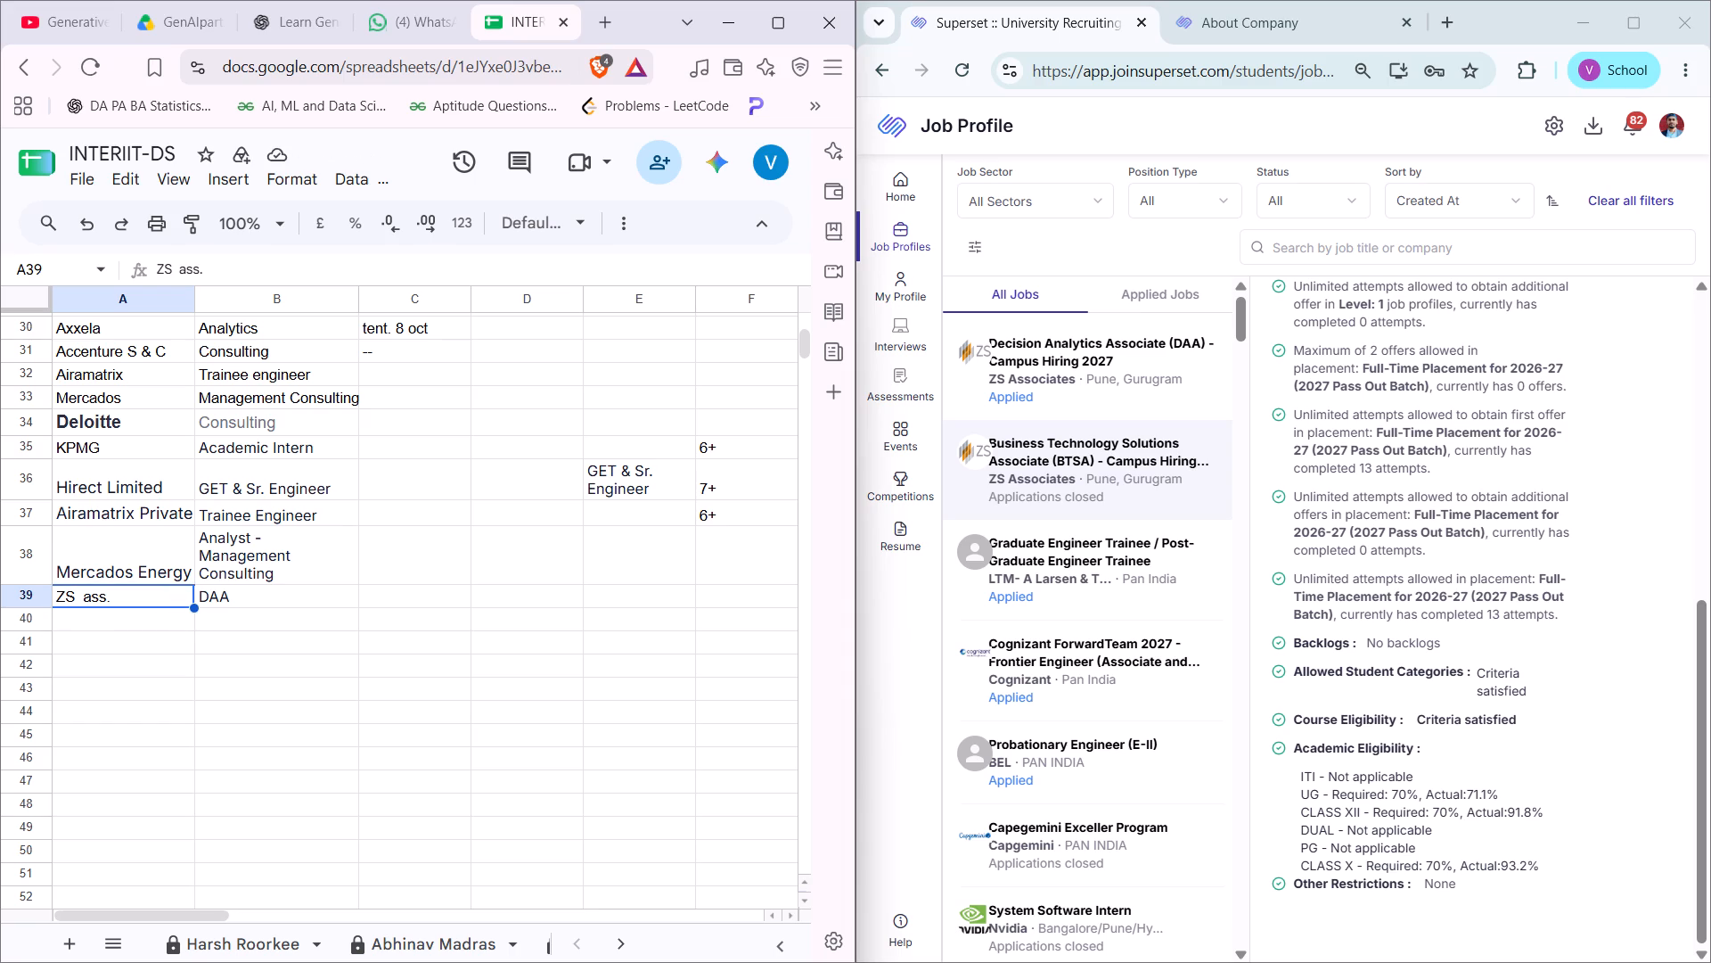
pyautogui.moveTo(193, 609); pyautogui.dragTo(192, 627)
# Paste the copied role (BTSA) into cell B40 beside the second ZS entry.
pyautogui.click(245, 621)
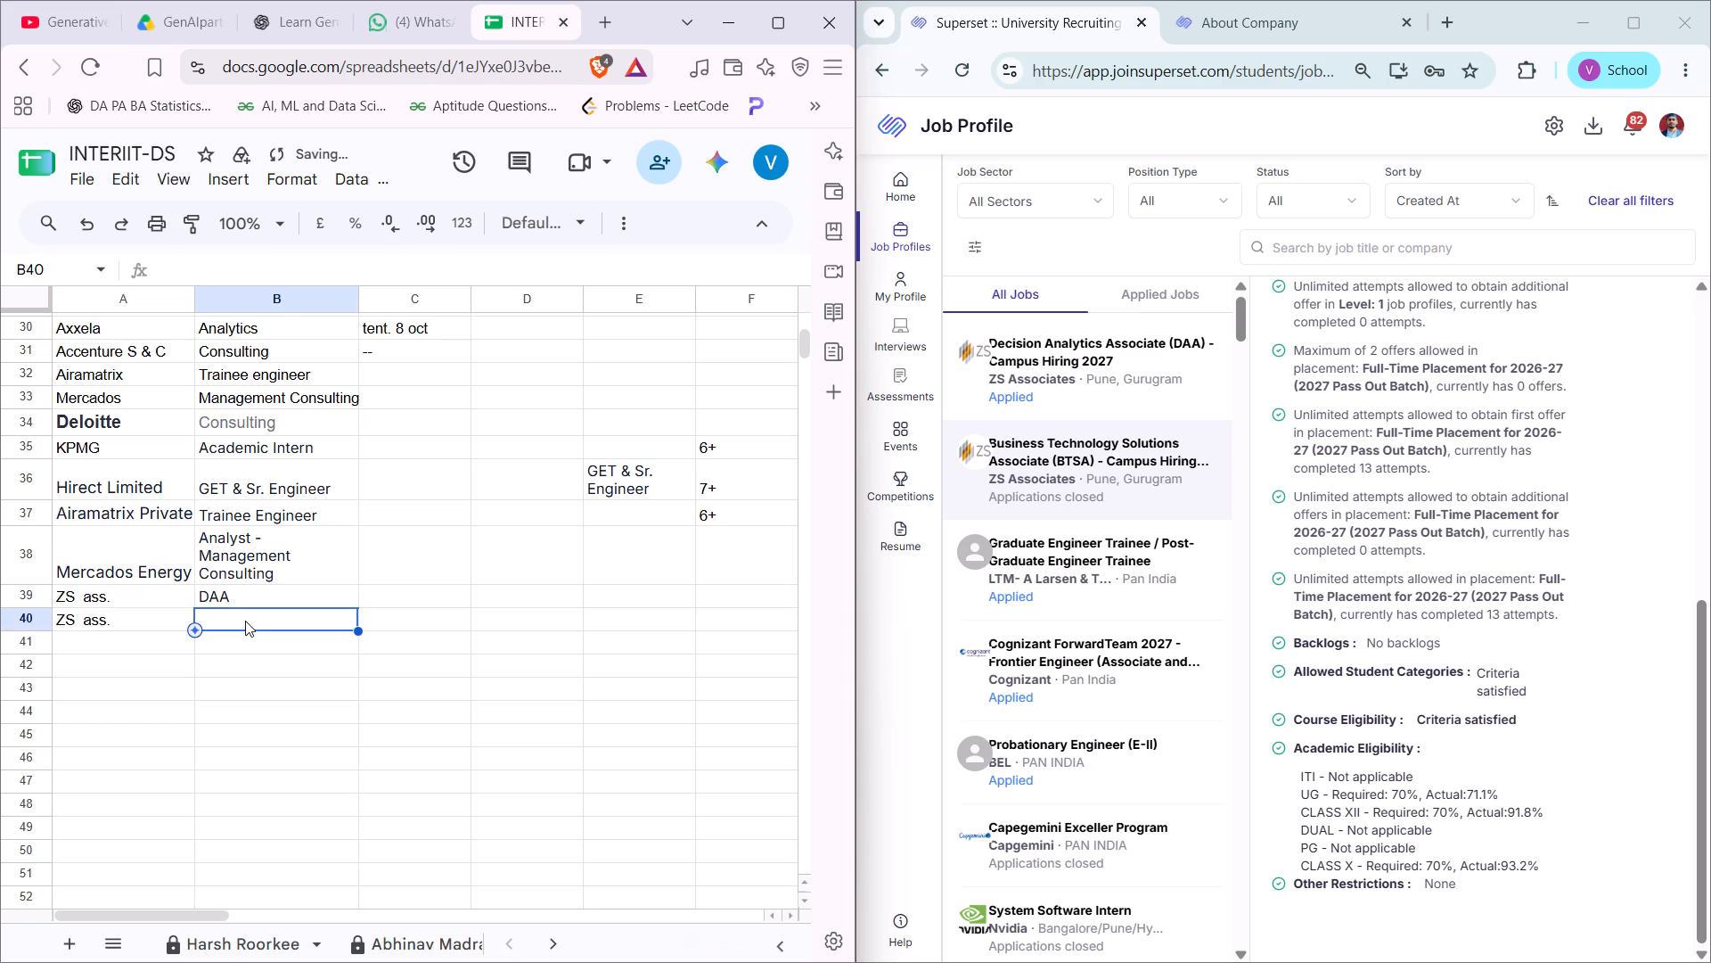
pyautogui.hotkey('ctrl', 'b')
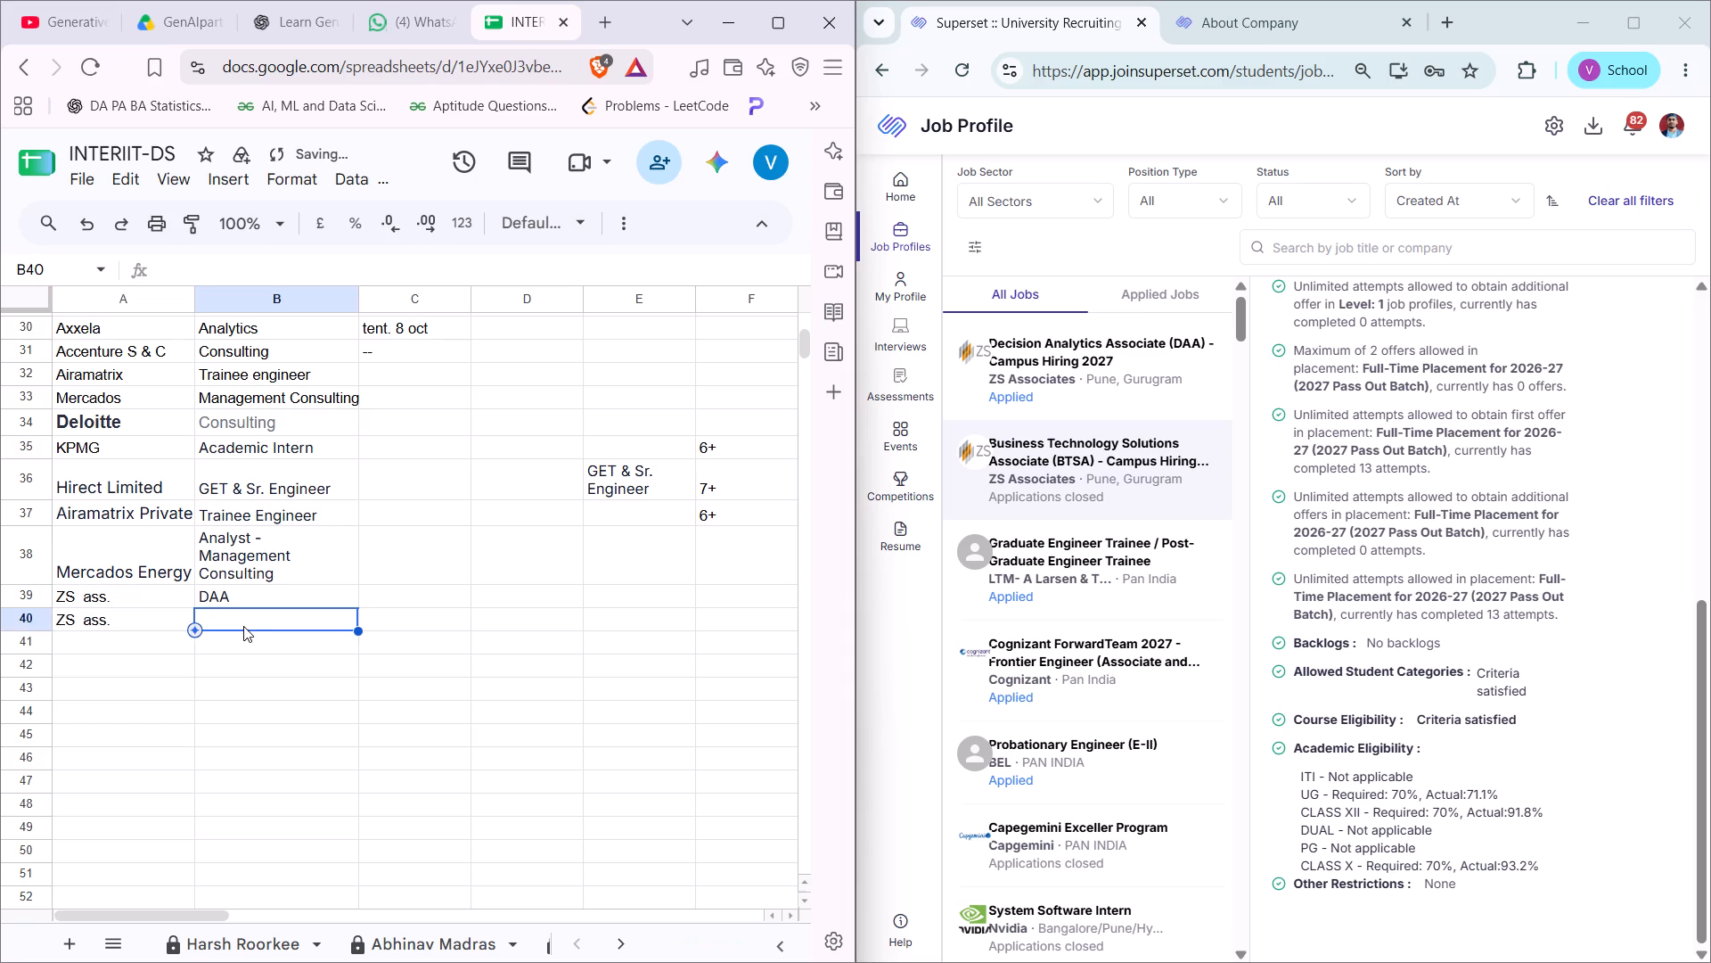
pyautogui.click(249, 619)
pyautogui.hotkey('ctrl', 'v')
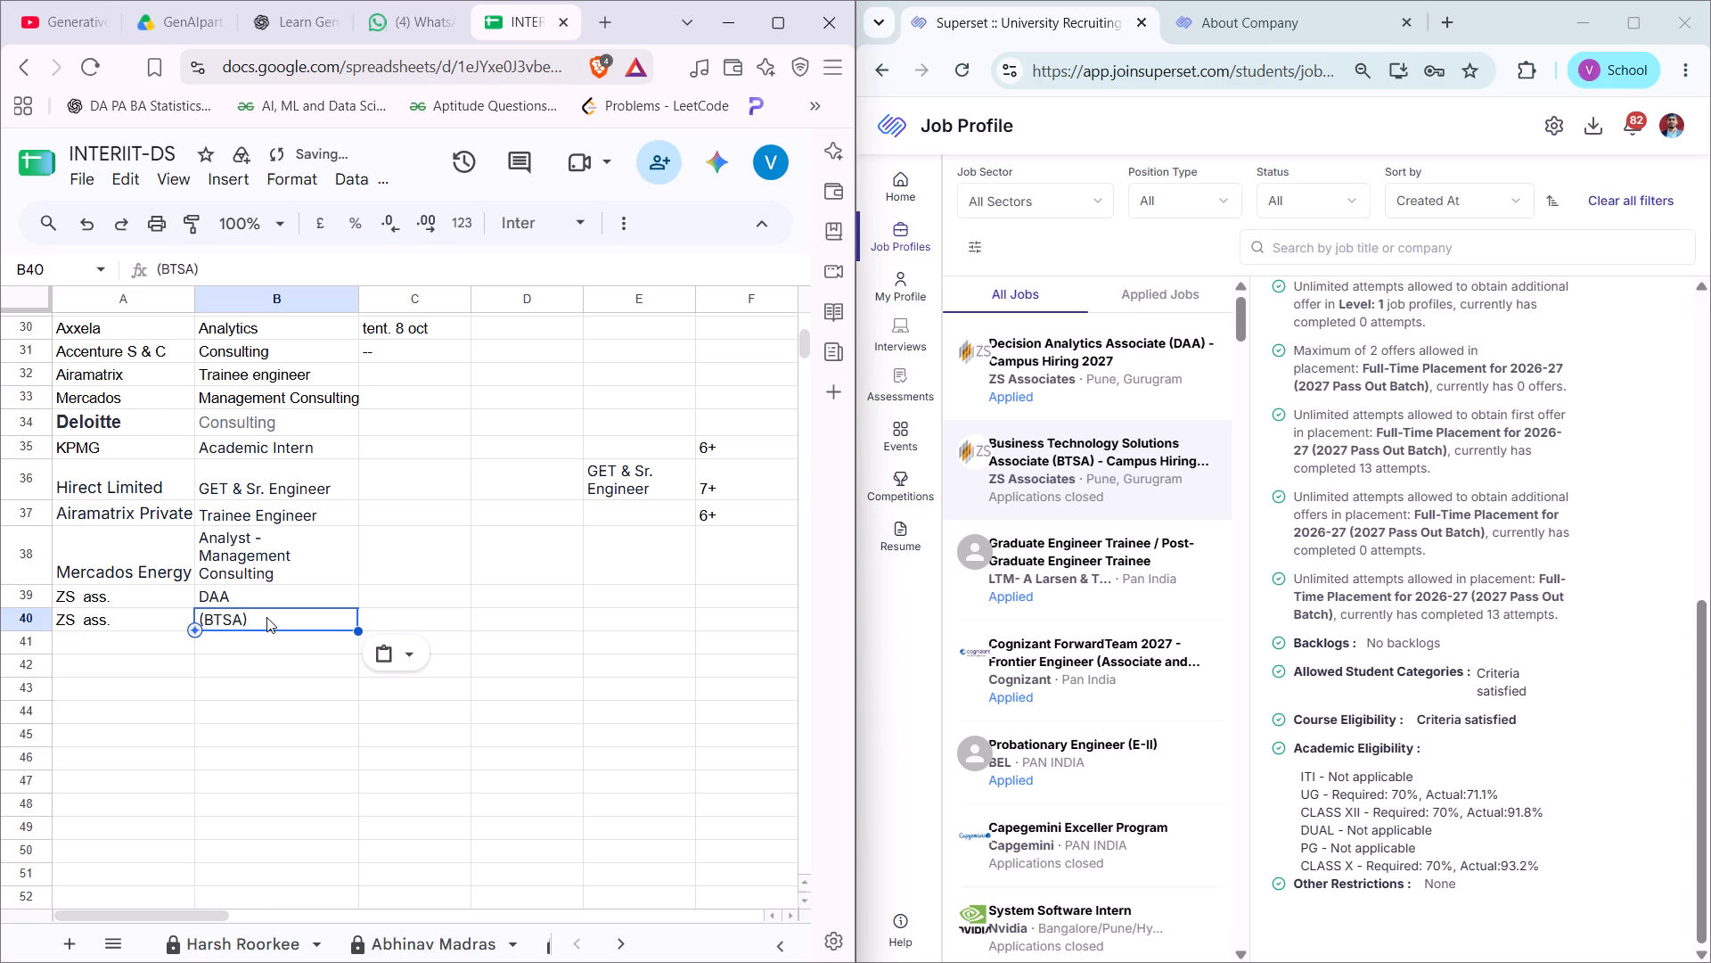
pyautogui.click(270, 617)
# Enter the eligibility note "Circuital only 7+" in cell F40 for the ZS BTSA row.
pyautogui.click(723, 615)
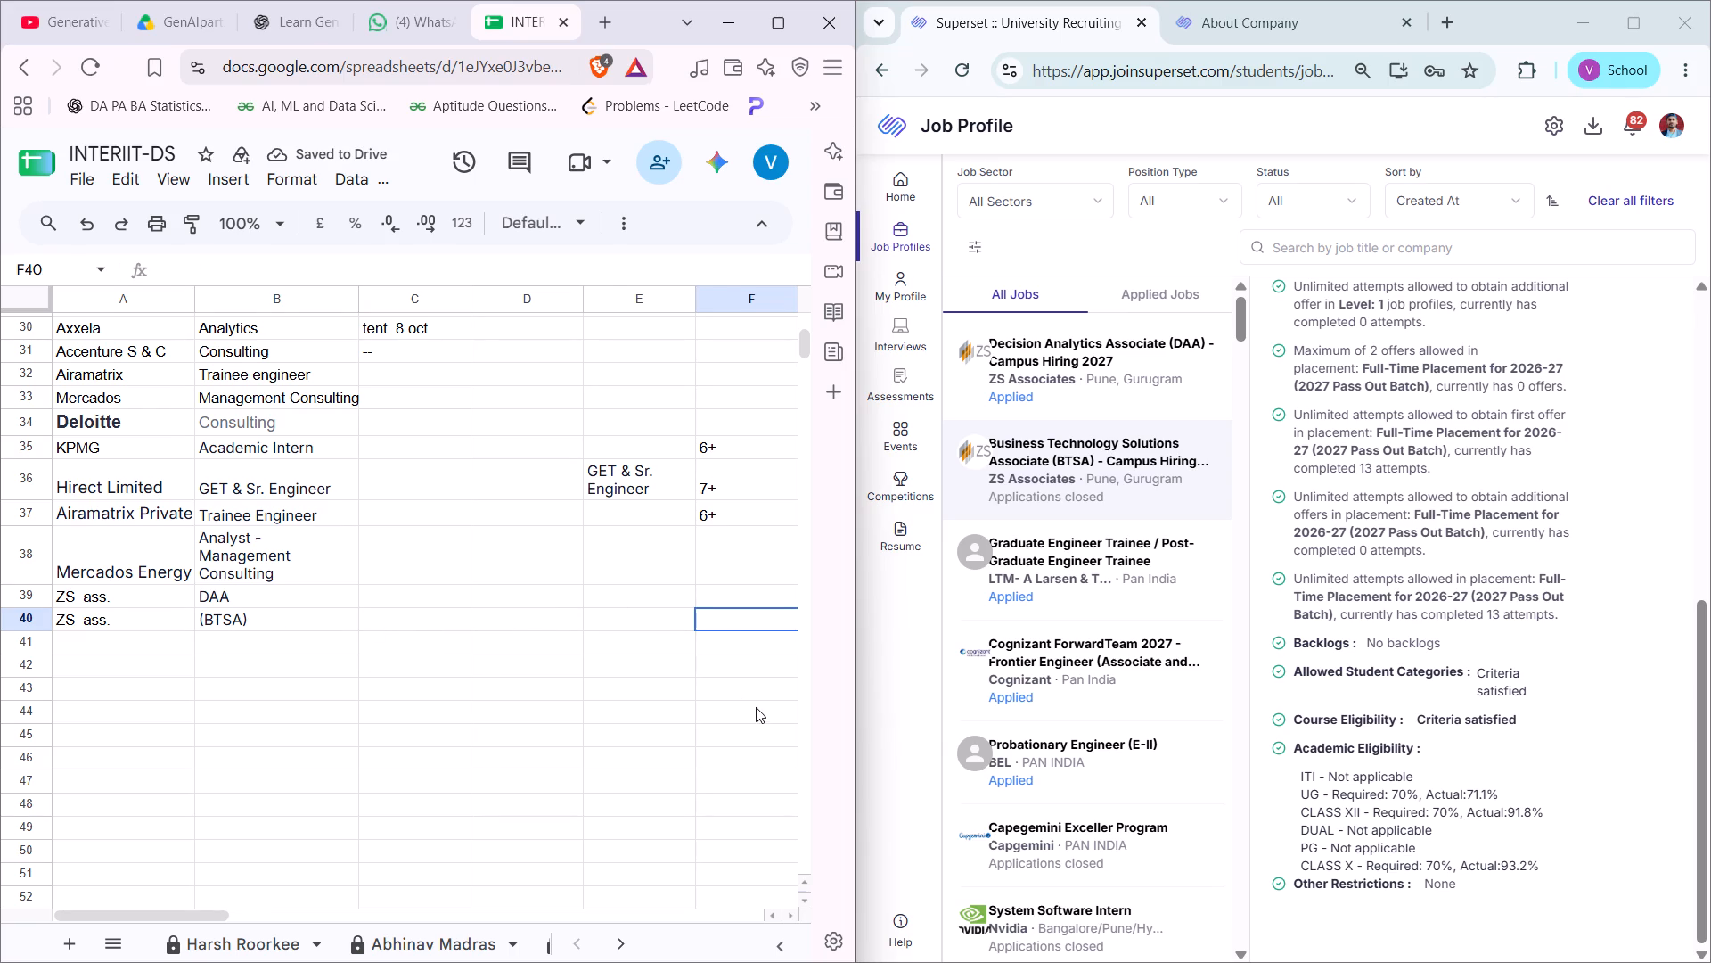
pyautogui.write('cuit')
pyautogui.press('BackSpace')
pyautogui.write('tal')
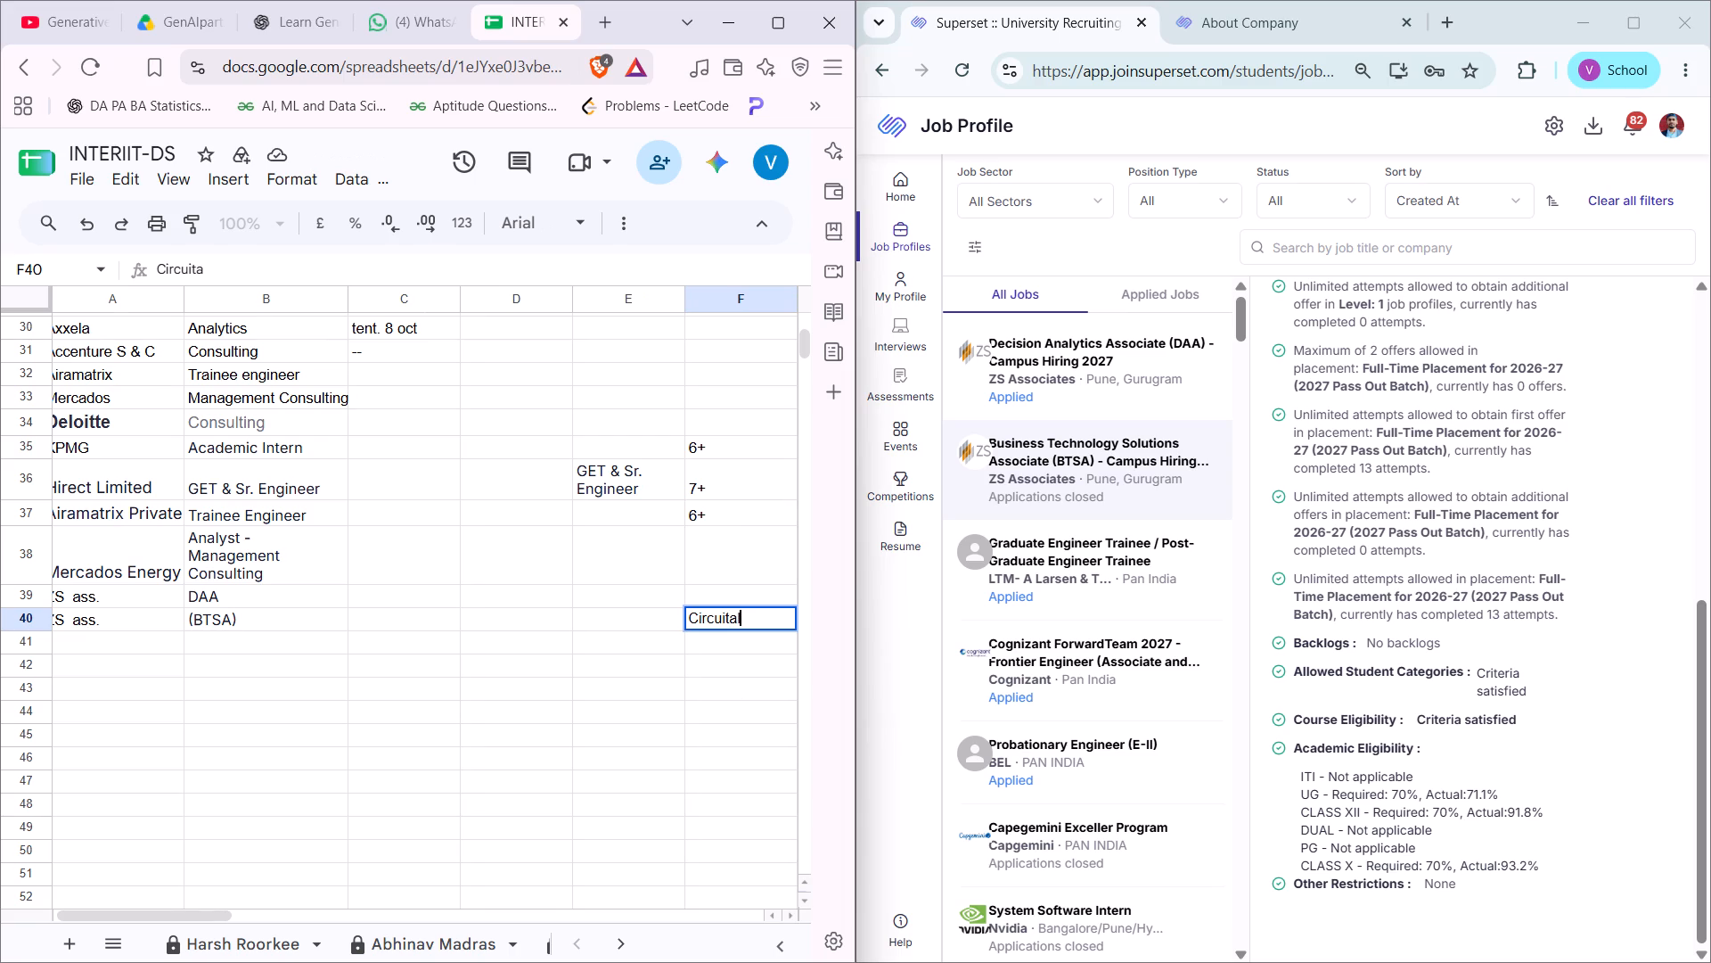
pyautogui.press('space')
pyautogui.write('on;')
pyautogui.press('BackSpace')
pyautogui.write('ly')
pyautogui.press('space')
pyautogui.write('7+')
# Enter the CGPA requirement 7+ in cell F39 for the ZS DAA row.
pyautogui.click(731, 587)
pyautogui.write('7+')
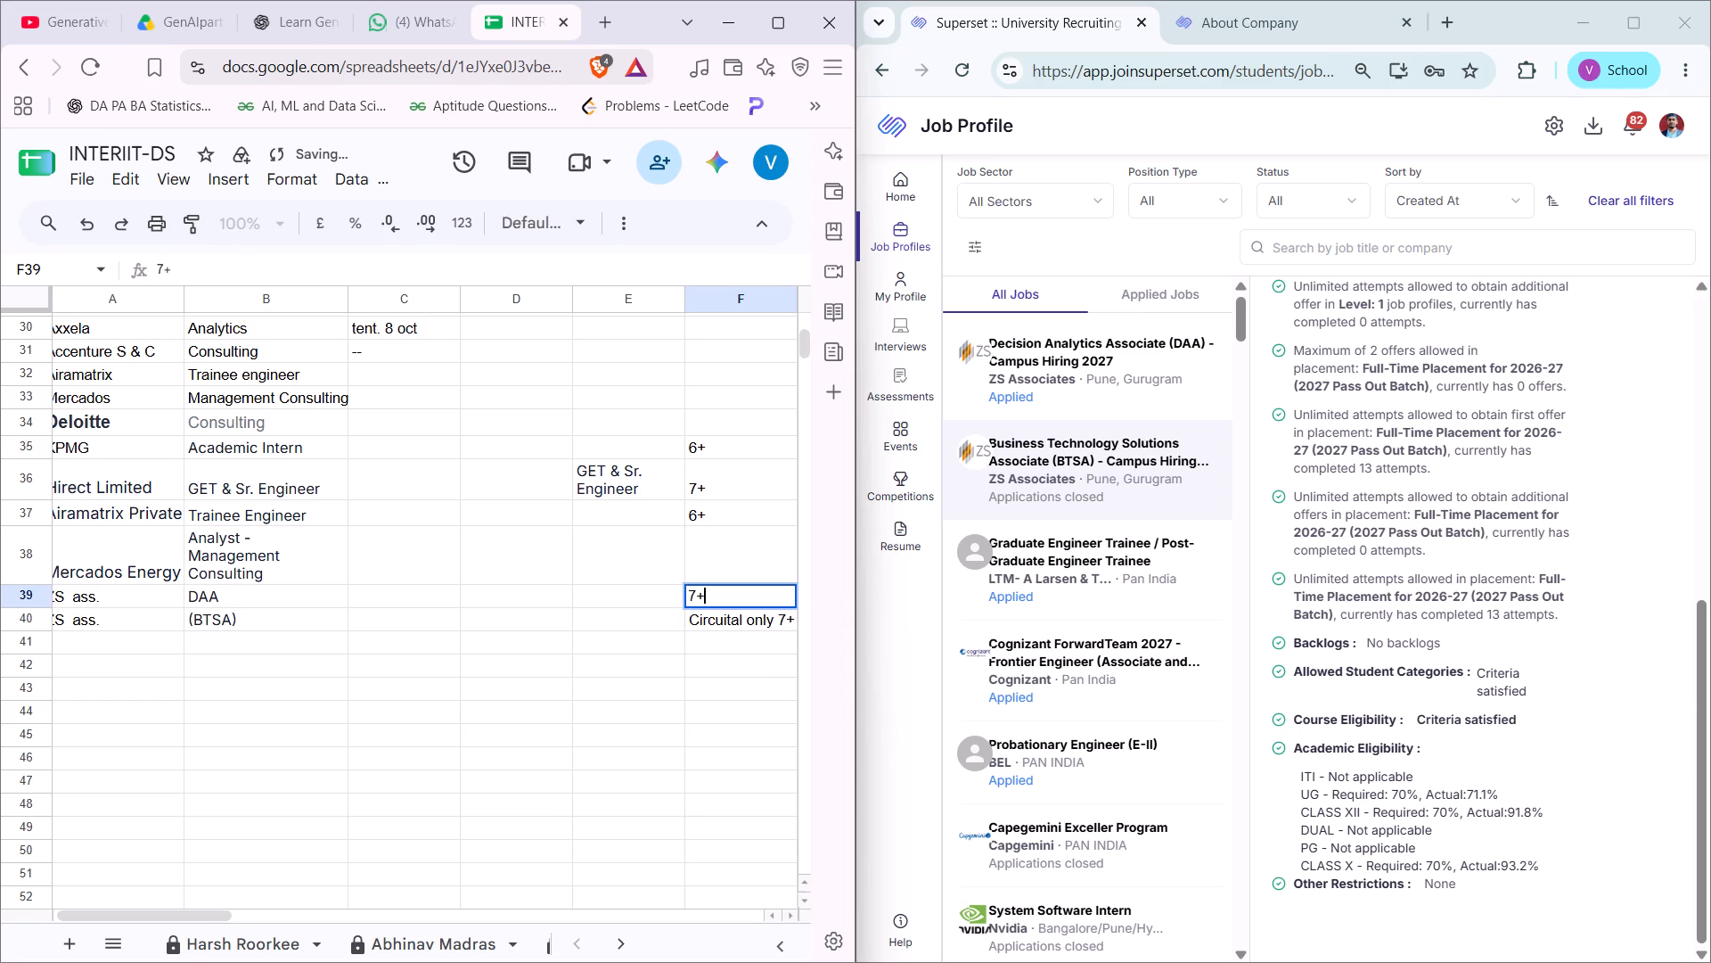
# Open the LTM Graduate Engineer Trainee posting and copy its company name, LTM- A Larsen & Toubro Group Company, into cell A41.
pyautogui.scroll(3, 1092, 468)
pyautogui.scroll(-2, 1092, 468)
pyautogui.scroll(2, 1109, 511)
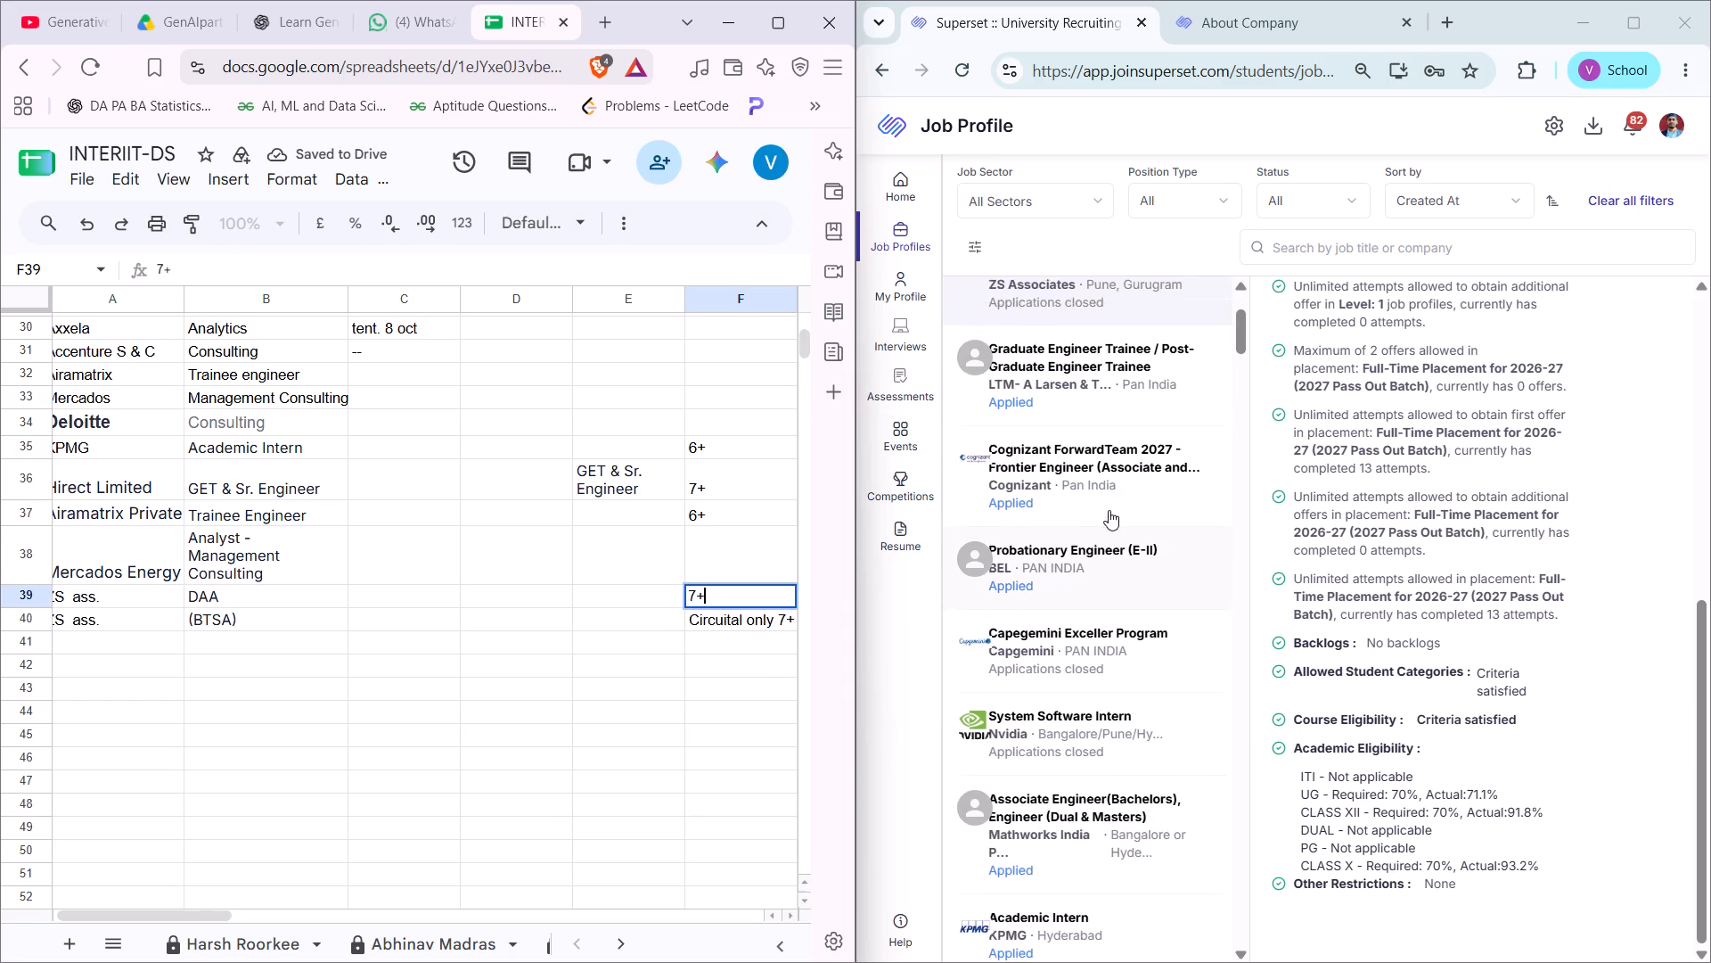
pyautogui.click(1071, 578)
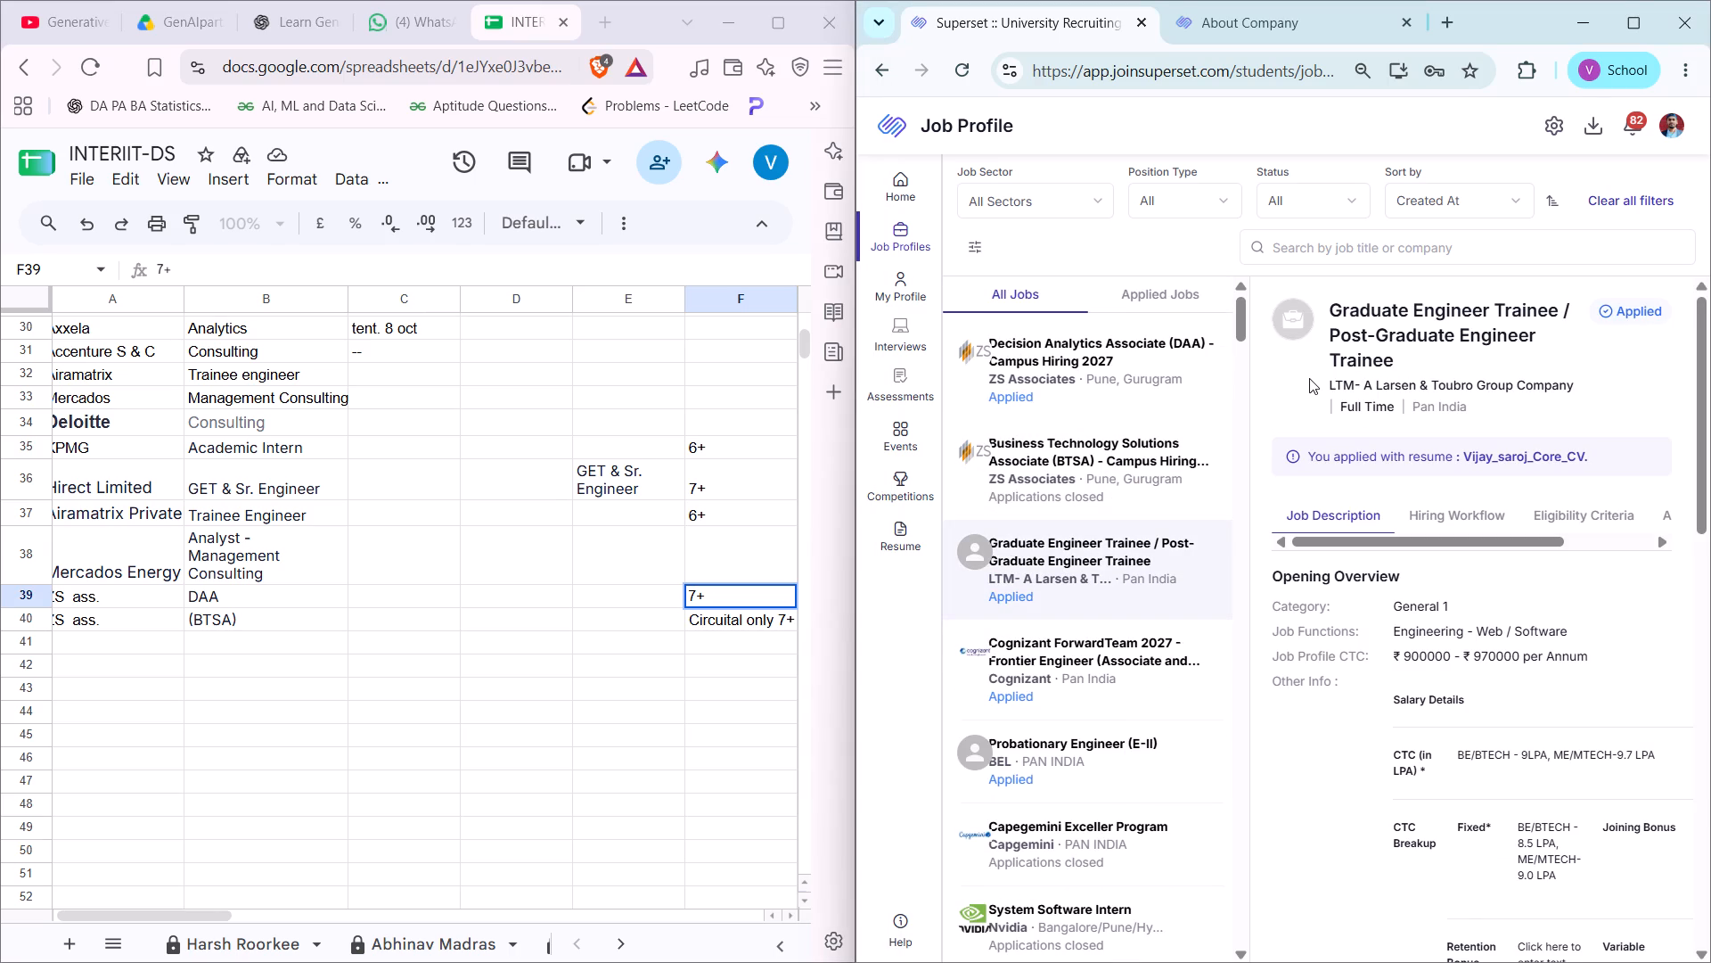
pyautogui.moveTo(1326, 384); pyautogui.dragTo(1596, 394)
pyautogui.hotkey('ctrl', 'c')
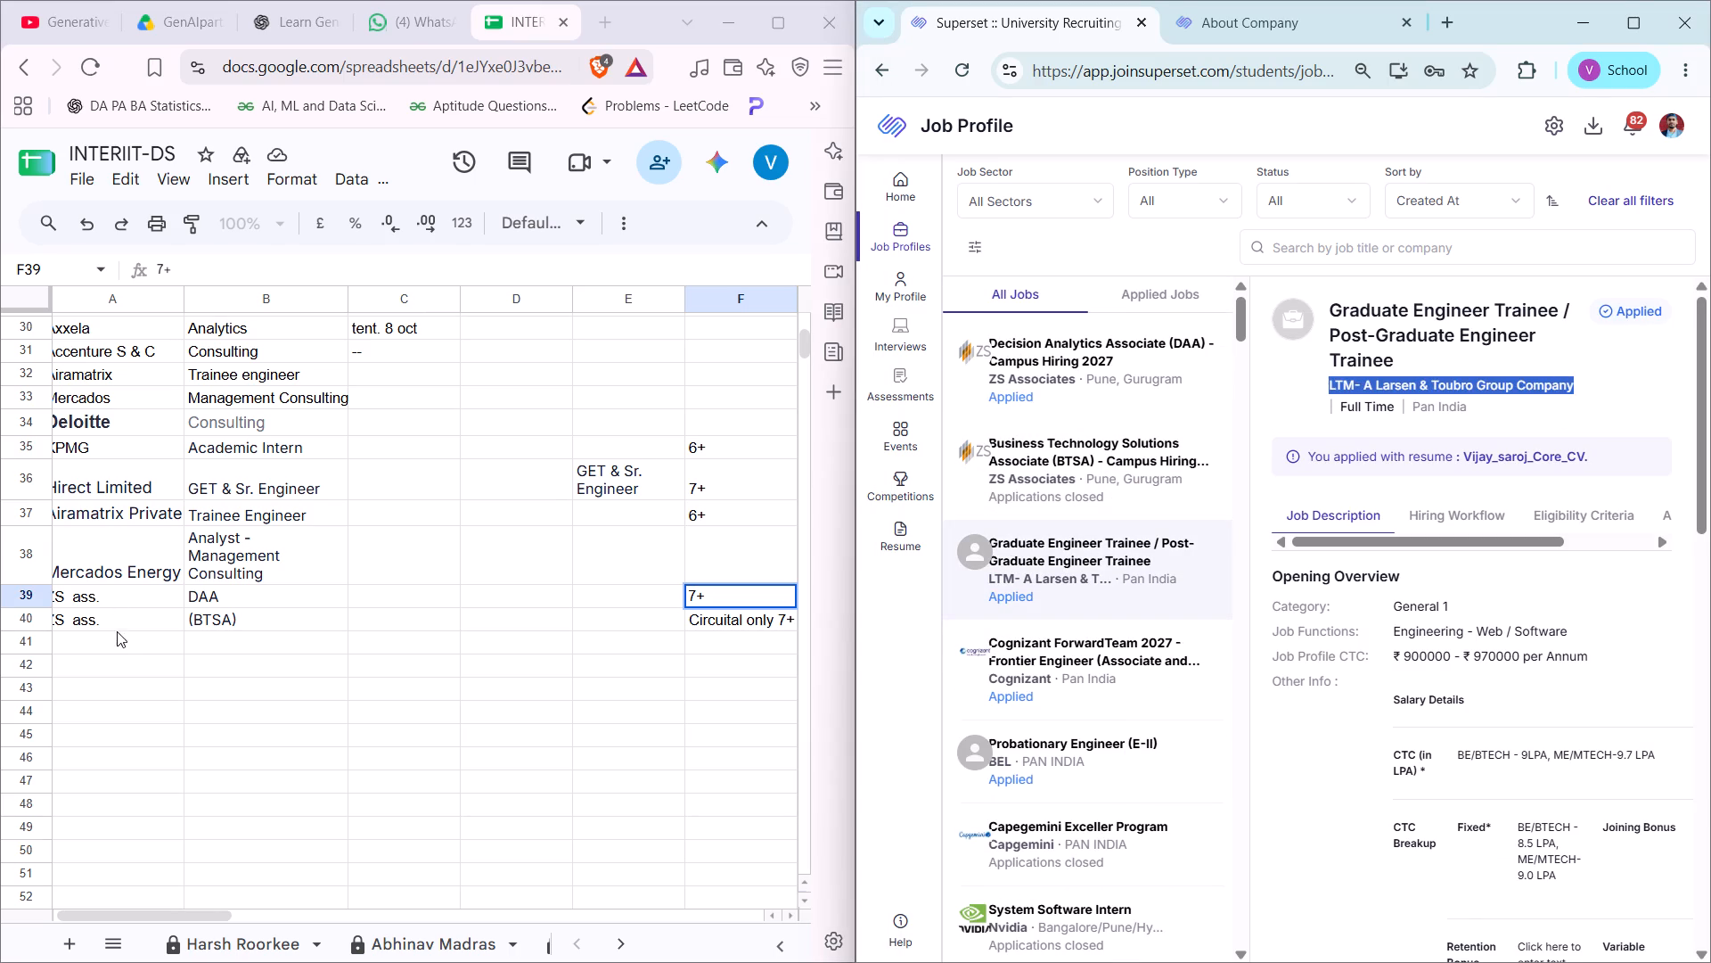
pyautogui.click(115, 641)
pyautogui.hotkey('ctrl', 'v')
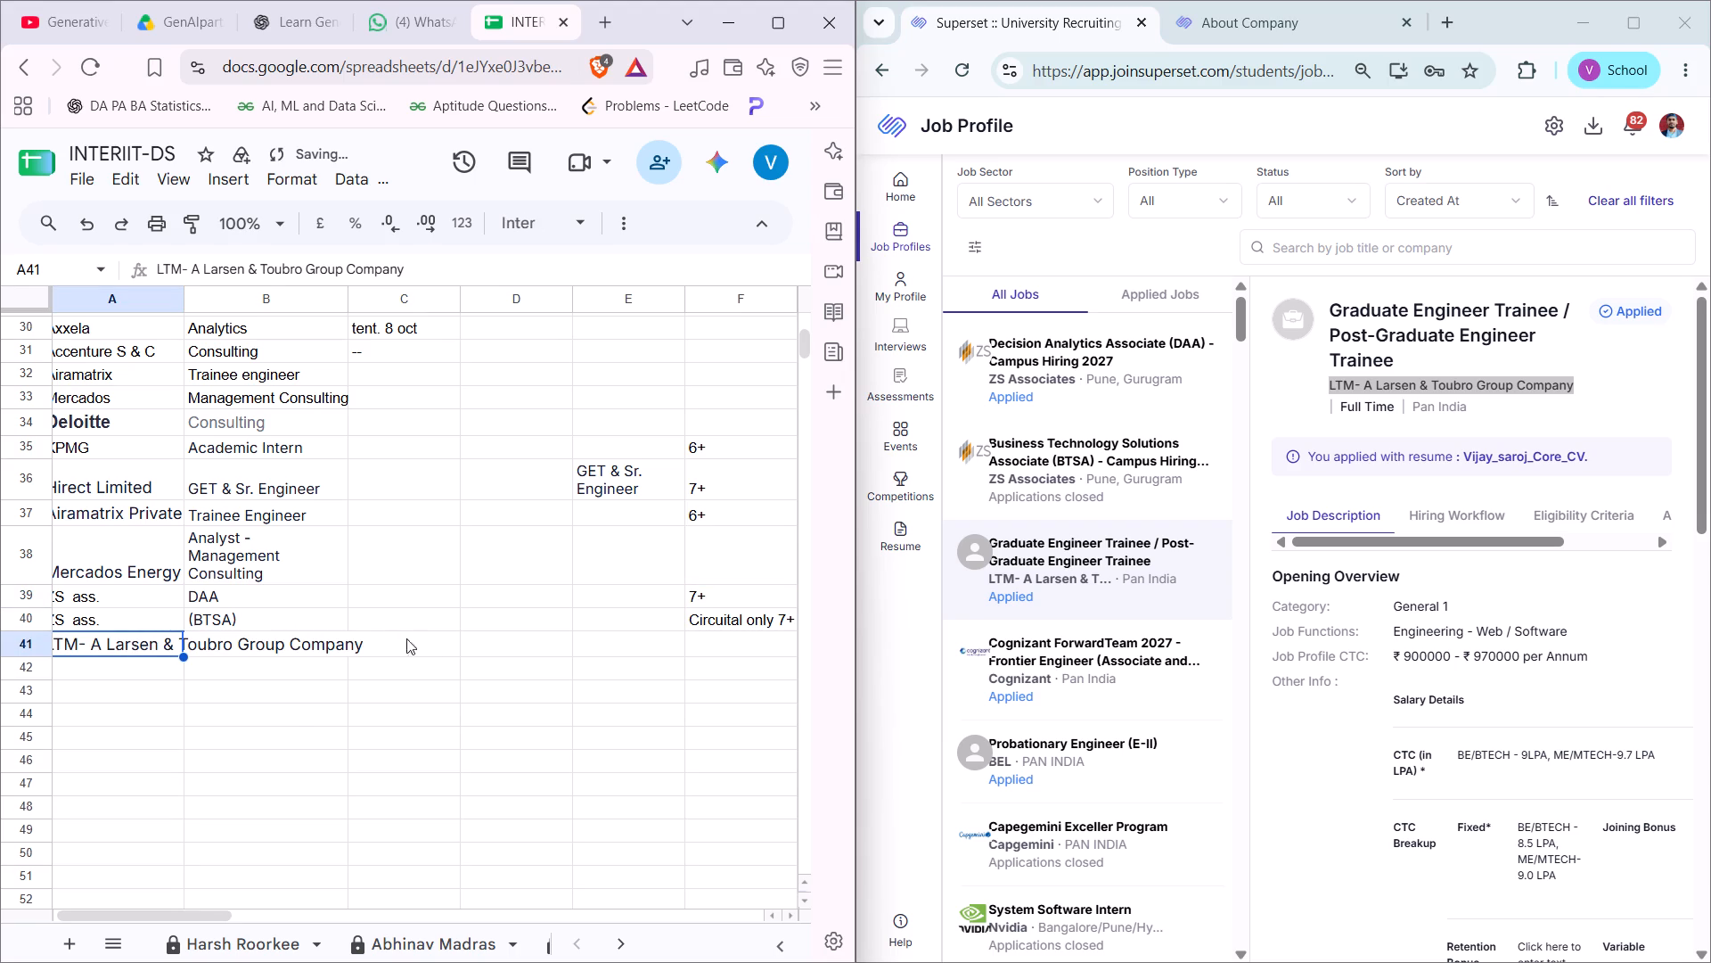
# Copy the posting's role title, Graduate Engineer Trainee / Post-Graduate Engineer Trainee, and paste it at cell B41 beside the LTM entry.
pyautogui.click(296, 709)
pyautogui.click(325, 643)
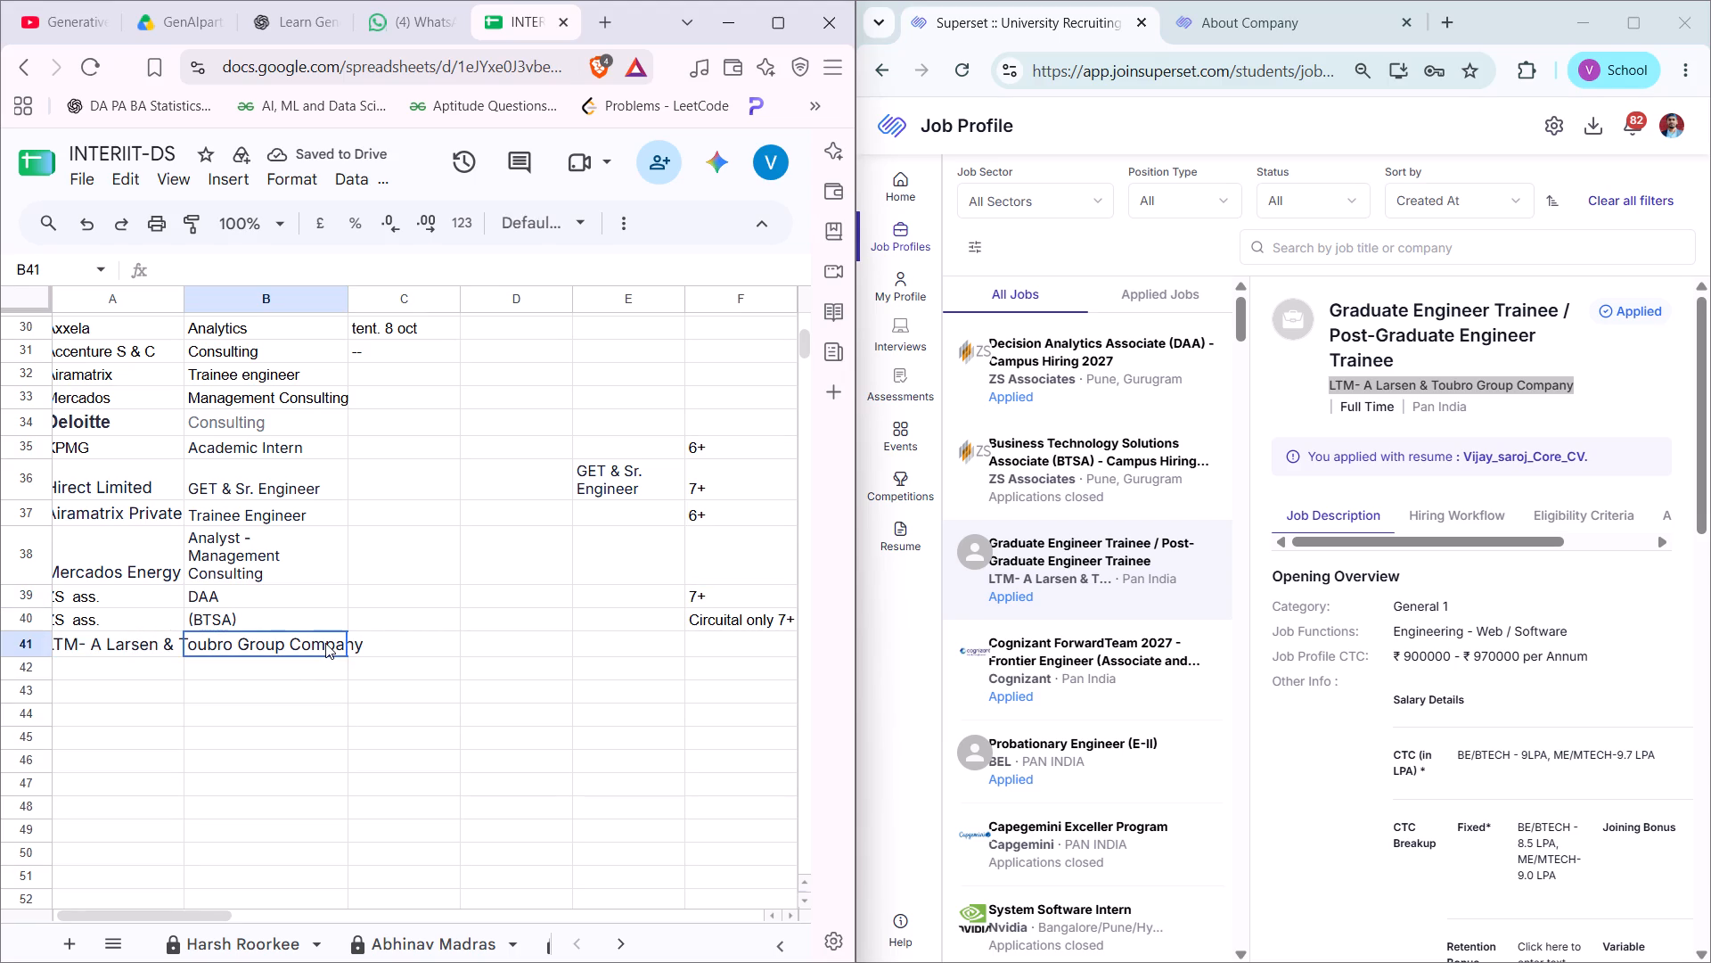
pyautogui.click(270, 648)
pyautogui.click(133, 646)
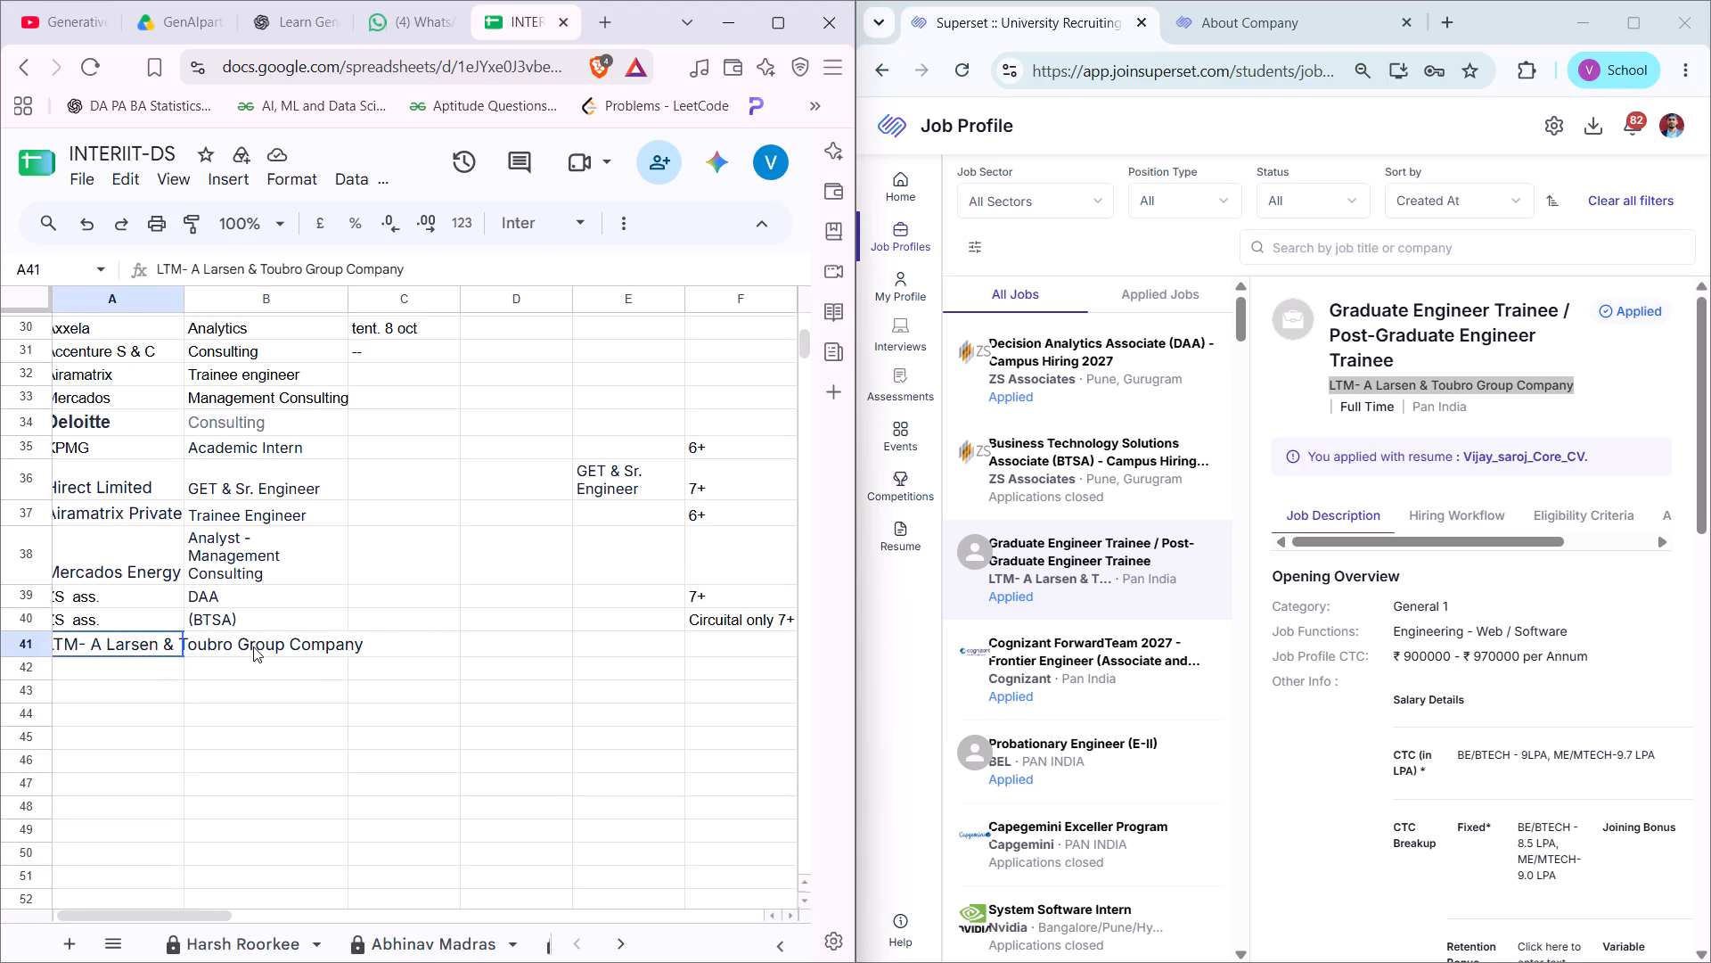
pyautogui.click(254, 646)
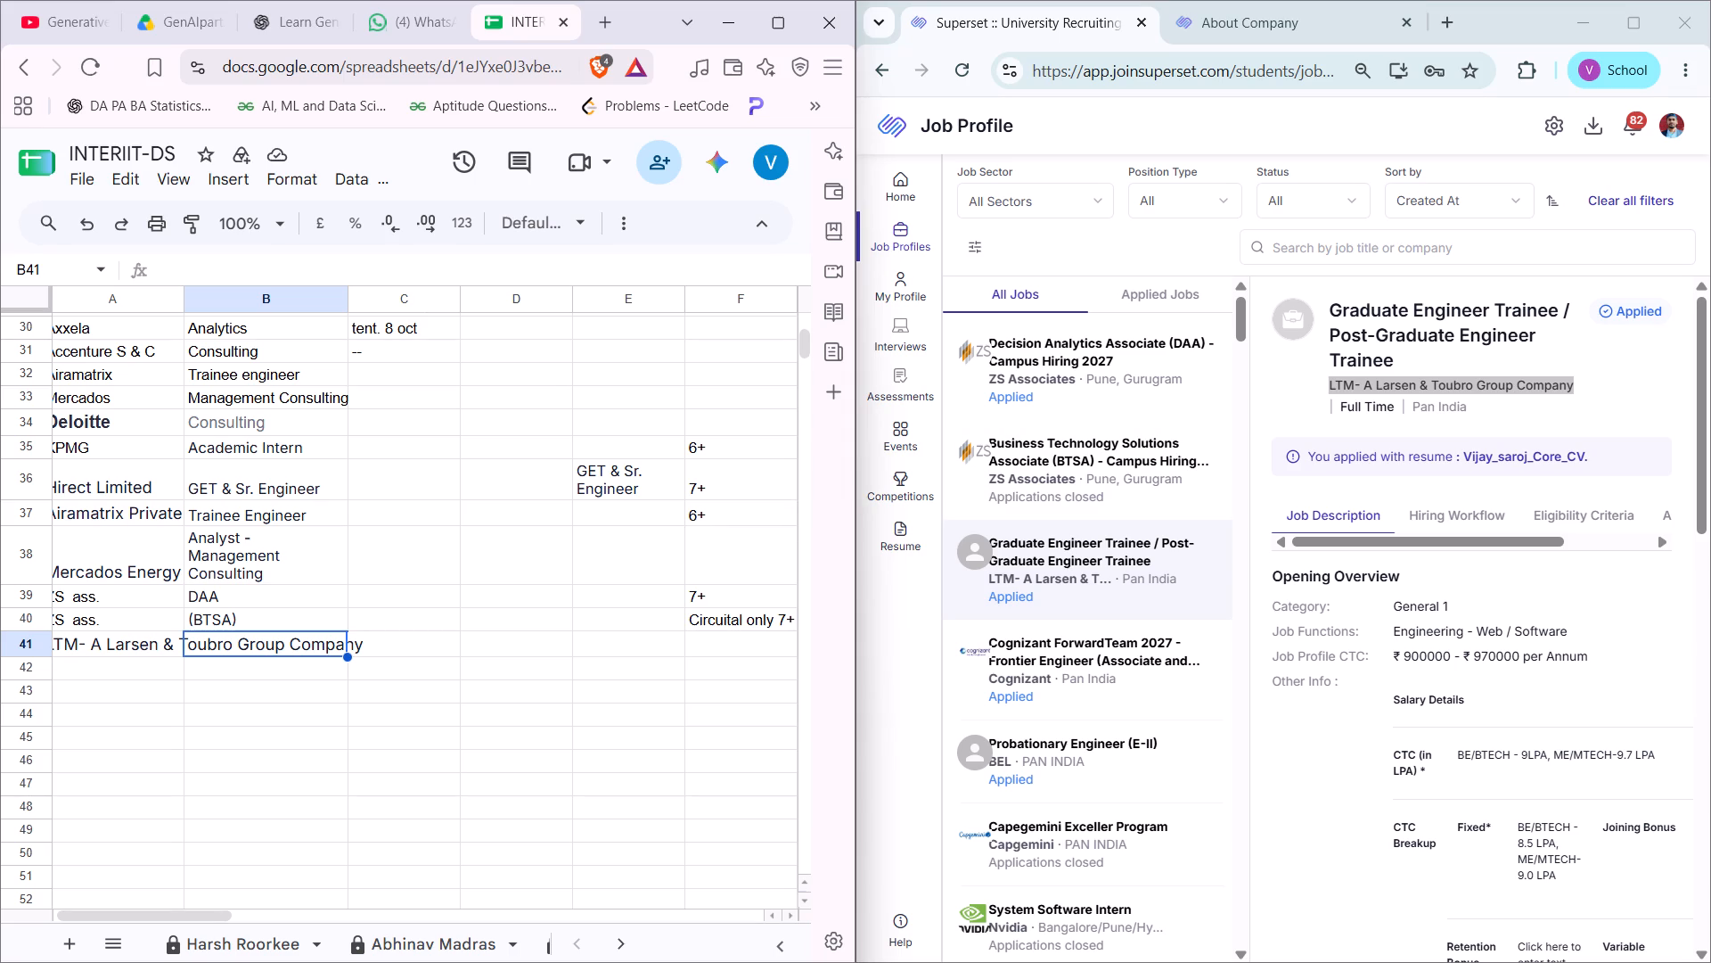
pyautogui.moveTo(1395, 365); pyautogui.dragTo(1316, 330)
pyautogui.hotkey('ctrl', 'c')
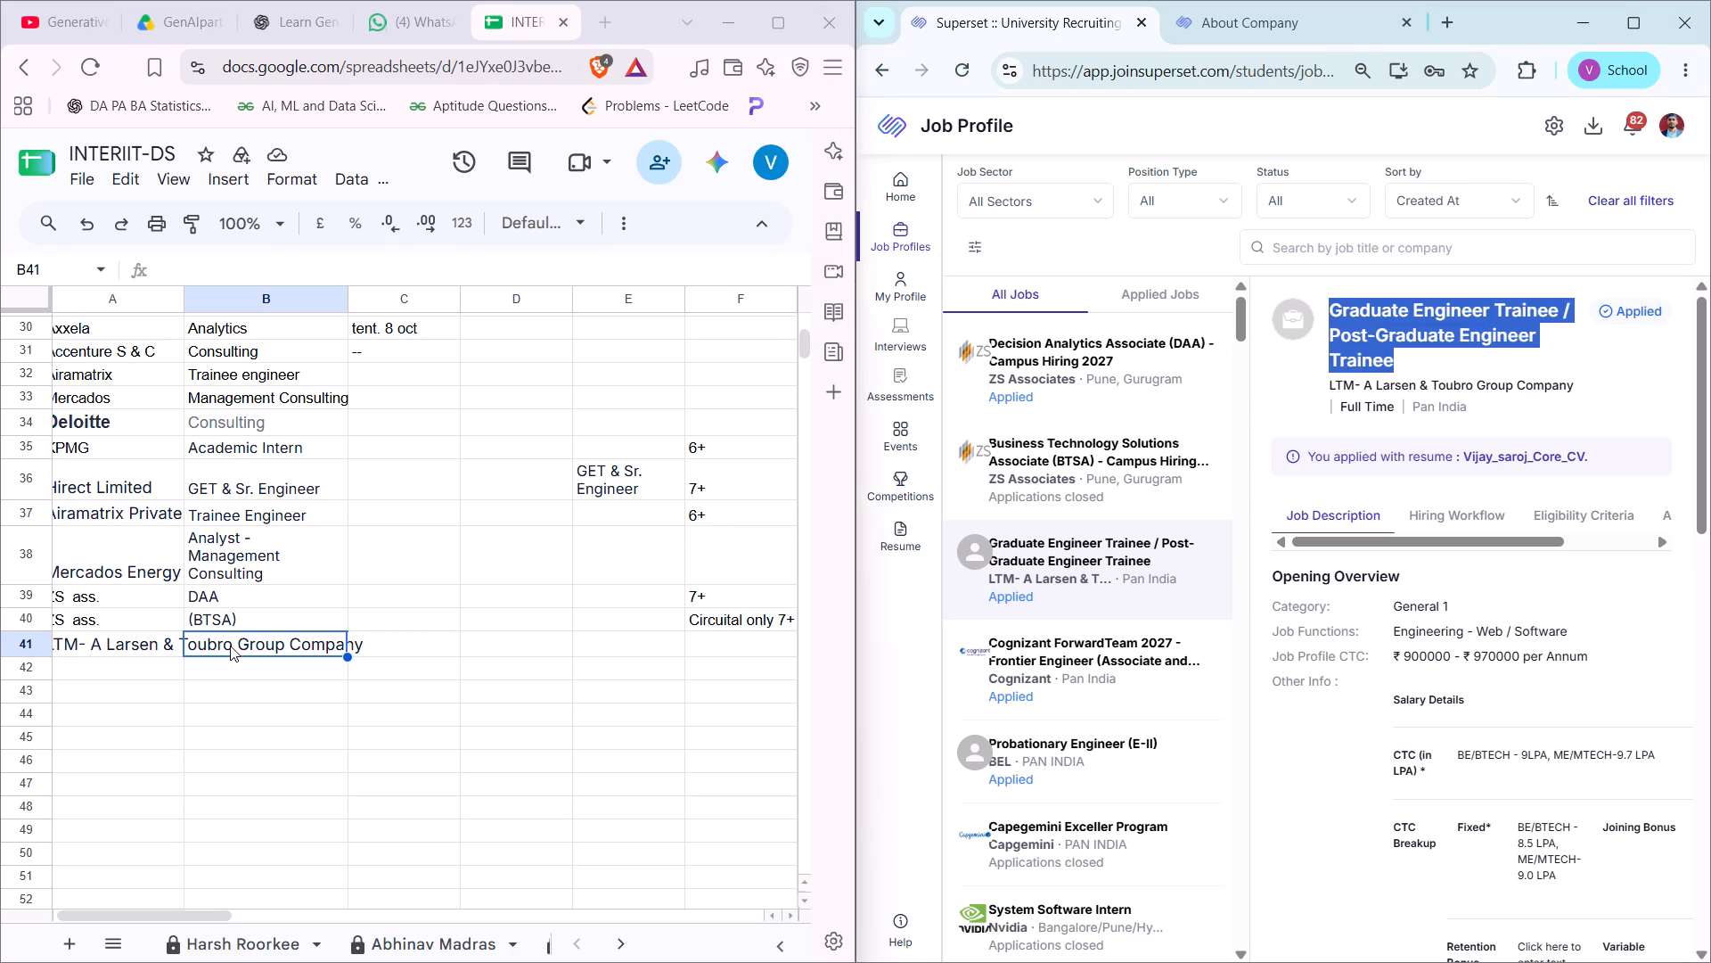
pyautogui.click(230, 646)
pyautogui.hotkey('ctrl', 'v')
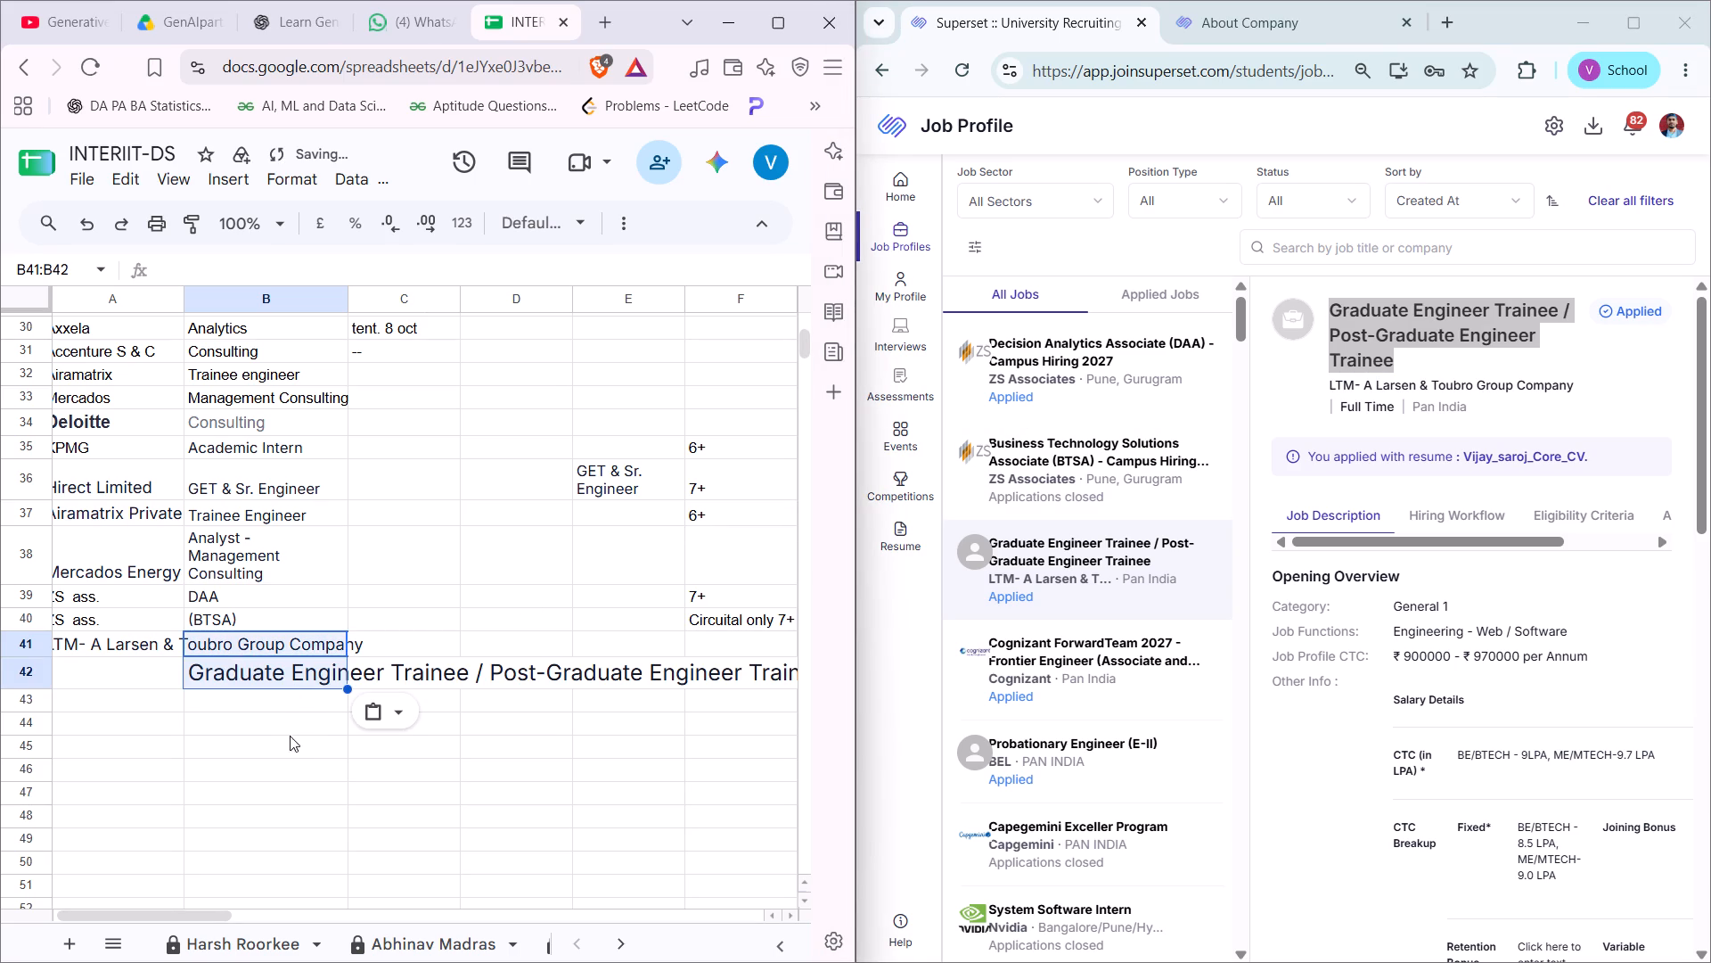
pyautogui.click(127, 678)
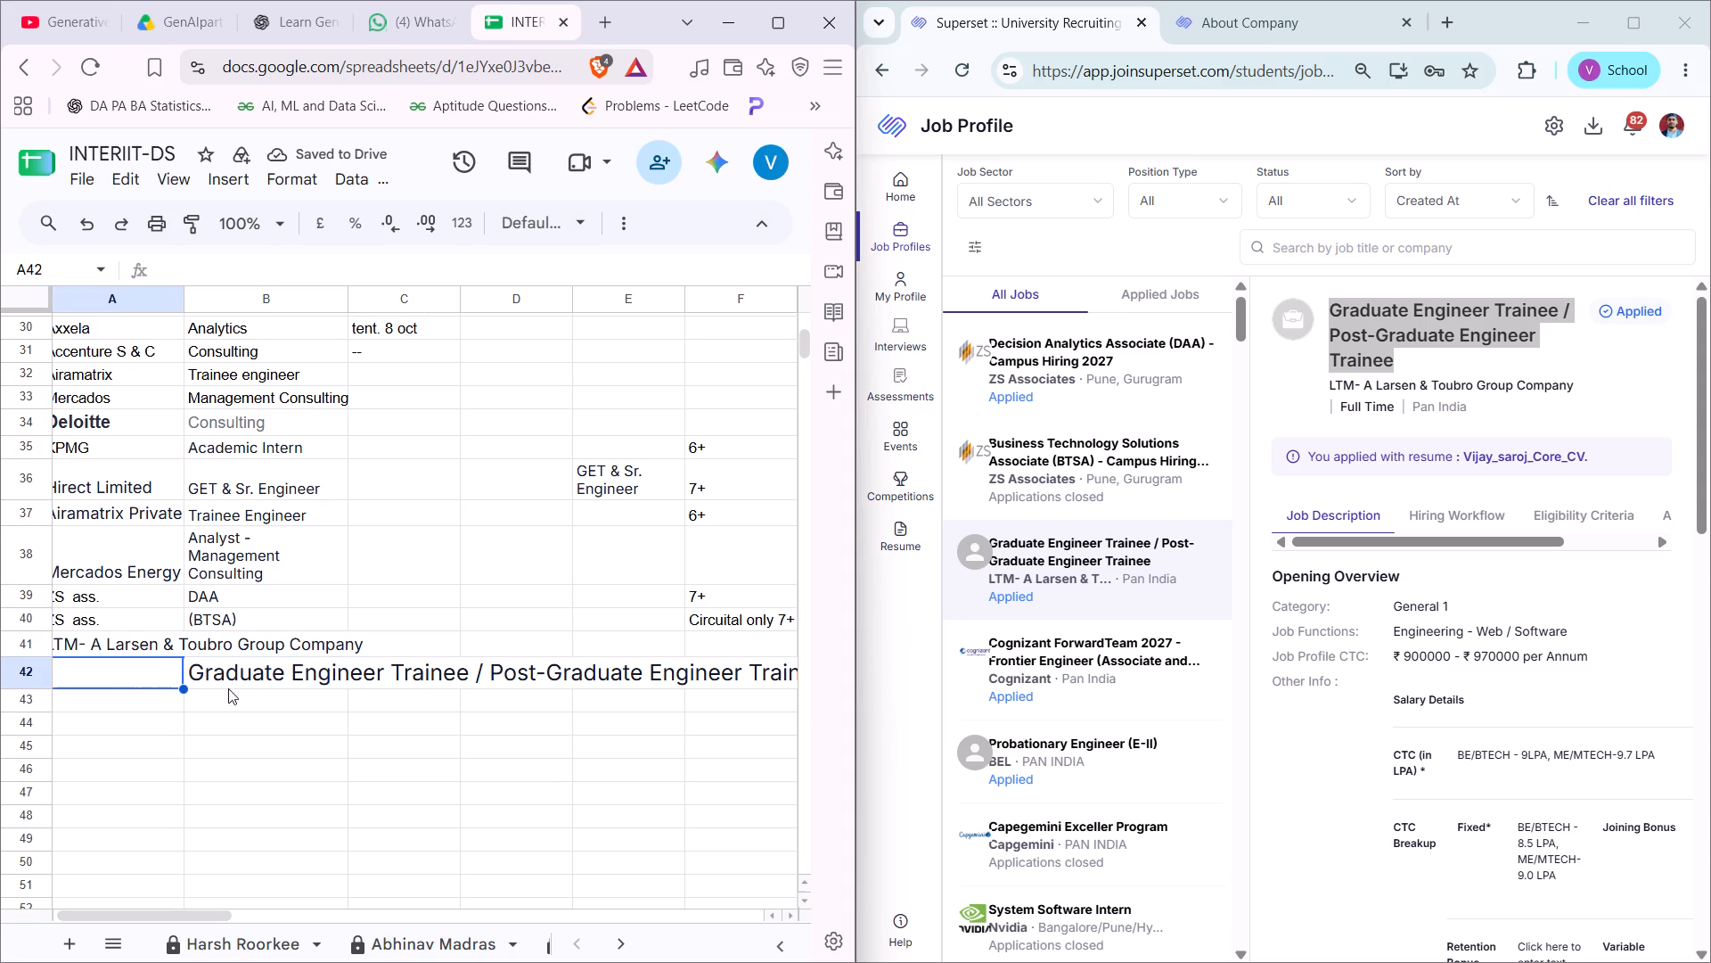
pyautogui.click(266, 669)
pyautogui.click(266, 639)
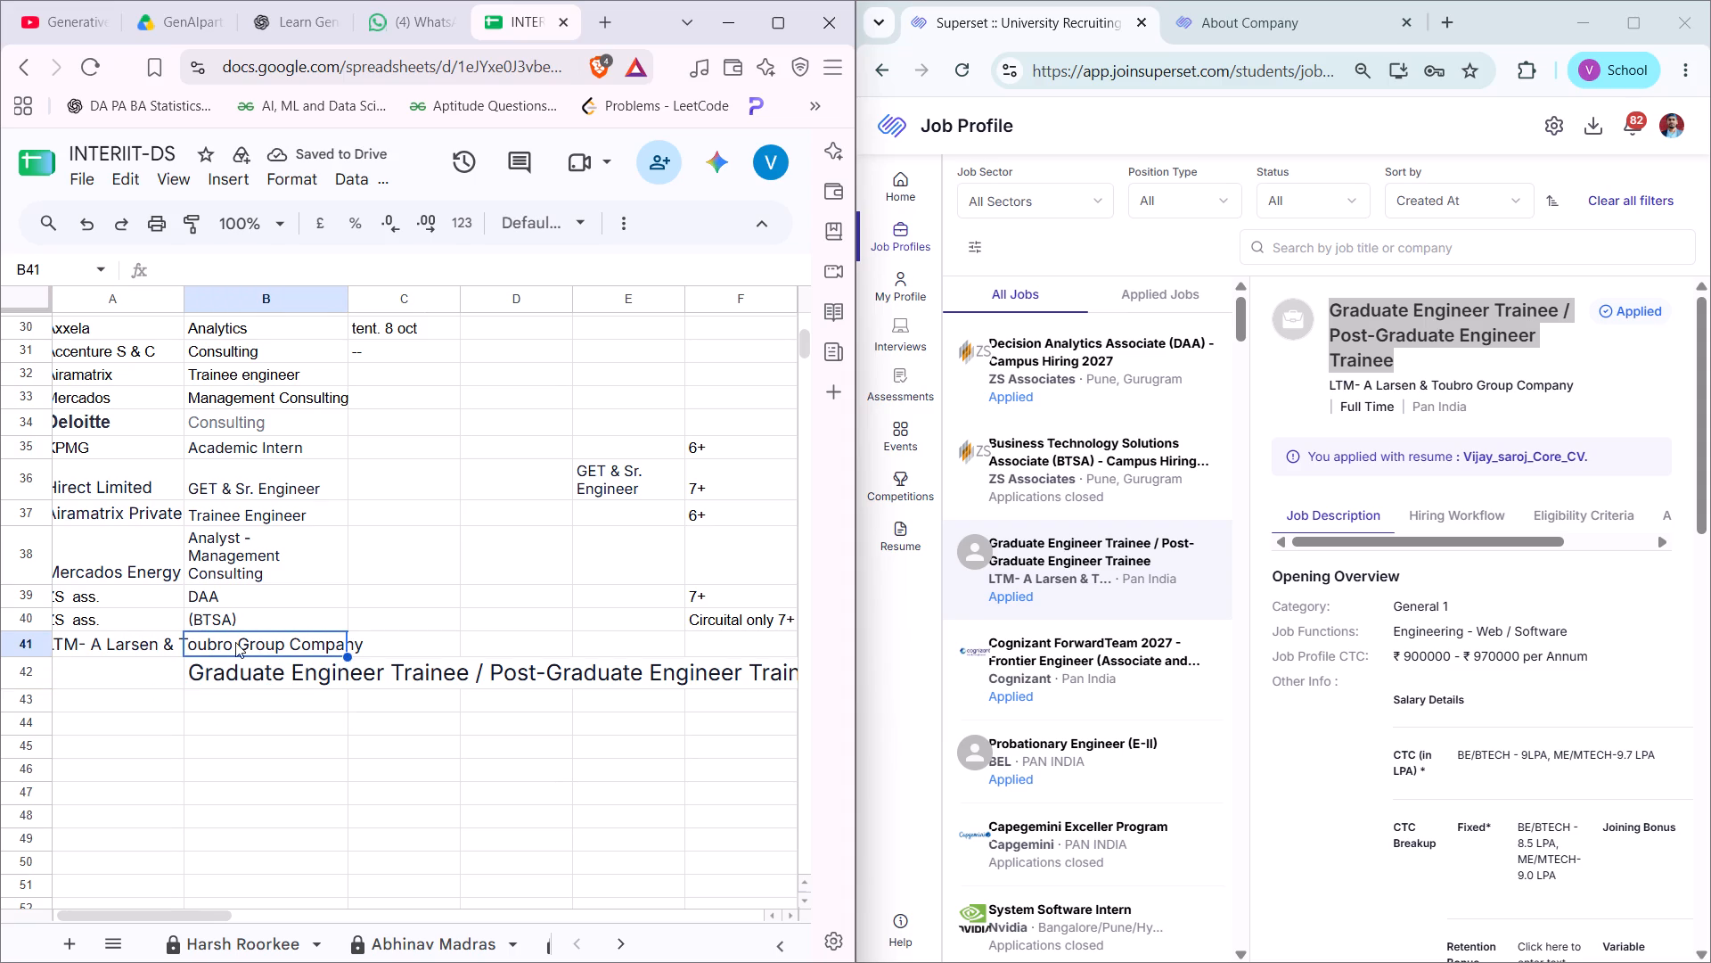
# Clear the misplaced text Graduate Engineer Trainee / Post-Graduate Engineer Trainee from cell B42.
pyautogui.click(323, 674)
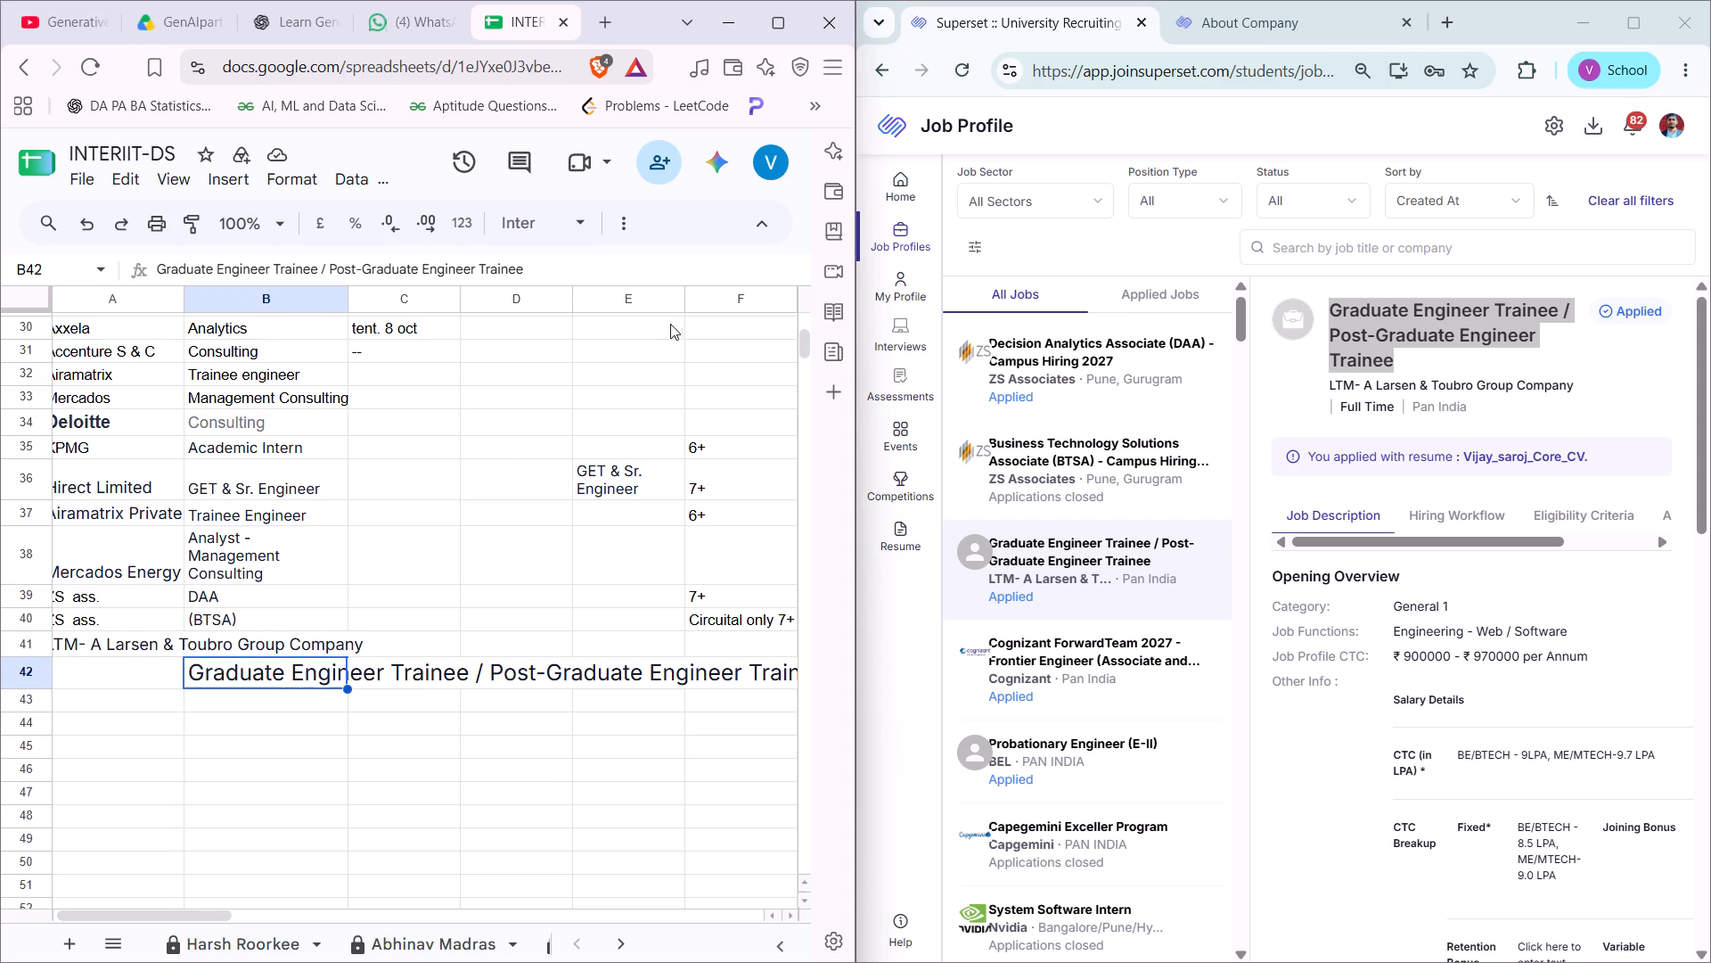
pyautogui.moveTo(583, 267); pyautogui.dragTo(151, 267)
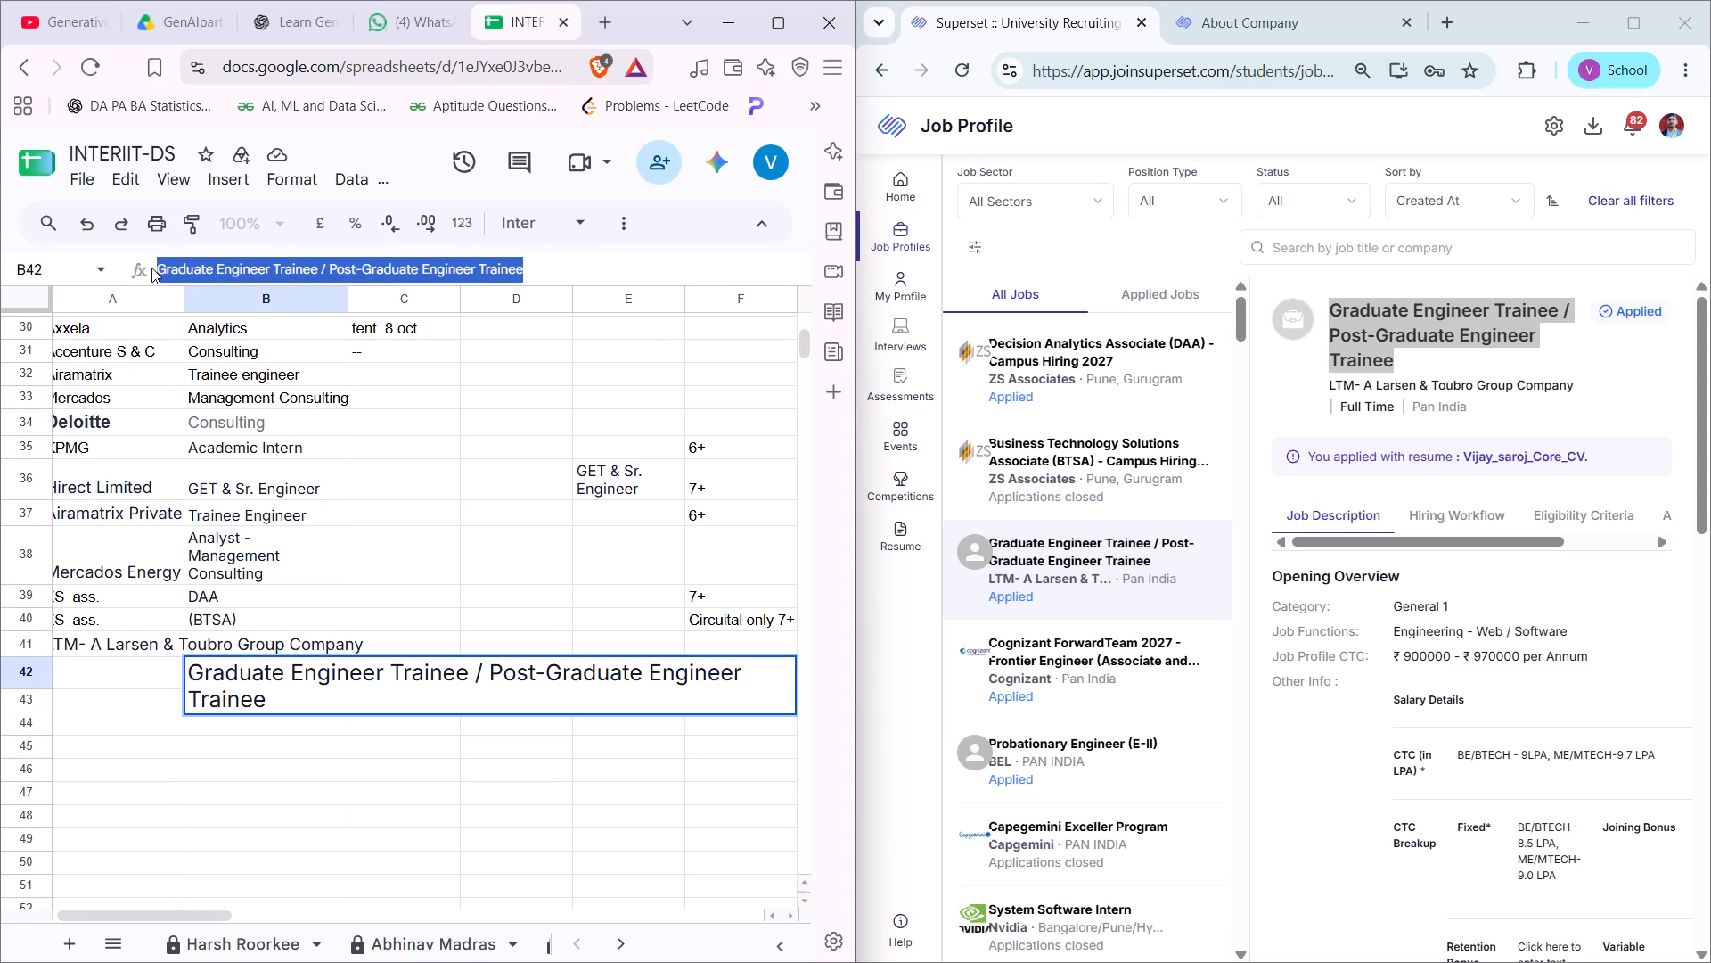
pyautogui.press('BackSpace')
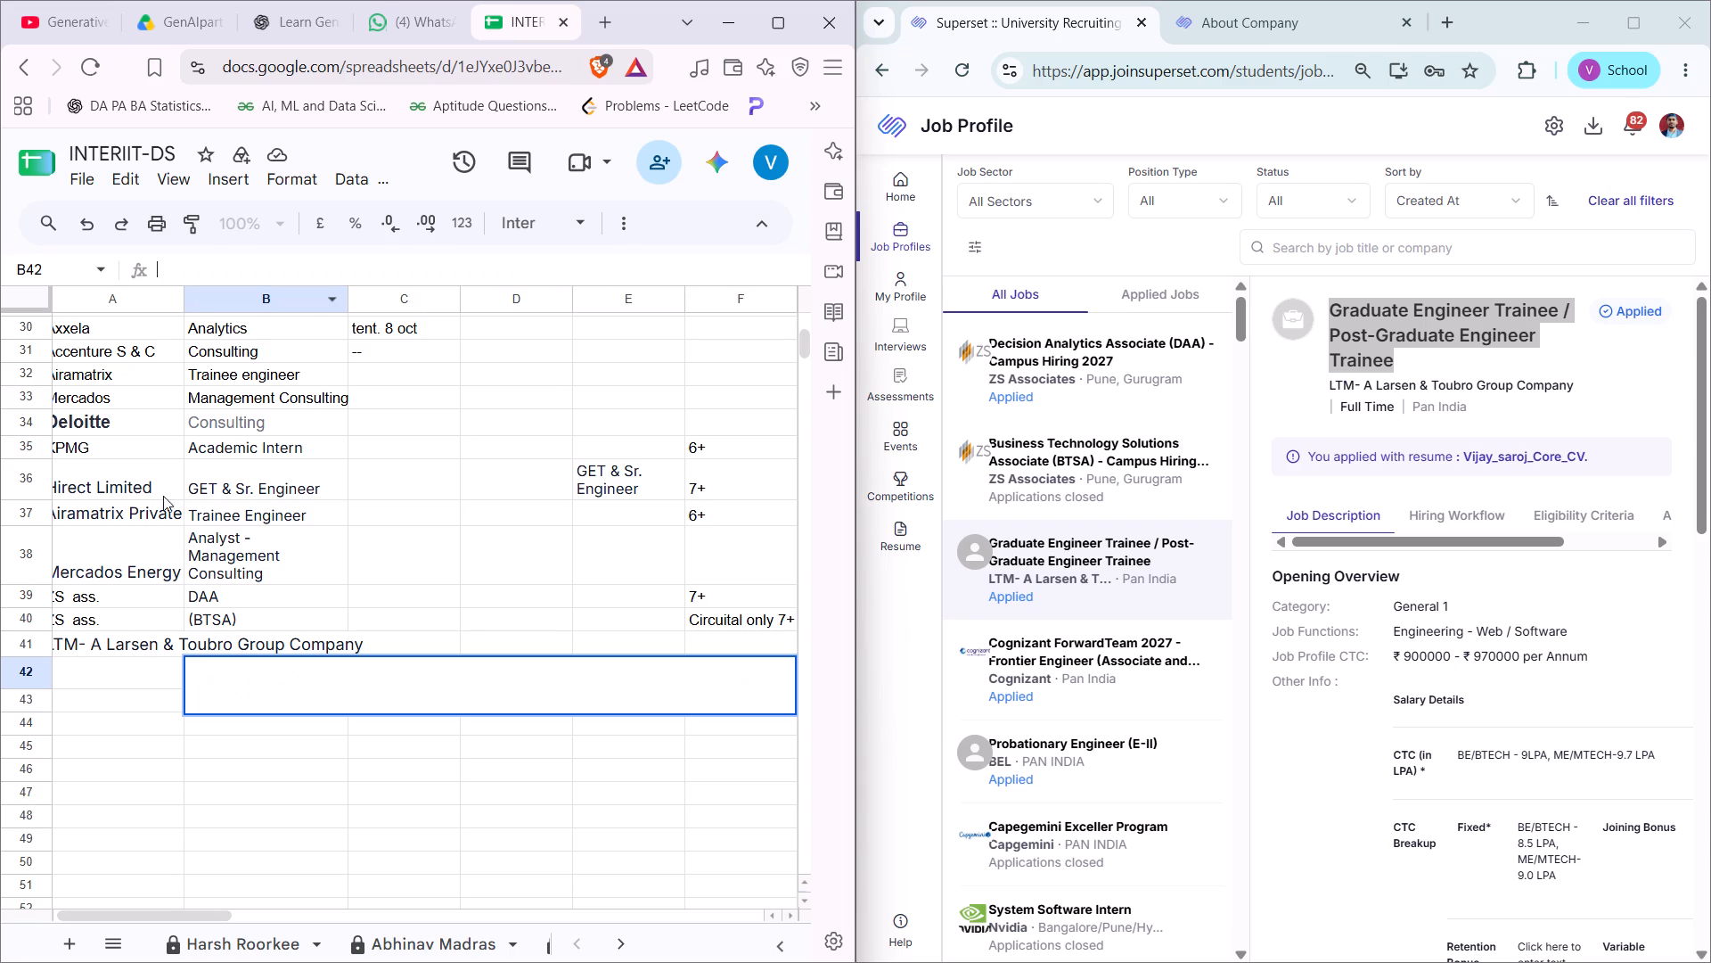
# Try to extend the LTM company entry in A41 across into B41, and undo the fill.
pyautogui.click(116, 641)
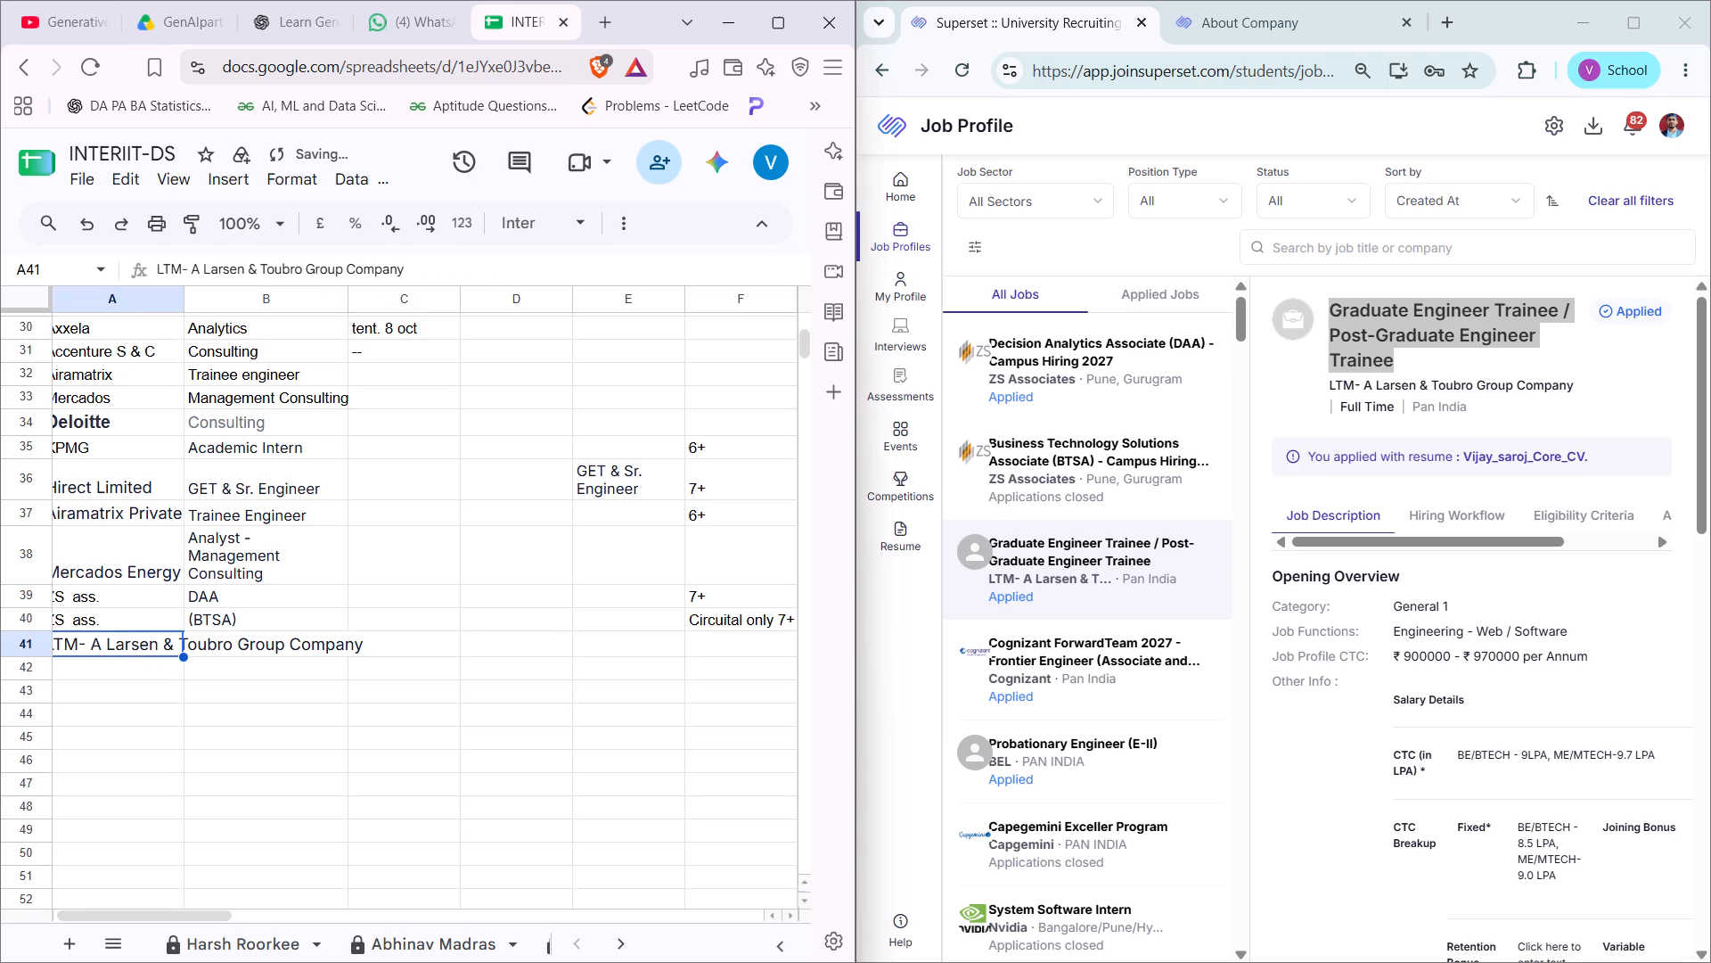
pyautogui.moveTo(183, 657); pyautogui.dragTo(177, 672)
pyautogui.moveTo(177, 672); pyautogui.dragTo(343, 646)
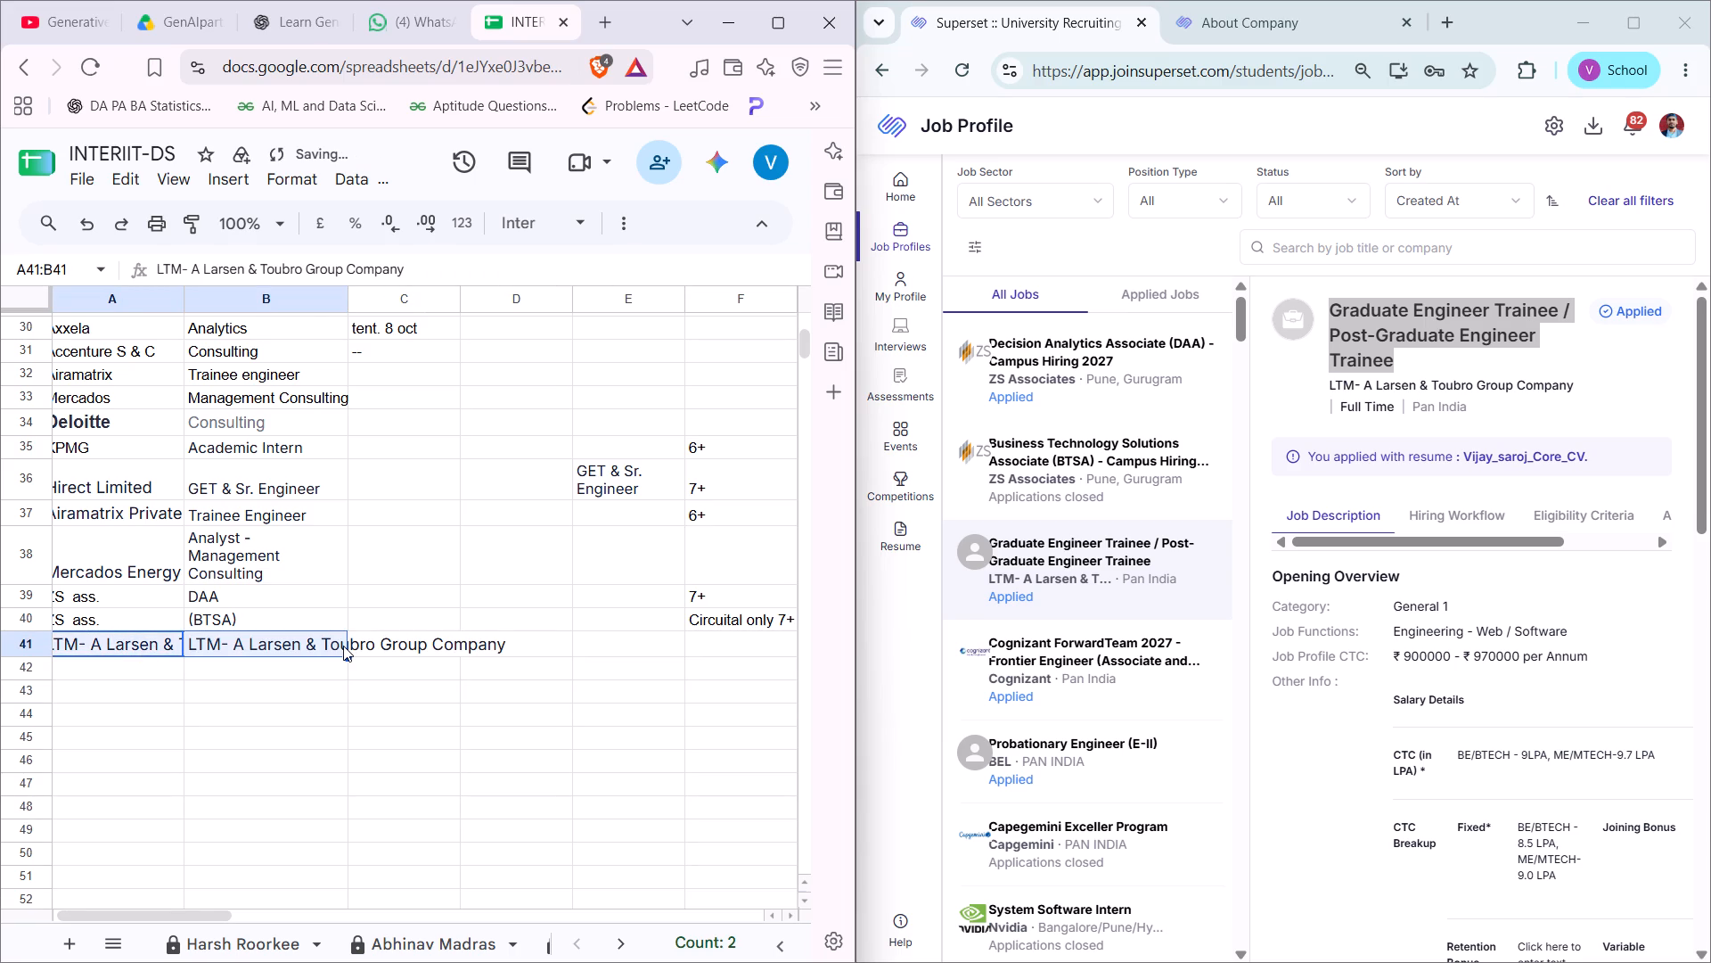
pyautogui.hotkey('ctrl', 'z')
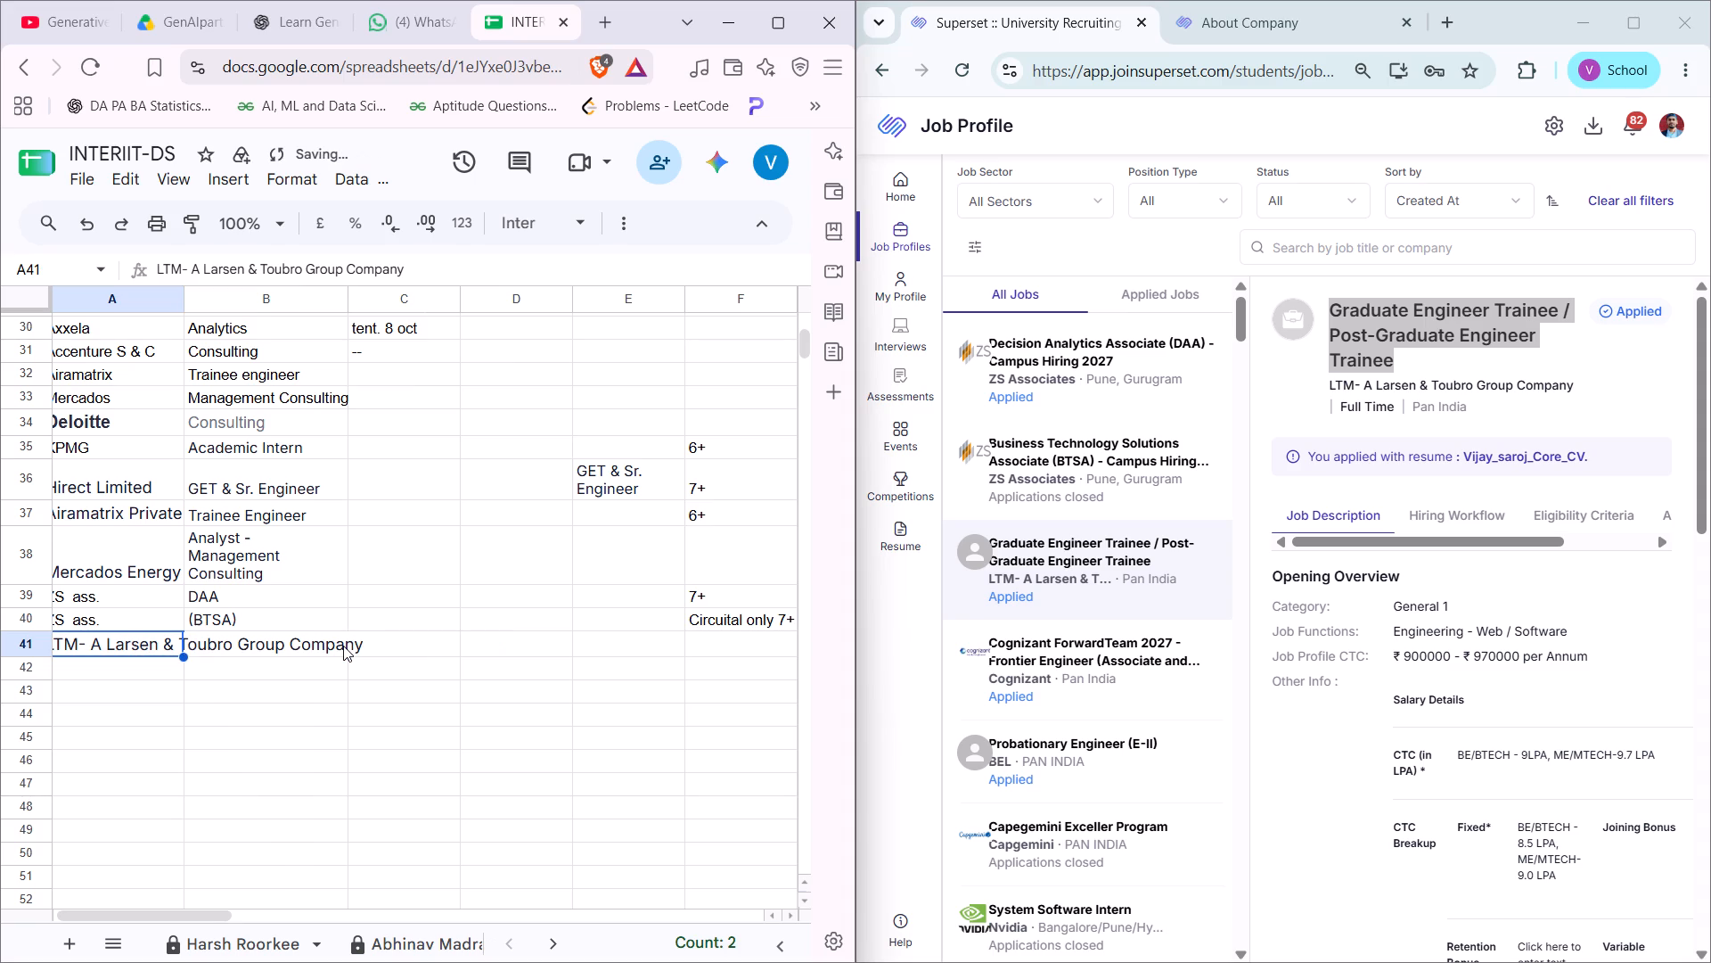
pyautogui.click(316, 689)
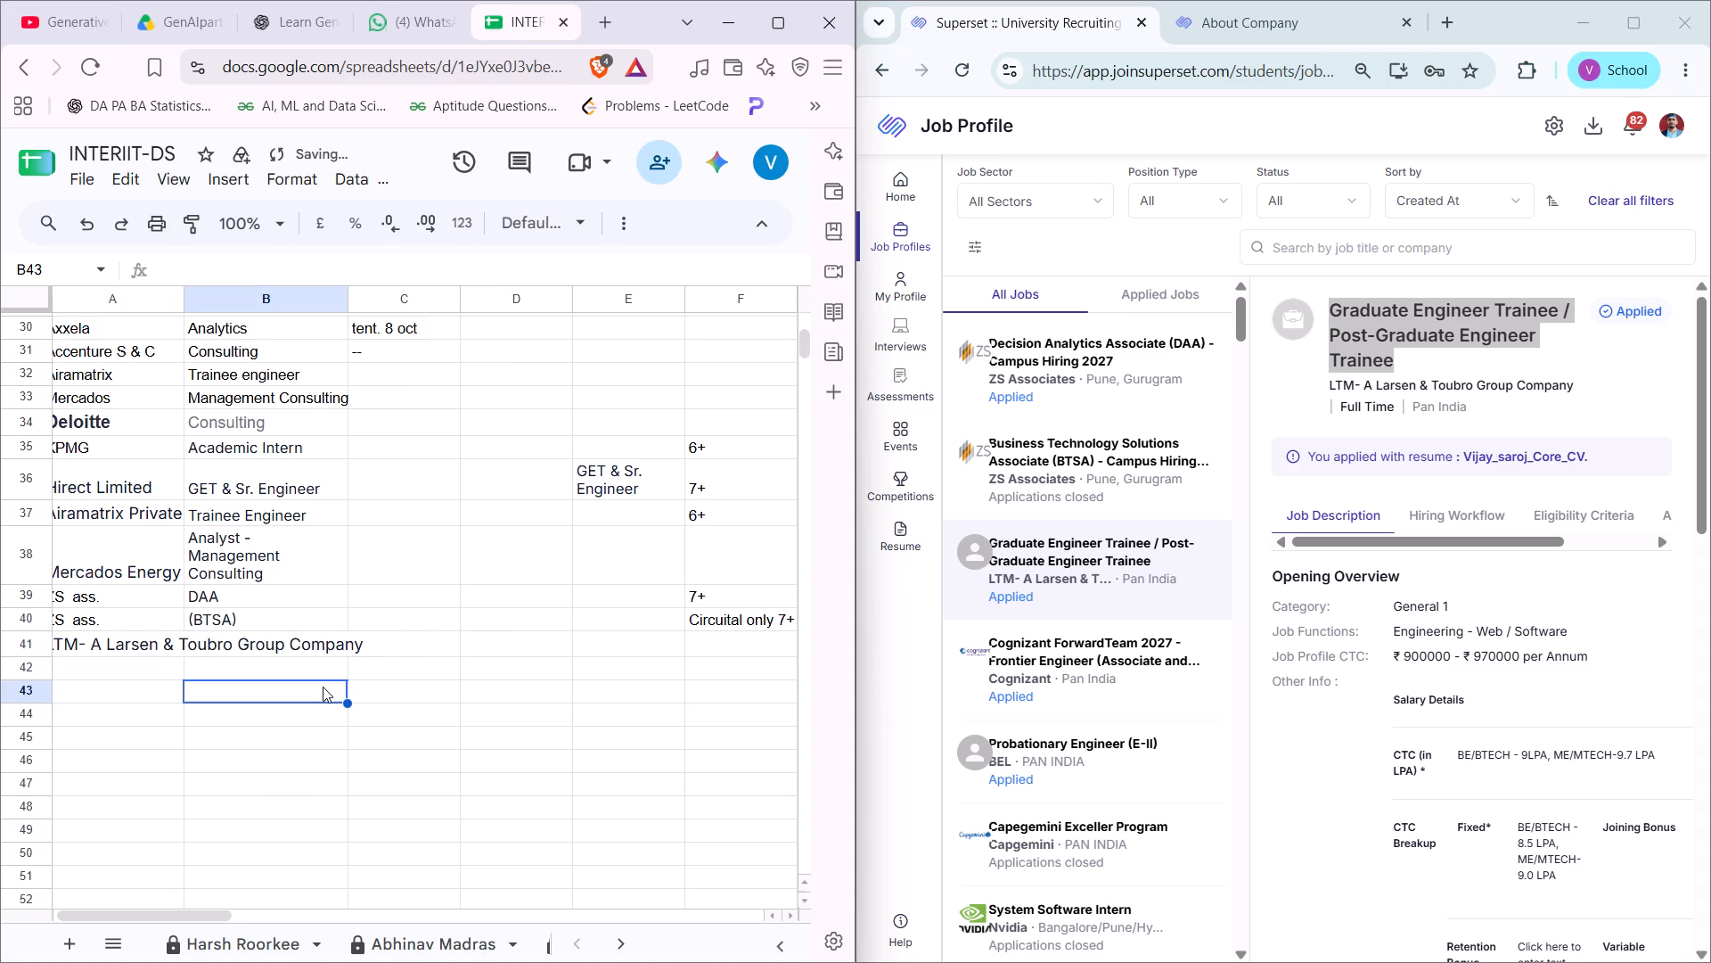
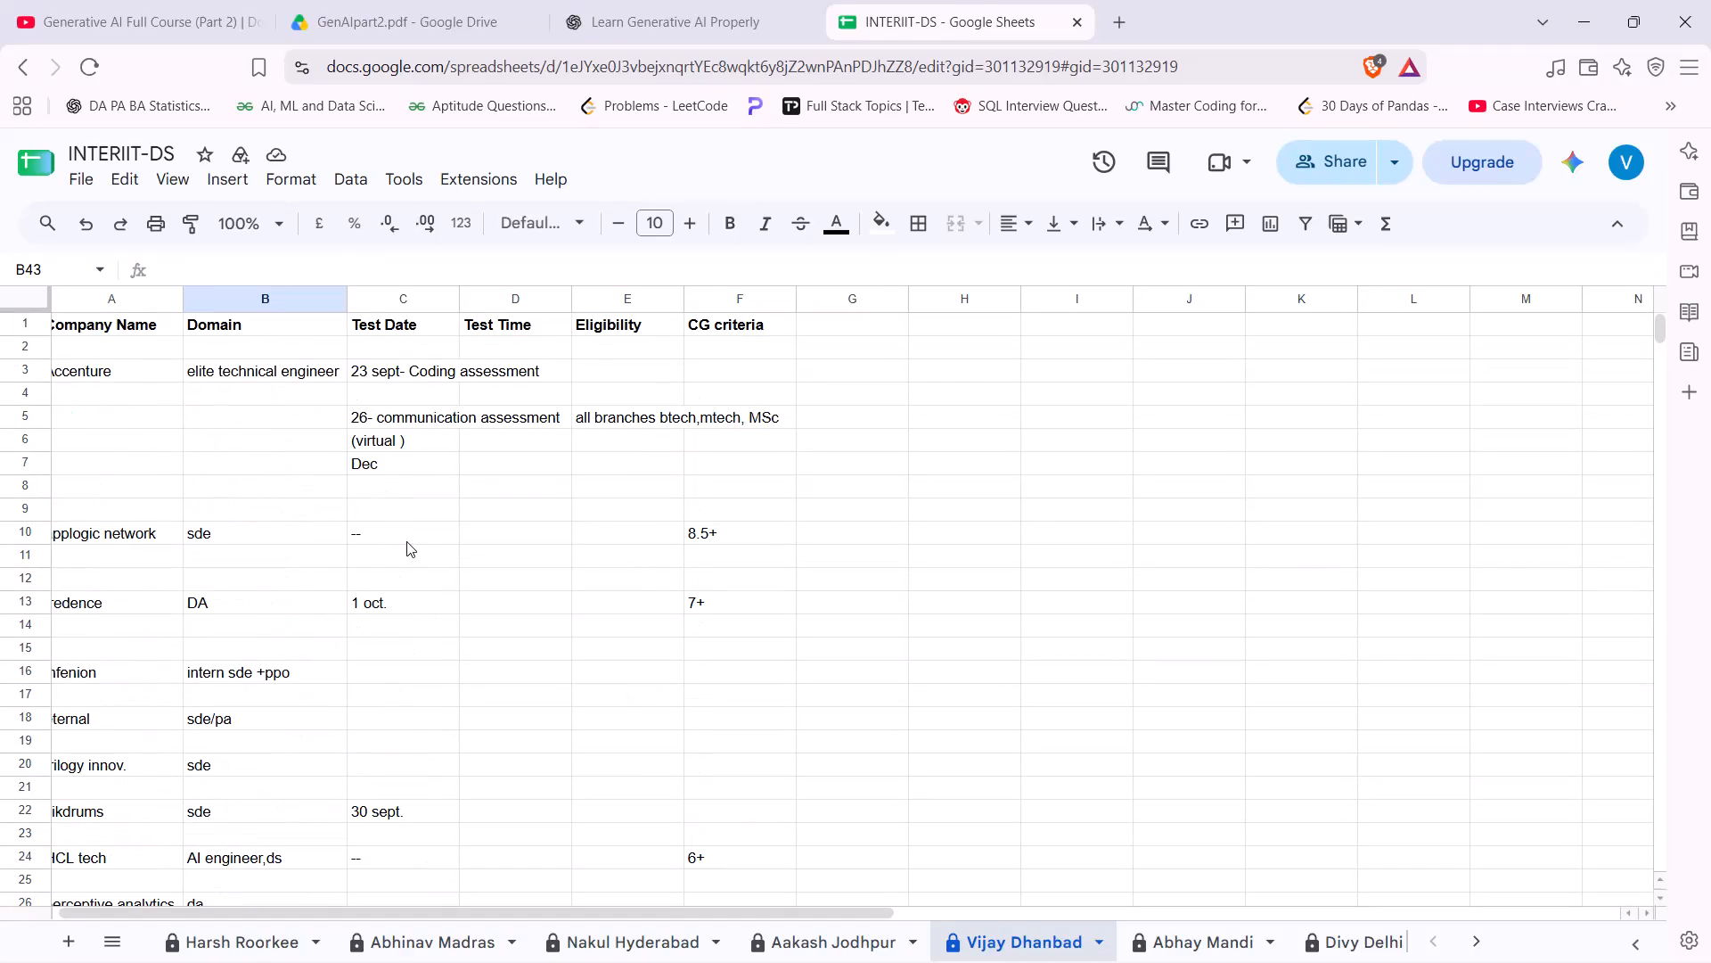
# Check the recorded entries on the Dhanbad sheet against the company and role list on the Delhi sheet.
pyautogui.scroll(-1, 409, 540)
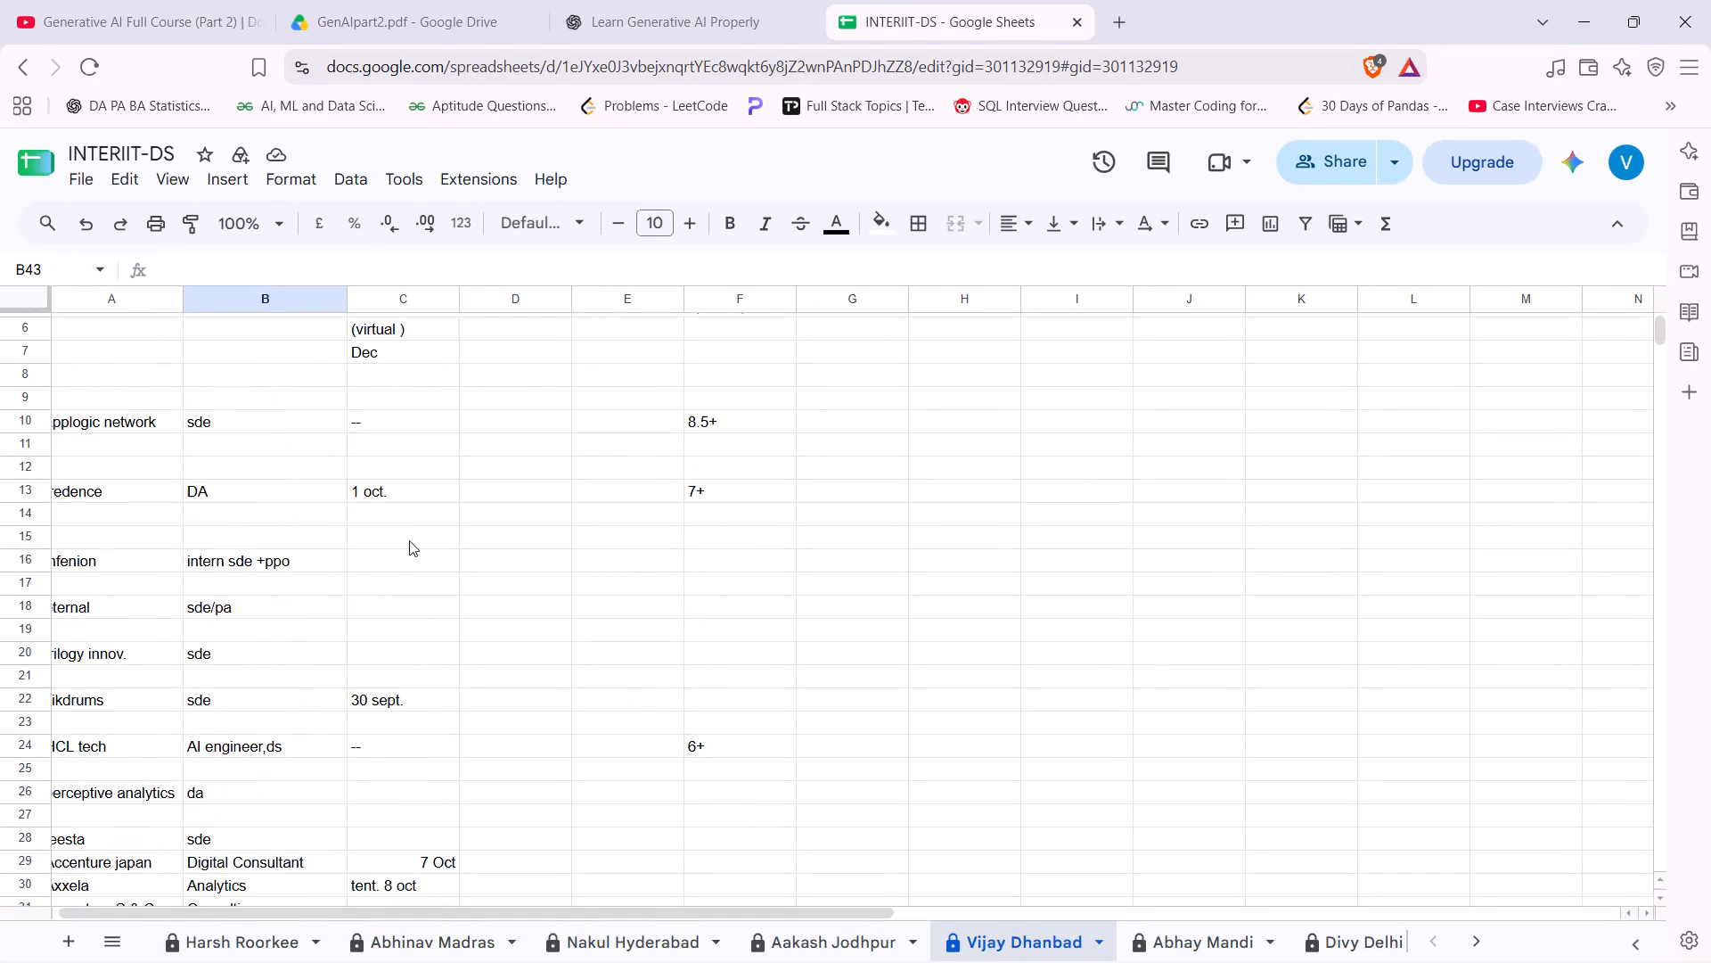
pyautogui.scroll(-5, 409, 540)
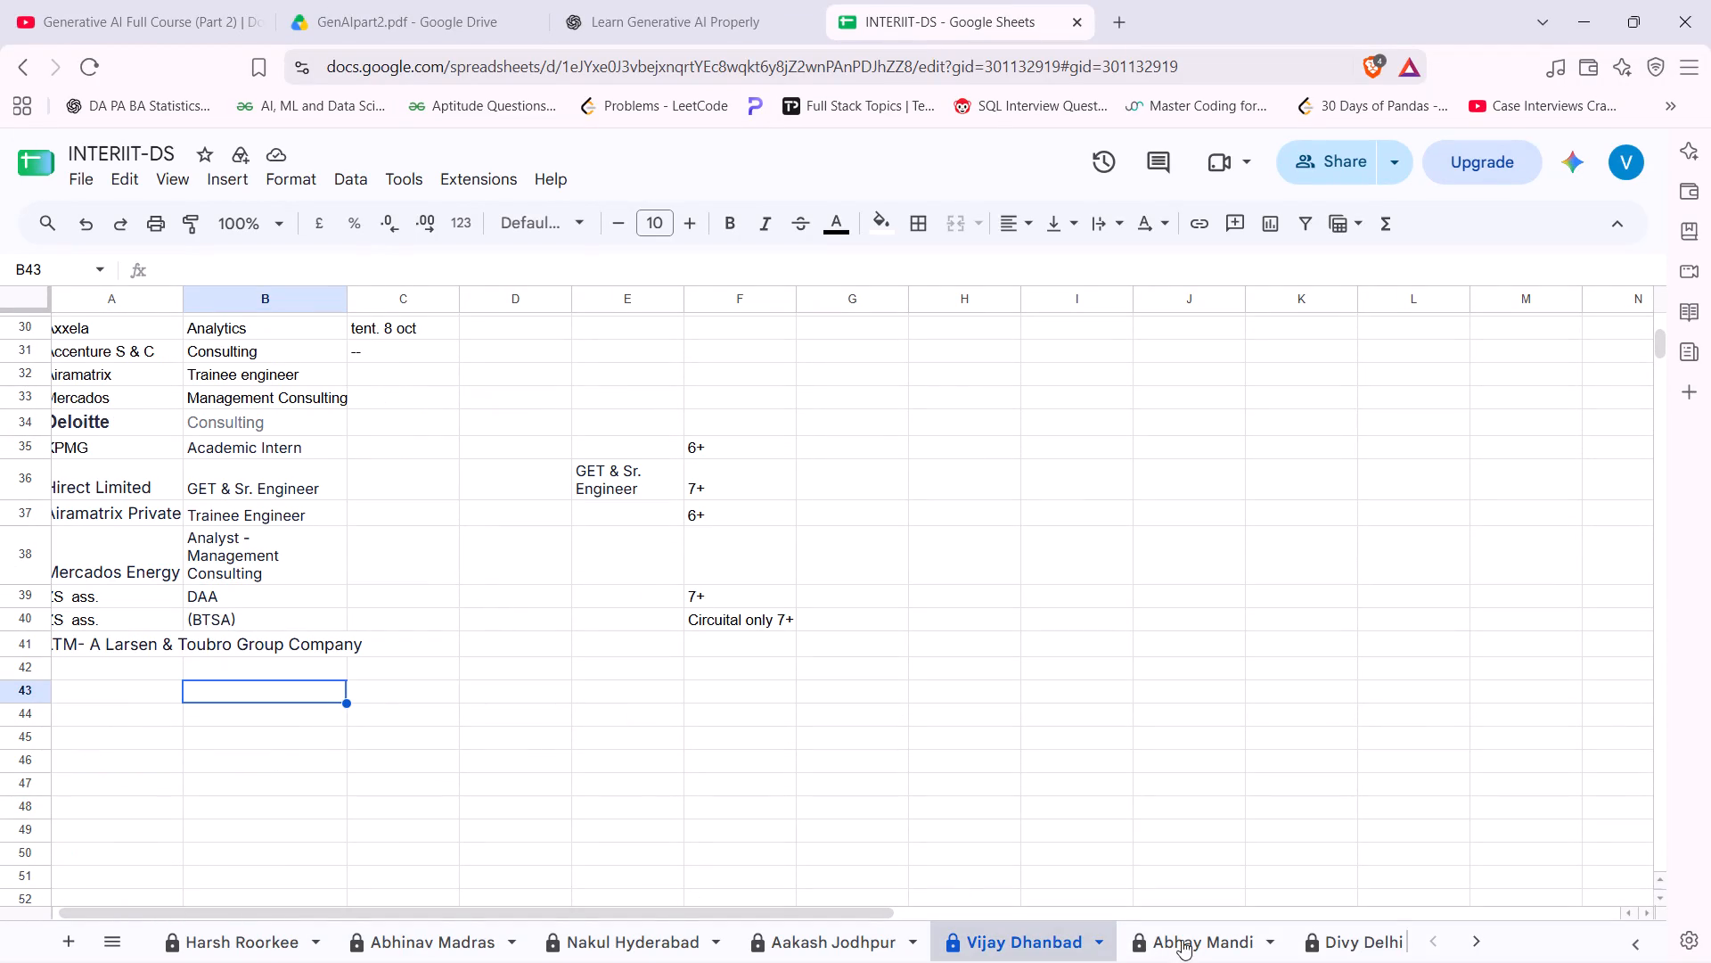
pyautogui.click(1325, 947)
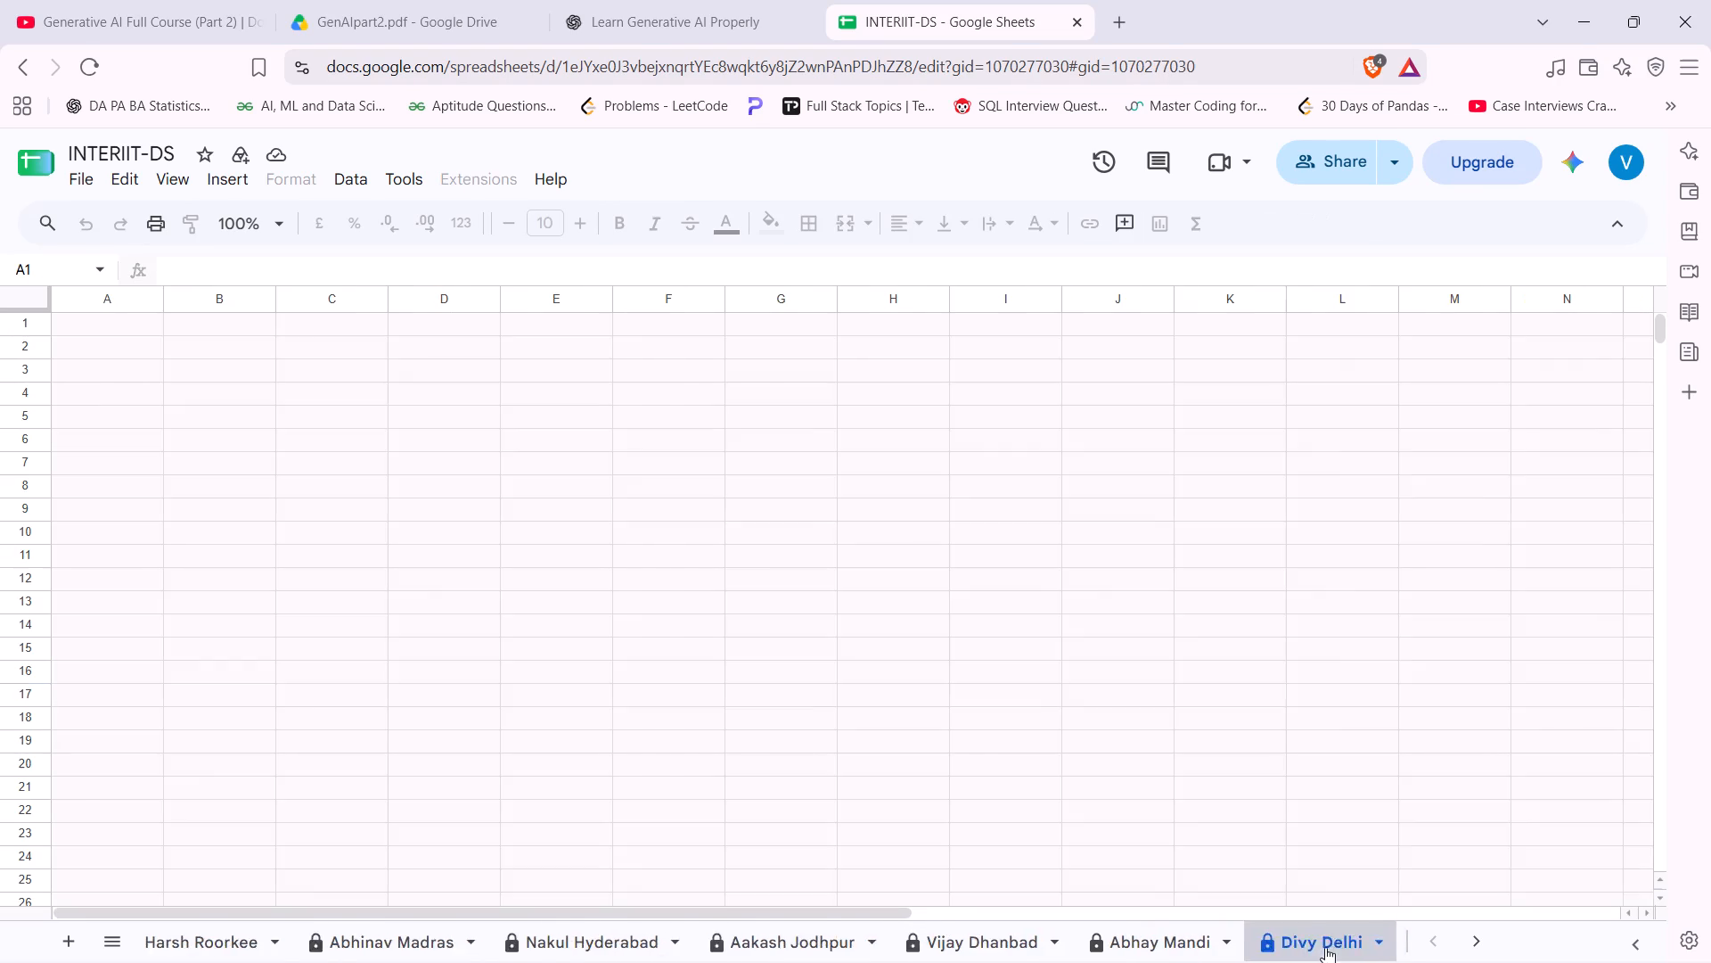
pyautogui.scroll(-2, 633, 667)
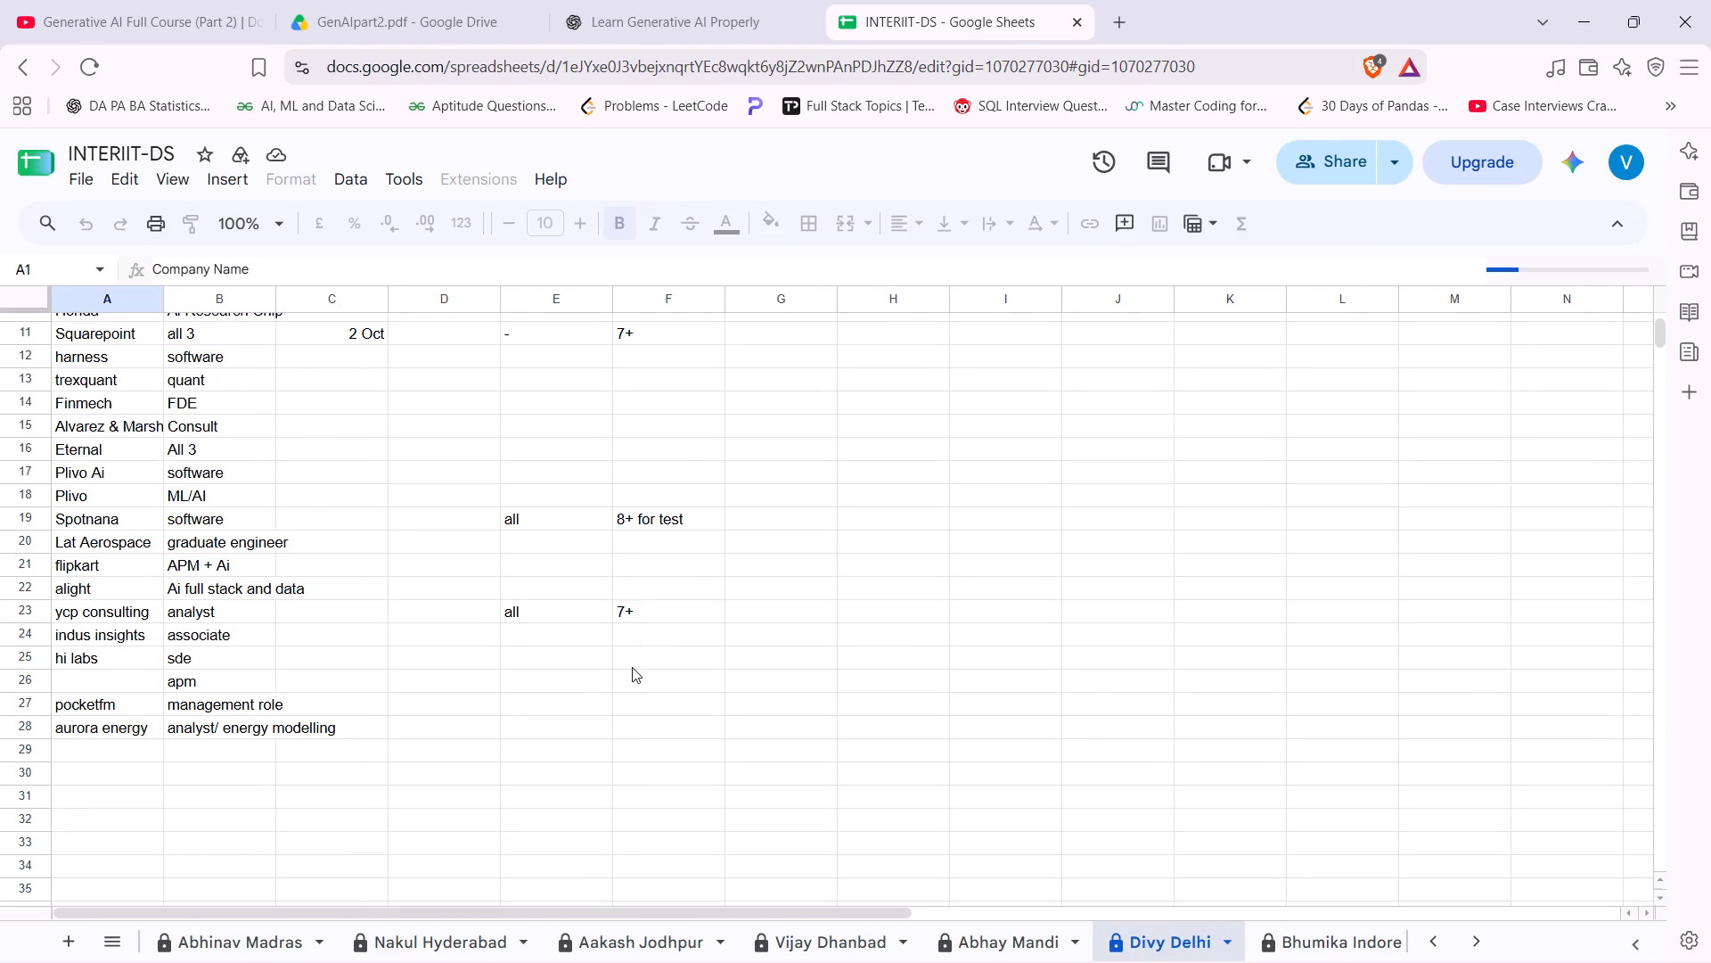
# Review the company listings, eligibility and CG criteria on the Delhi, Indore and KGP sheets.
pyautogui.scroll(3, 632, 667)
pyautogui.scroll(-1, 966, 729)
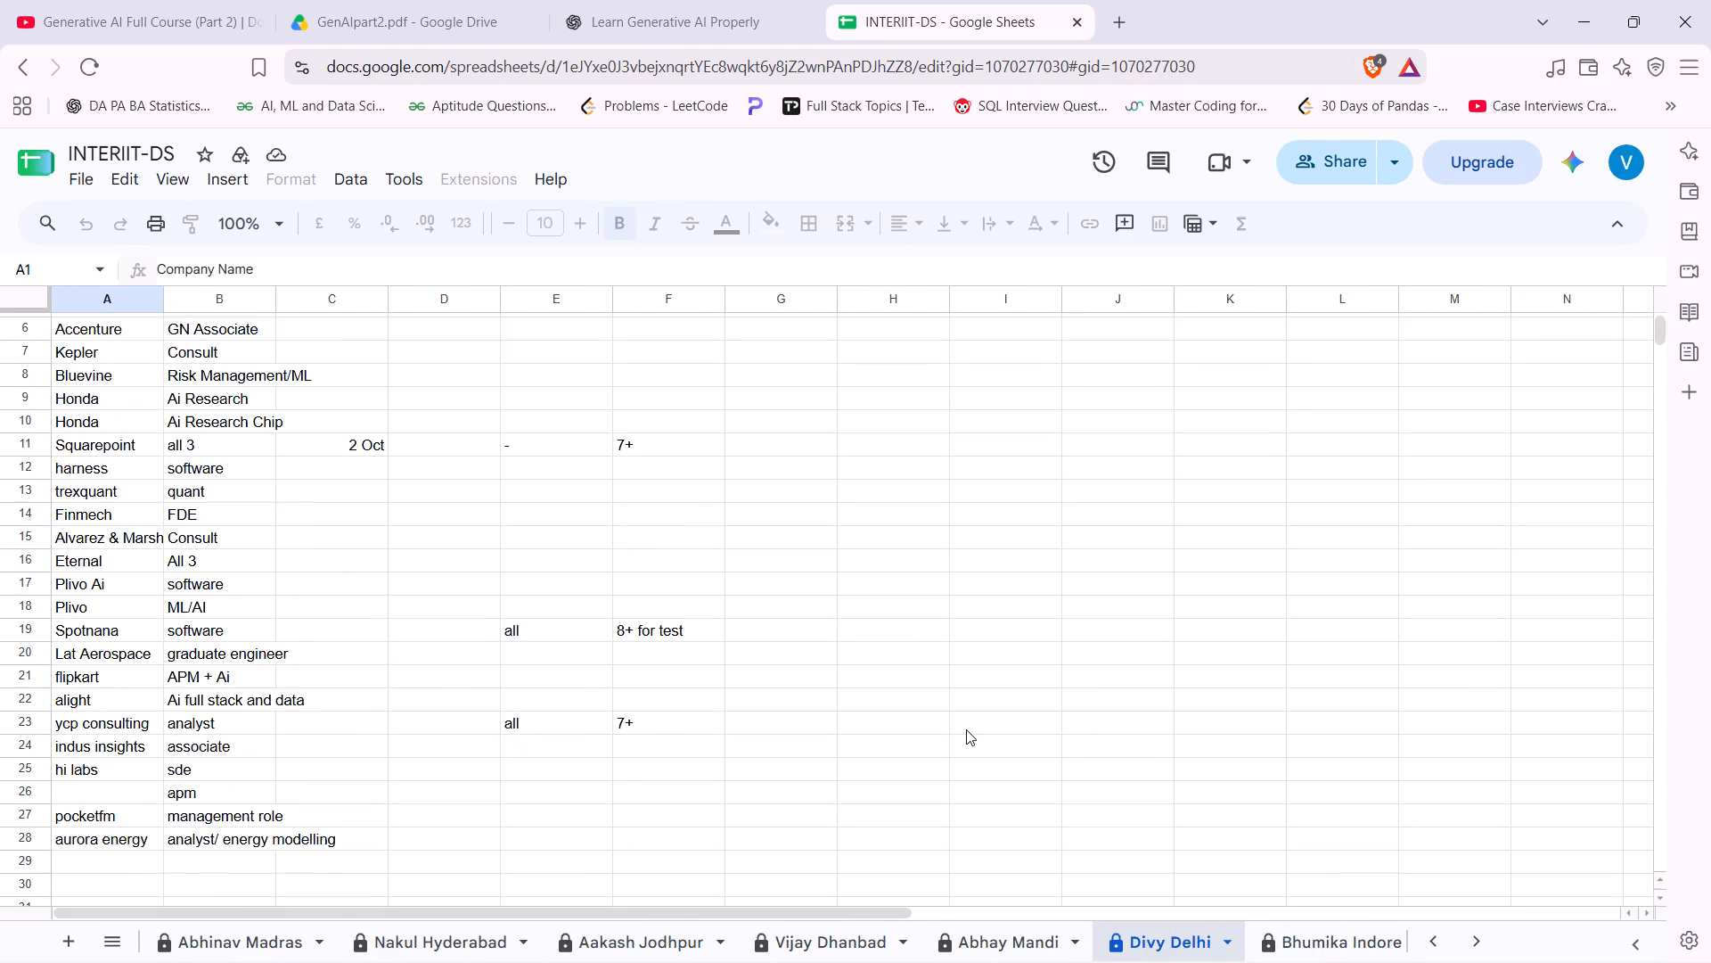
pyautogui.scroll(1, 966, 729)
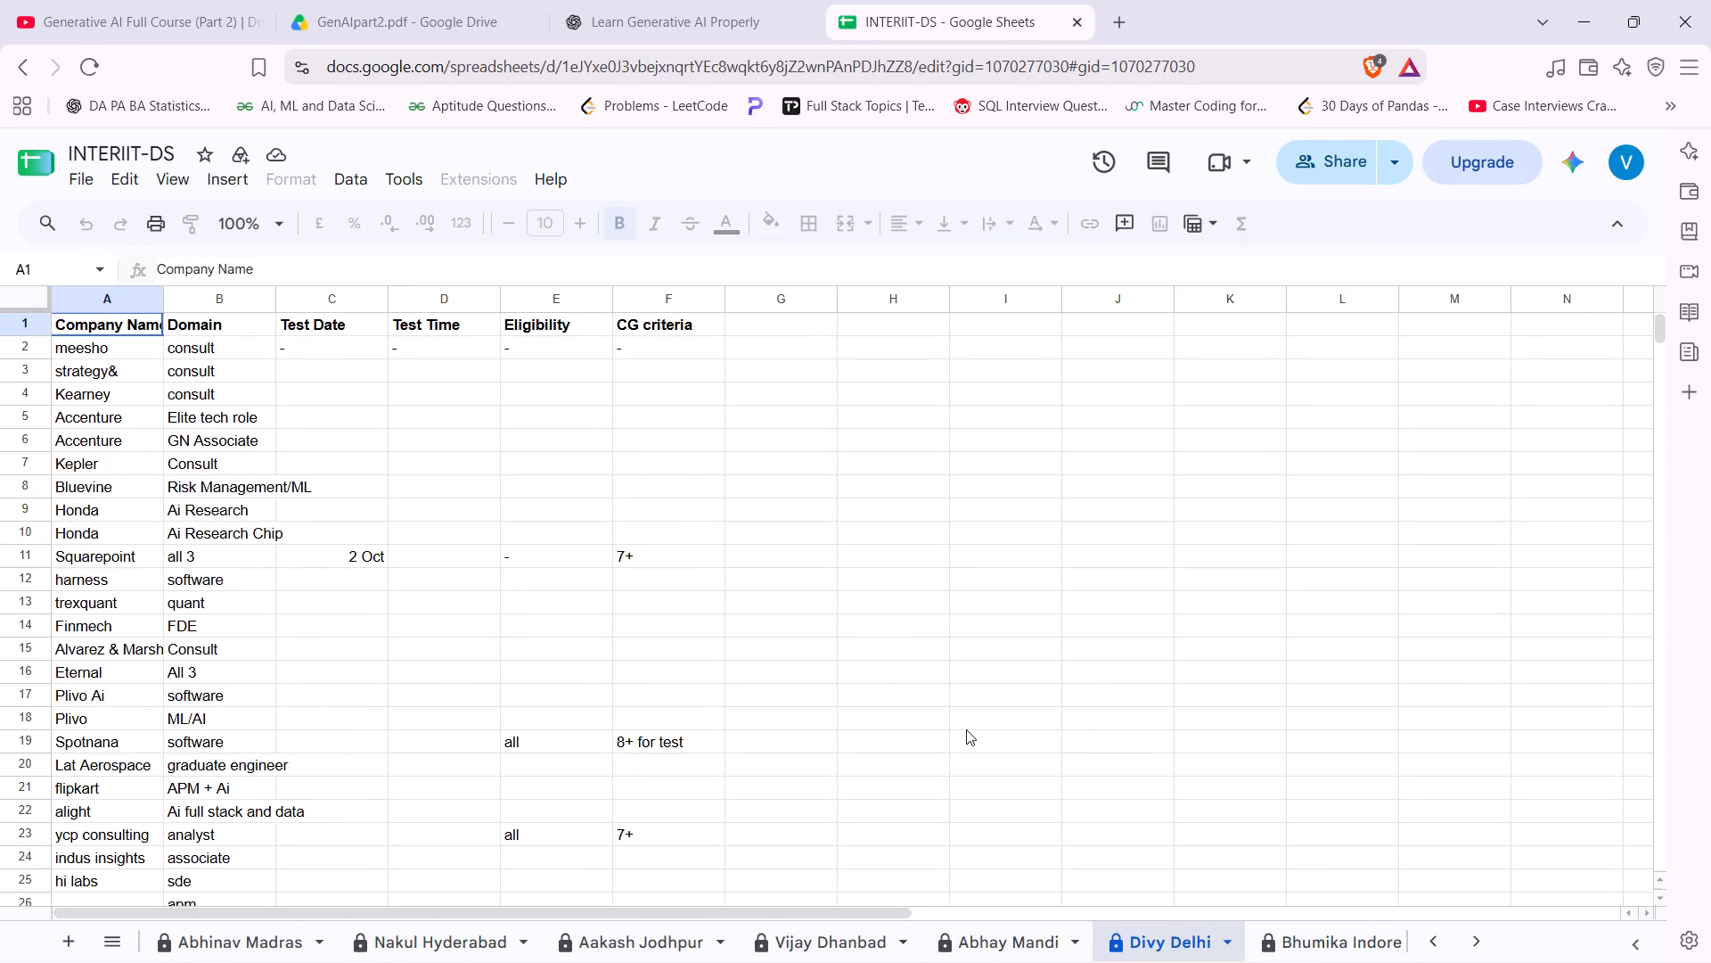
pyautogui.scroll(-1, 966, 729)
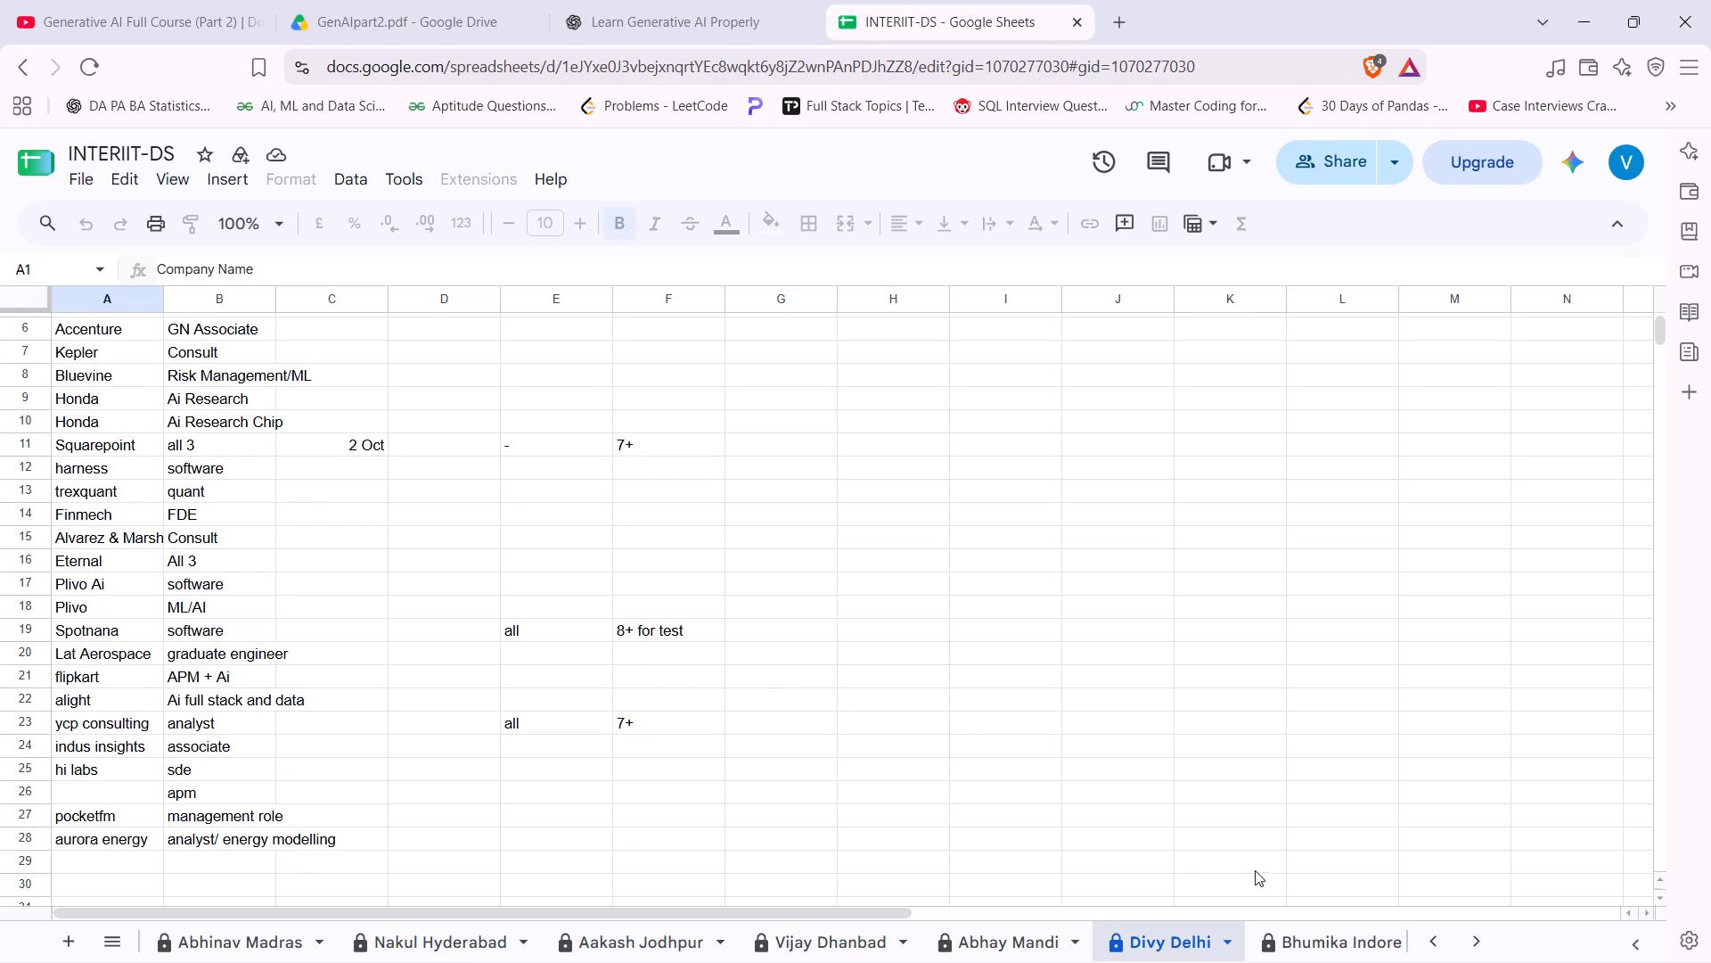
pyautogui.click(1330, 950)
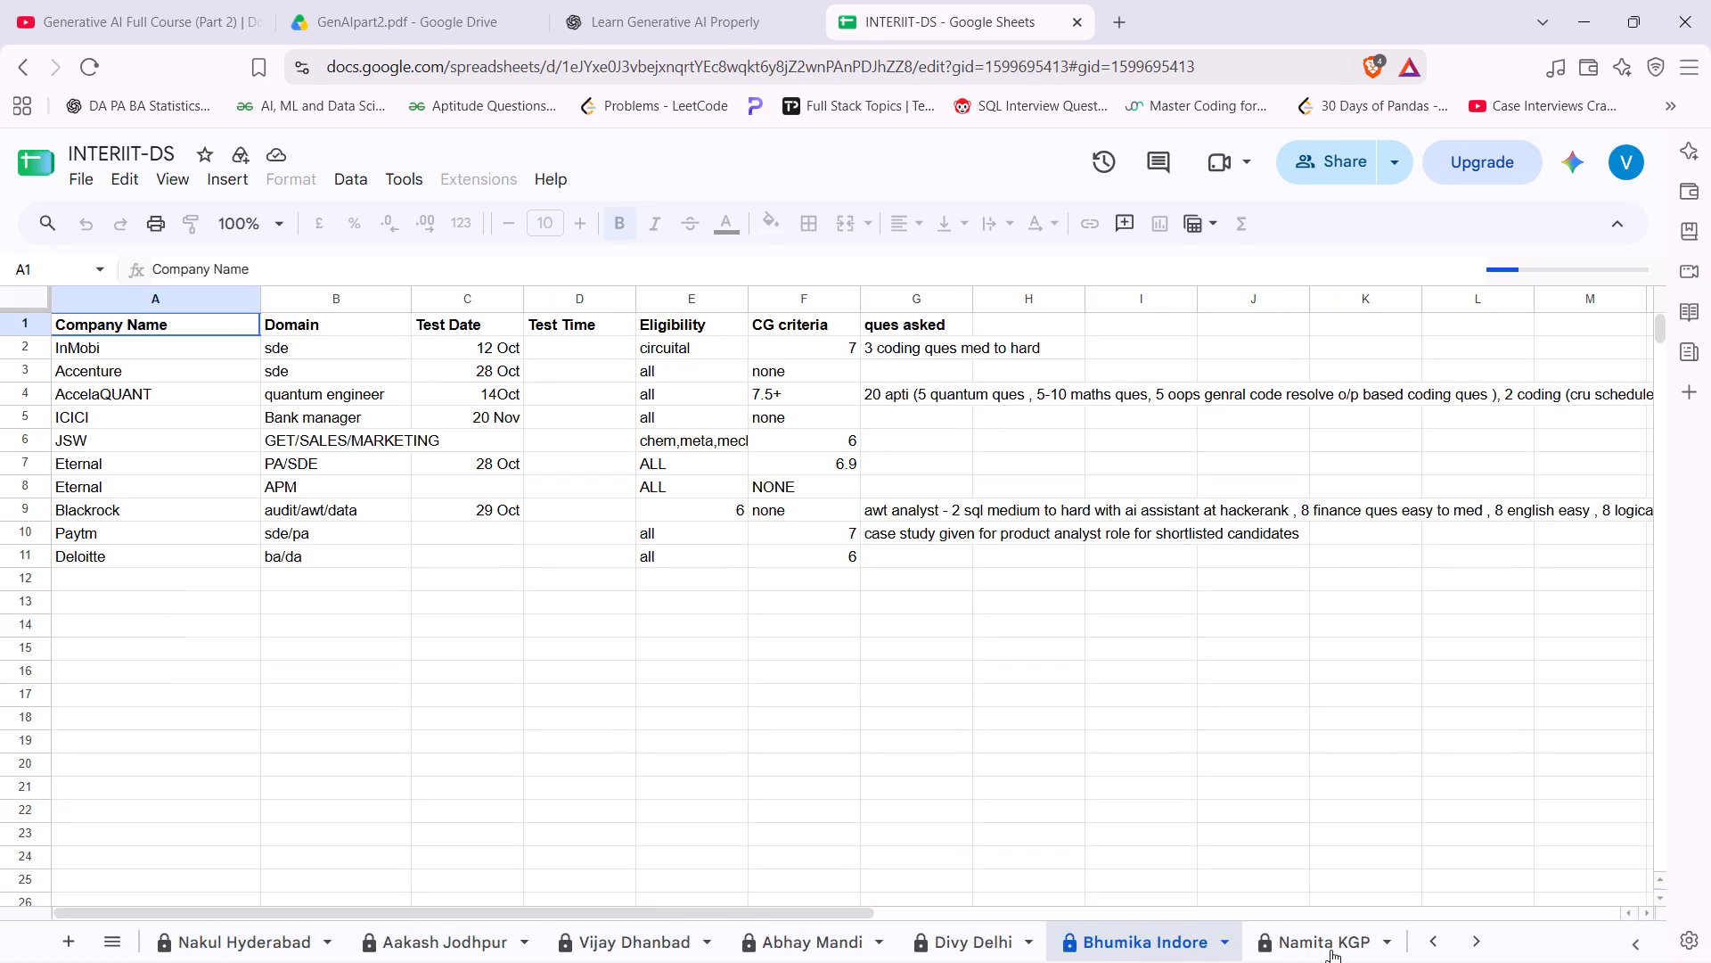
pyautogui.click(1294, 937)
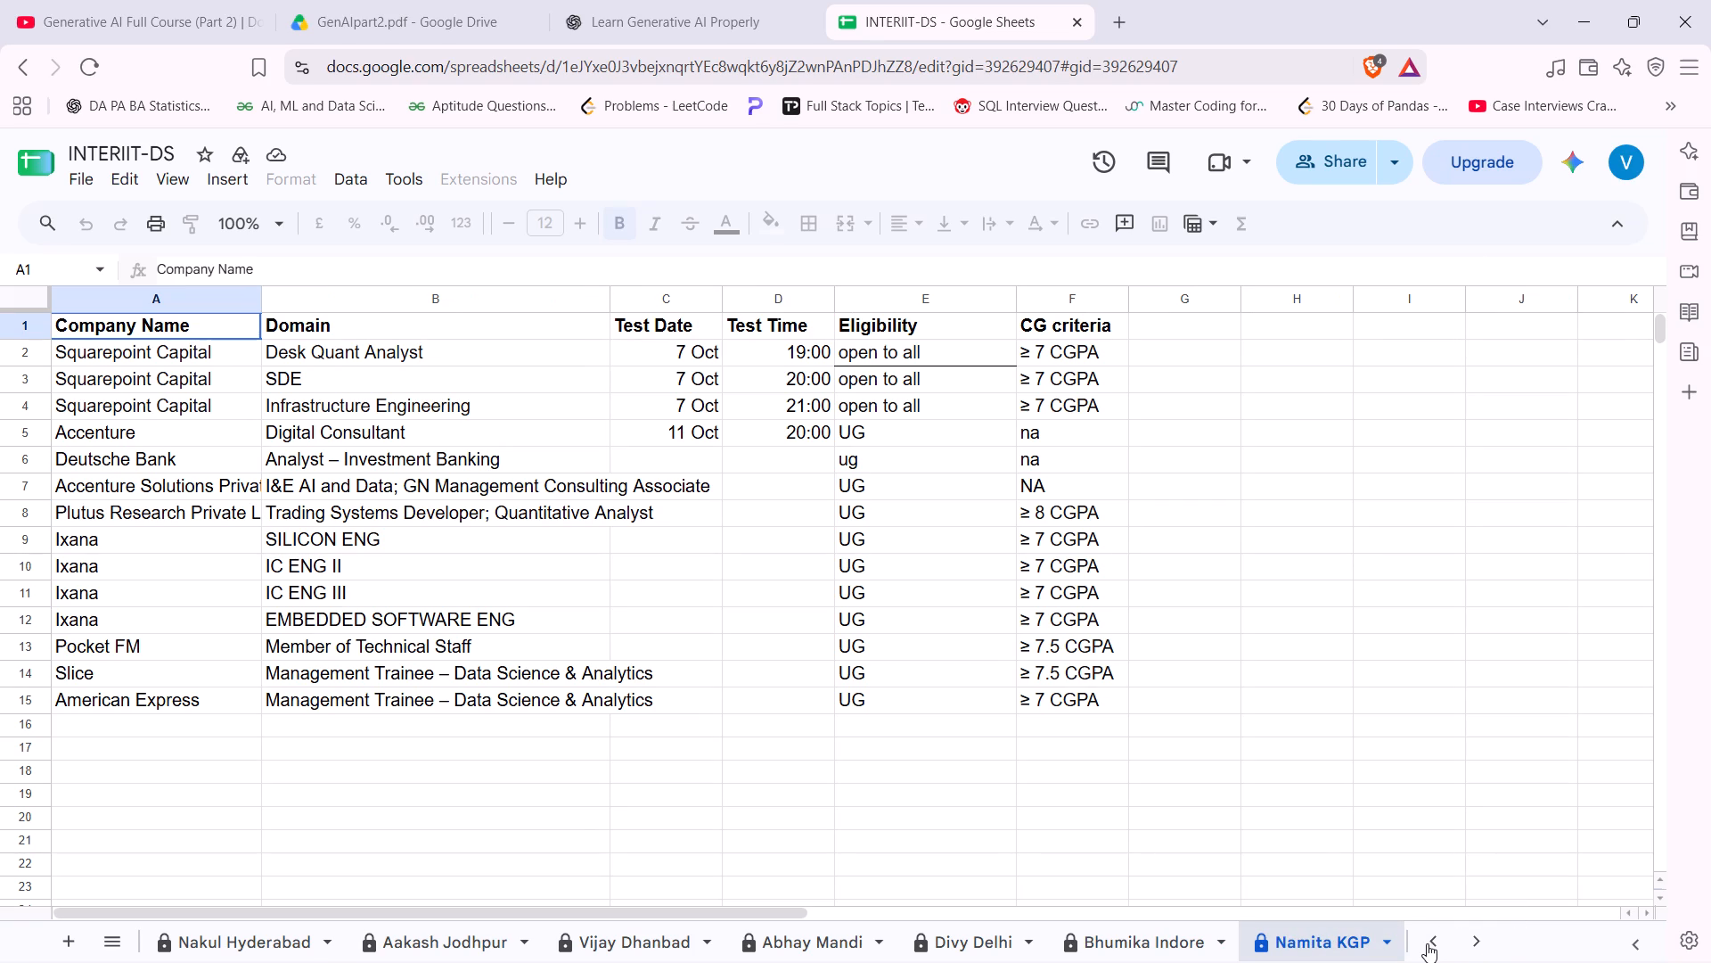
# Look through the company entries on the Bhubaneshwar, Bombay and Guwahati sheets.
pyautogui.click(1469, 938)
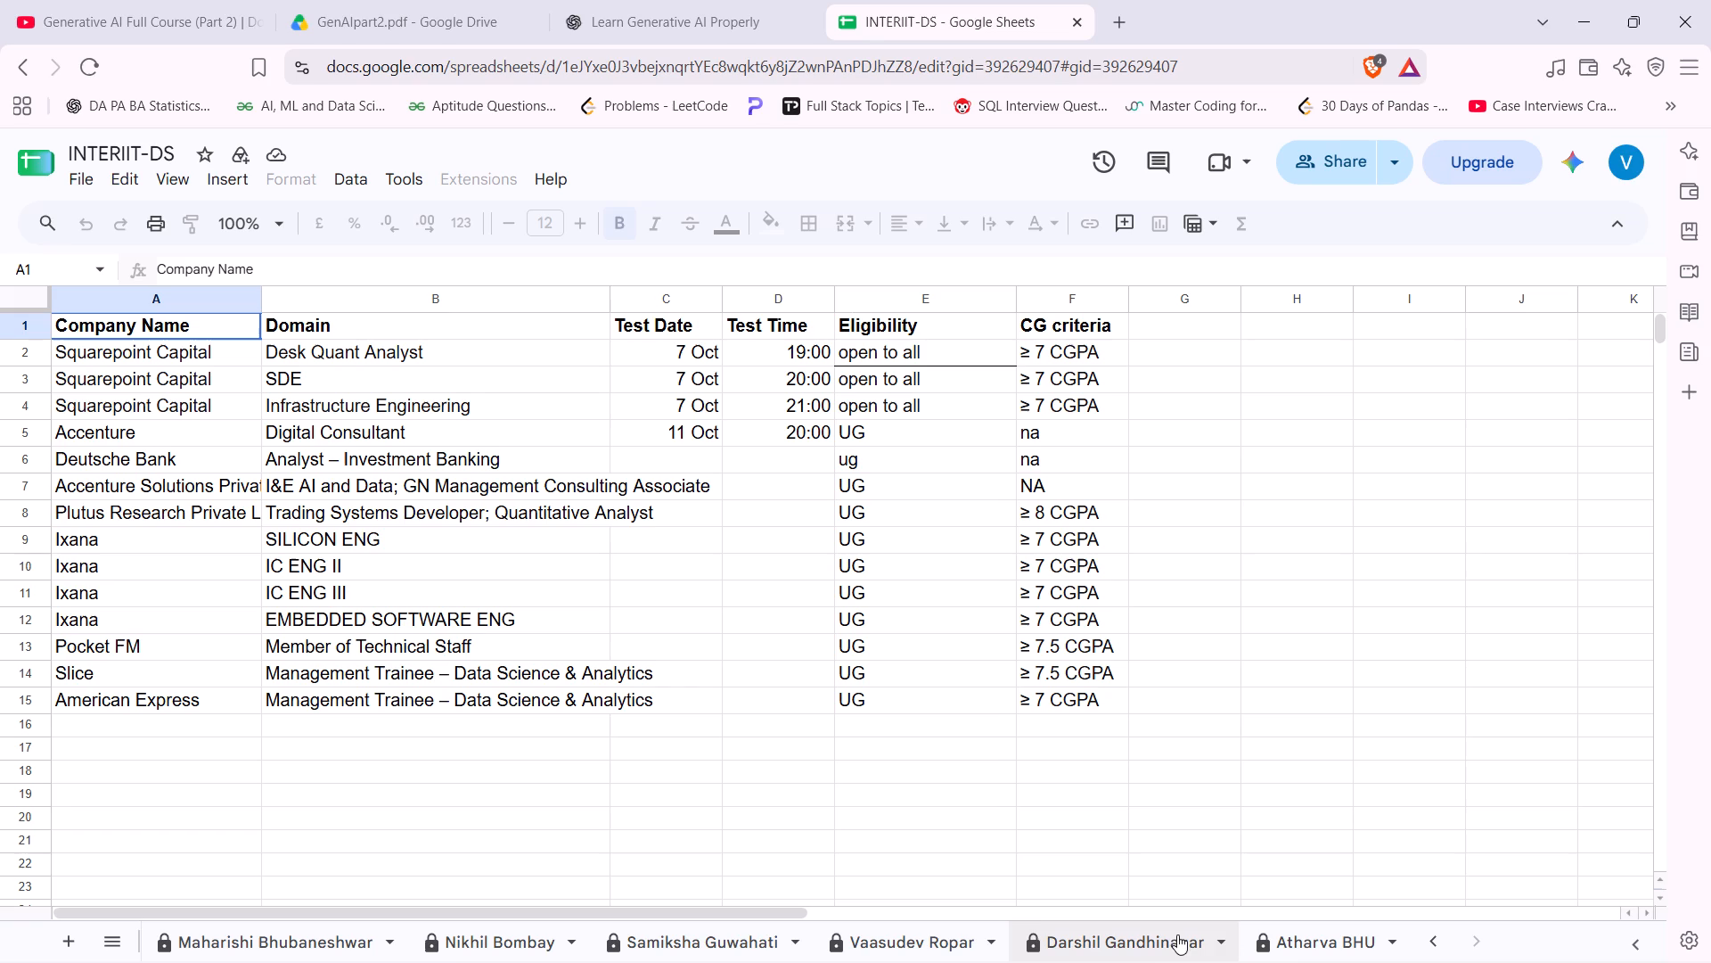
pyautogui.click(300, 930)
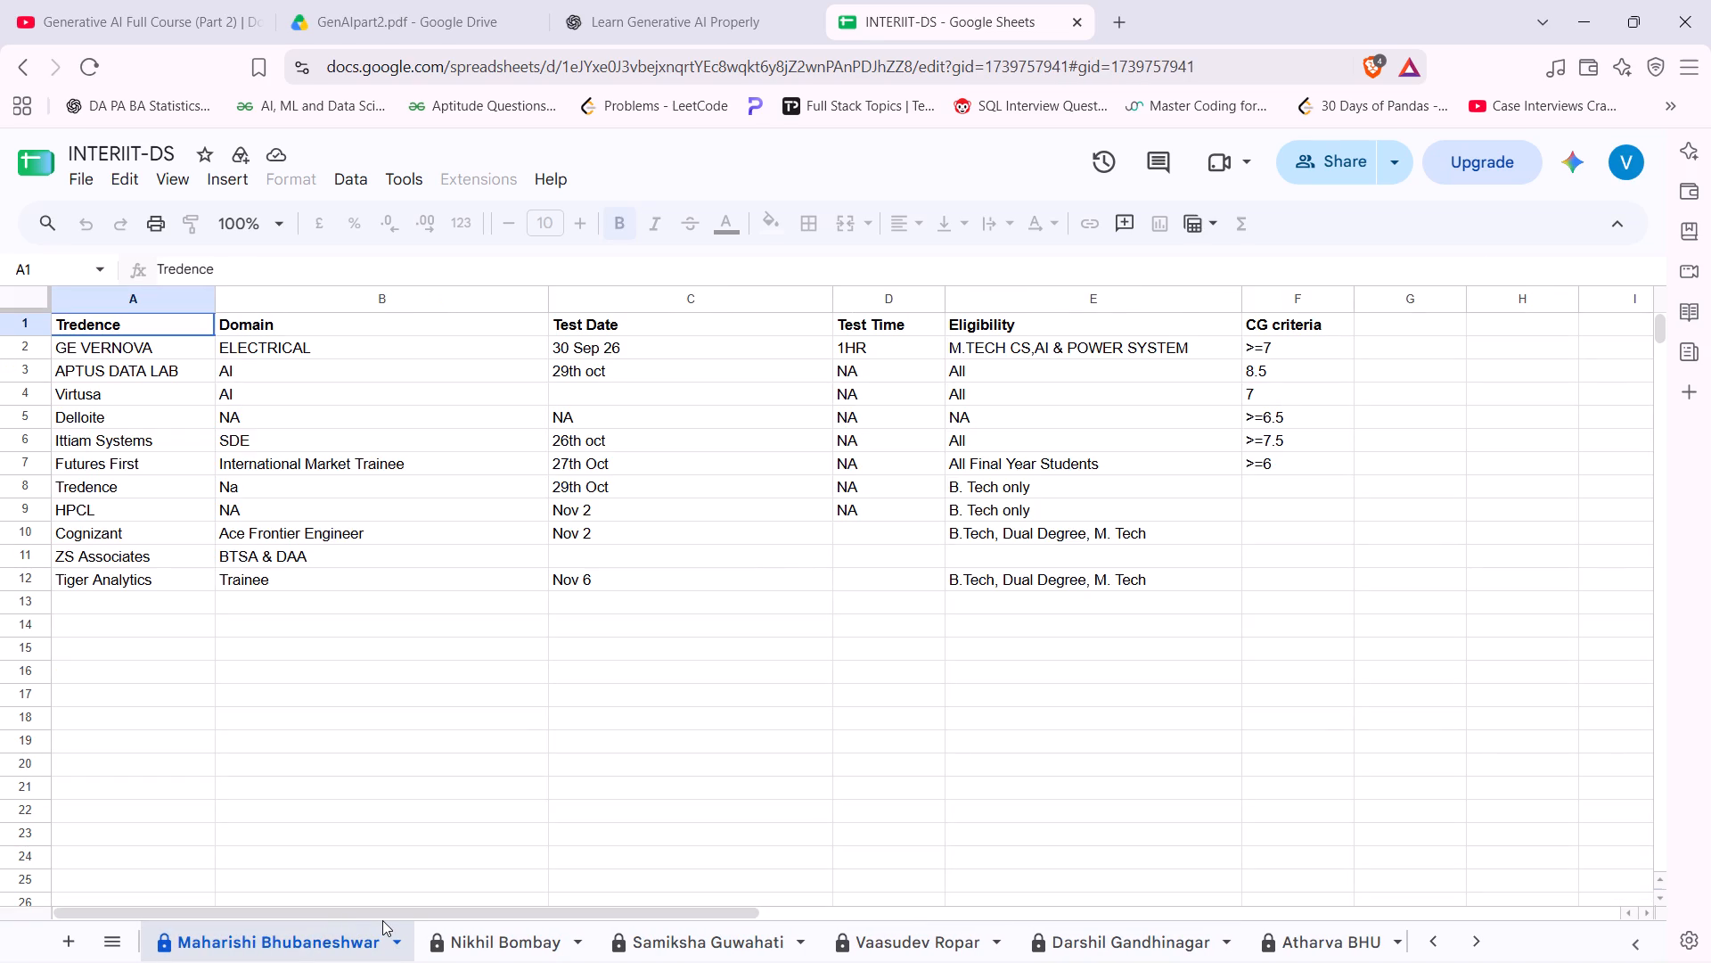
pyautogui.click(481, 942)
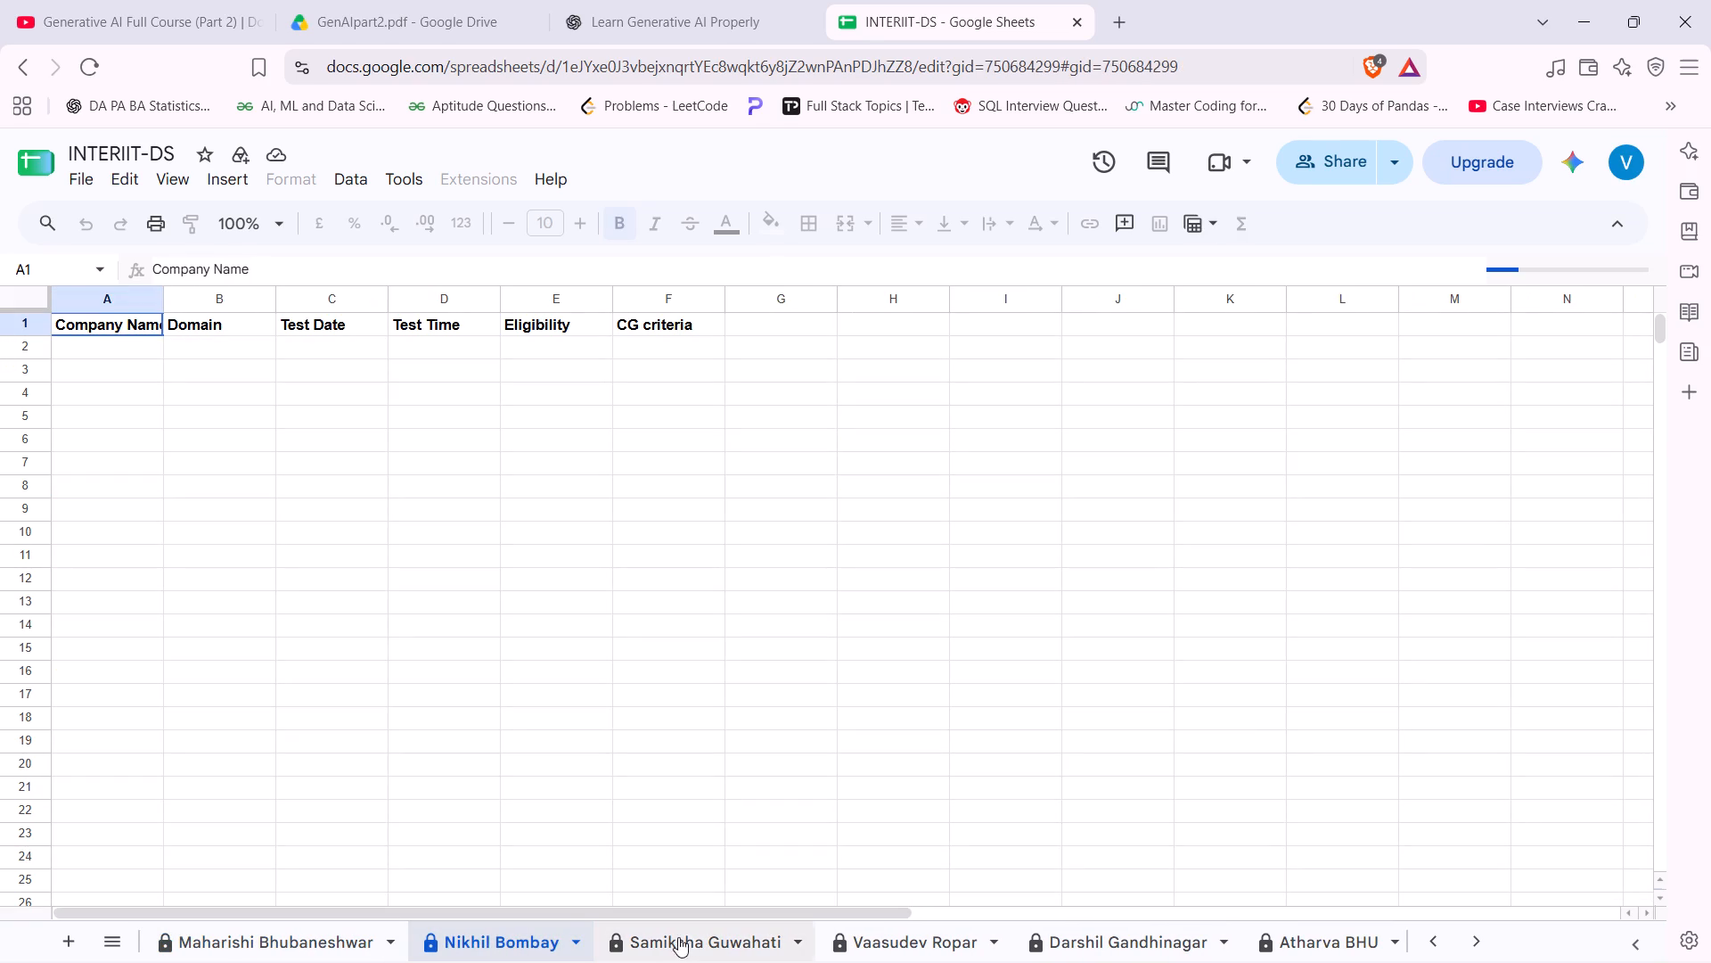
pyautogui.scroll(2, 536, 640)
pyautogui.scroll(-2, 536, 640)
pyautogui.scroll(1, 536, 640)
pyautogui.scroll(-2, 536, 640)
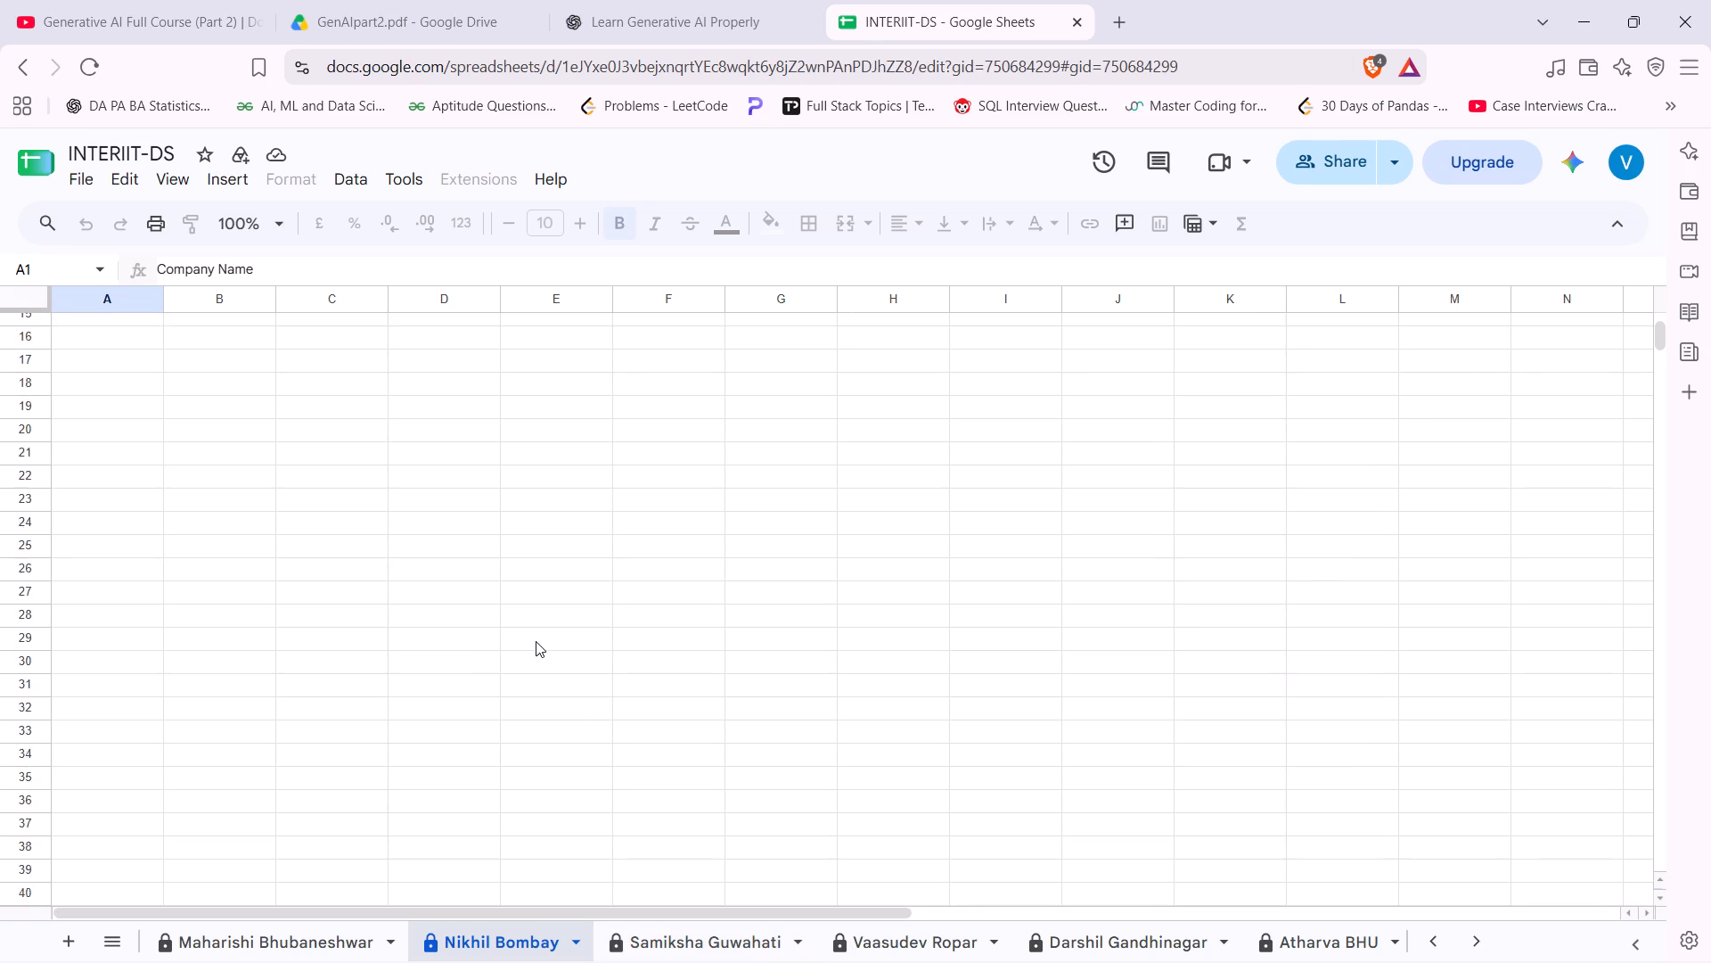
pyautogui.scroll(-3, 536, 641)
pyautogui.scroll(15, 536, 641)
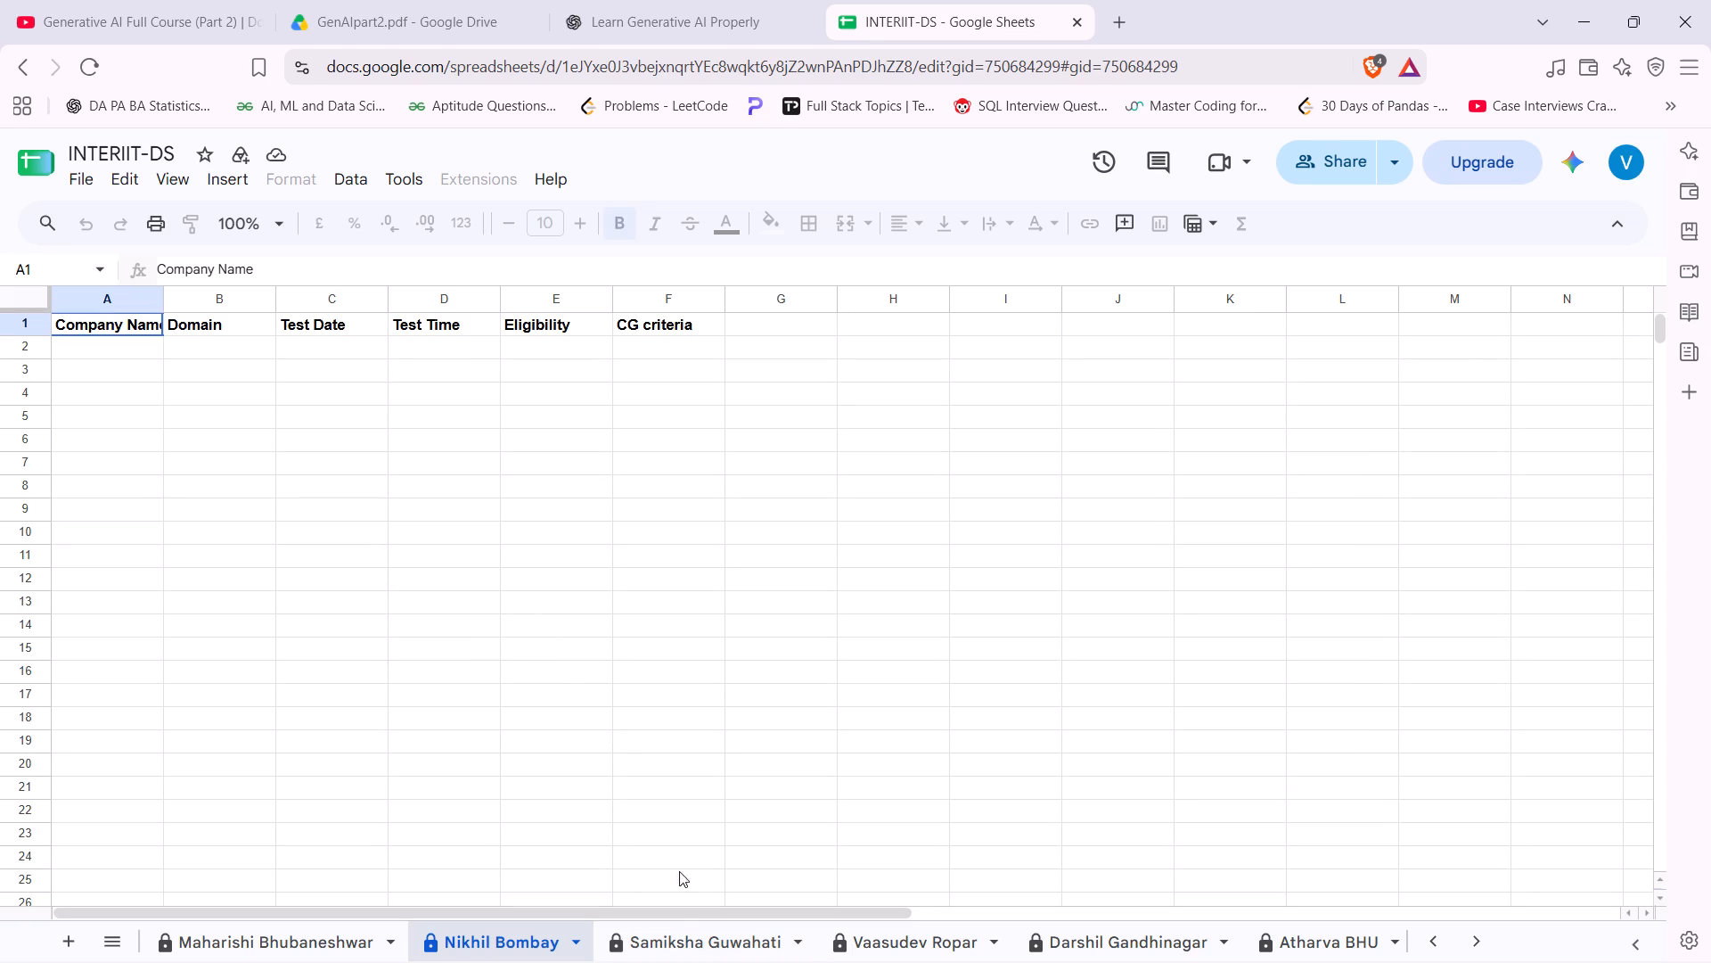
pyautogui.click(677, 942)
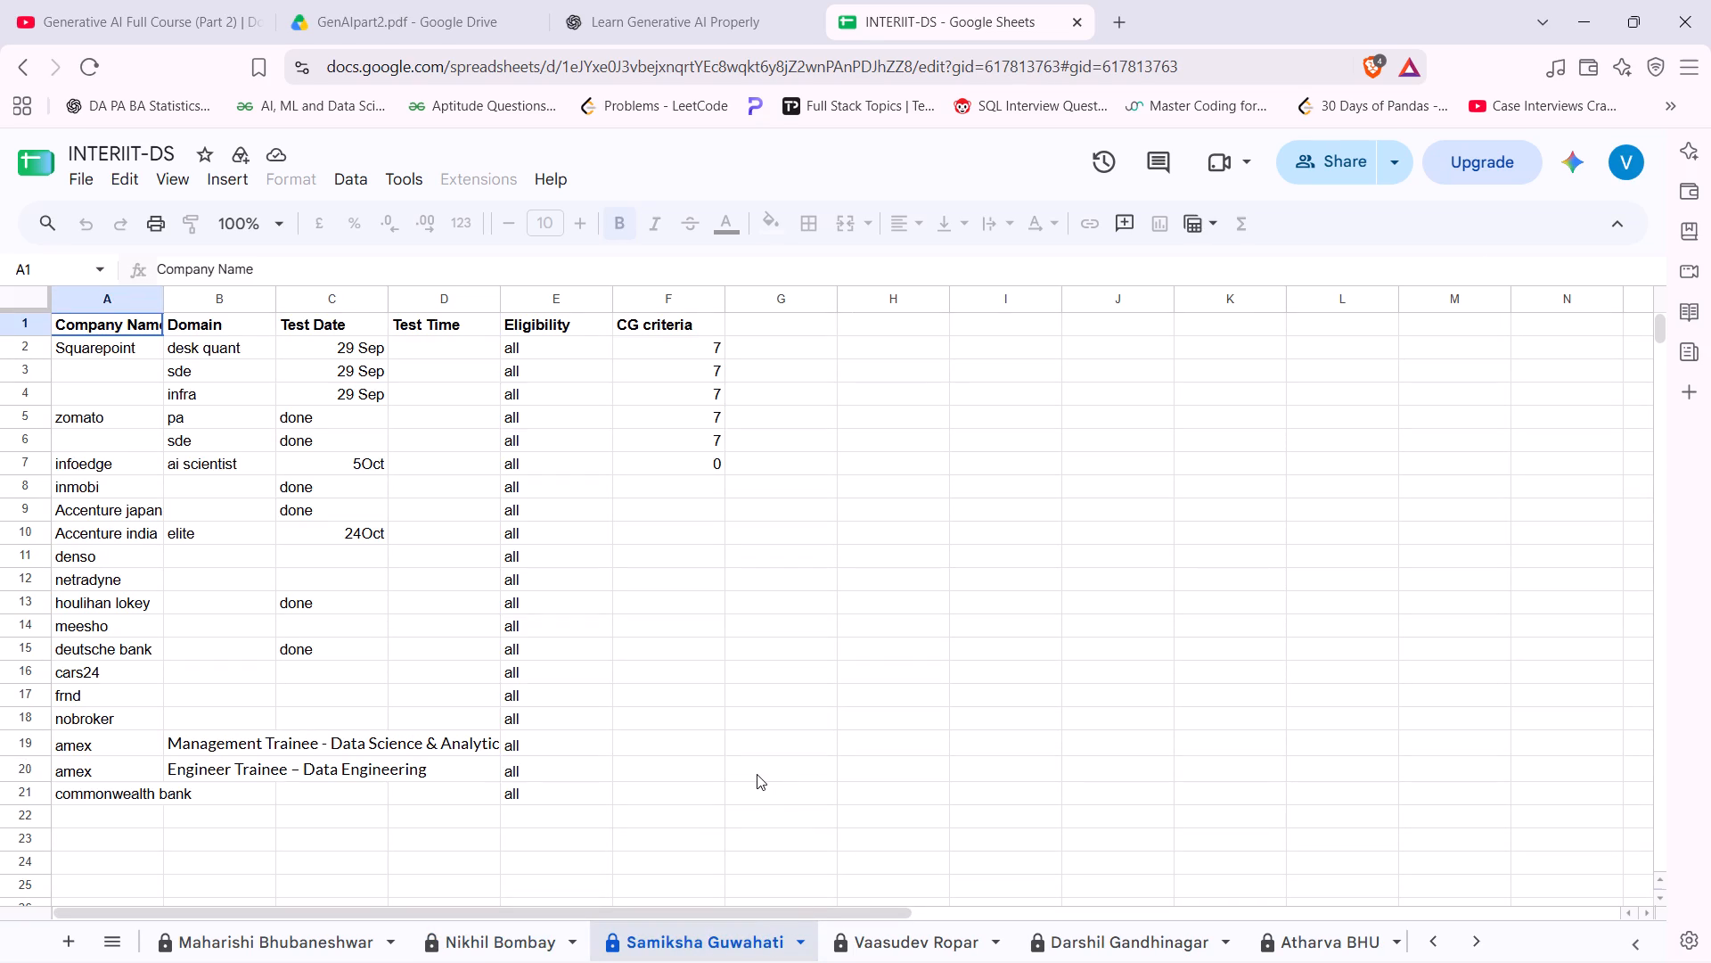
pyautogui.scroll(-1, 756, 775)
pyautogui.scroll(1, 756, 775)
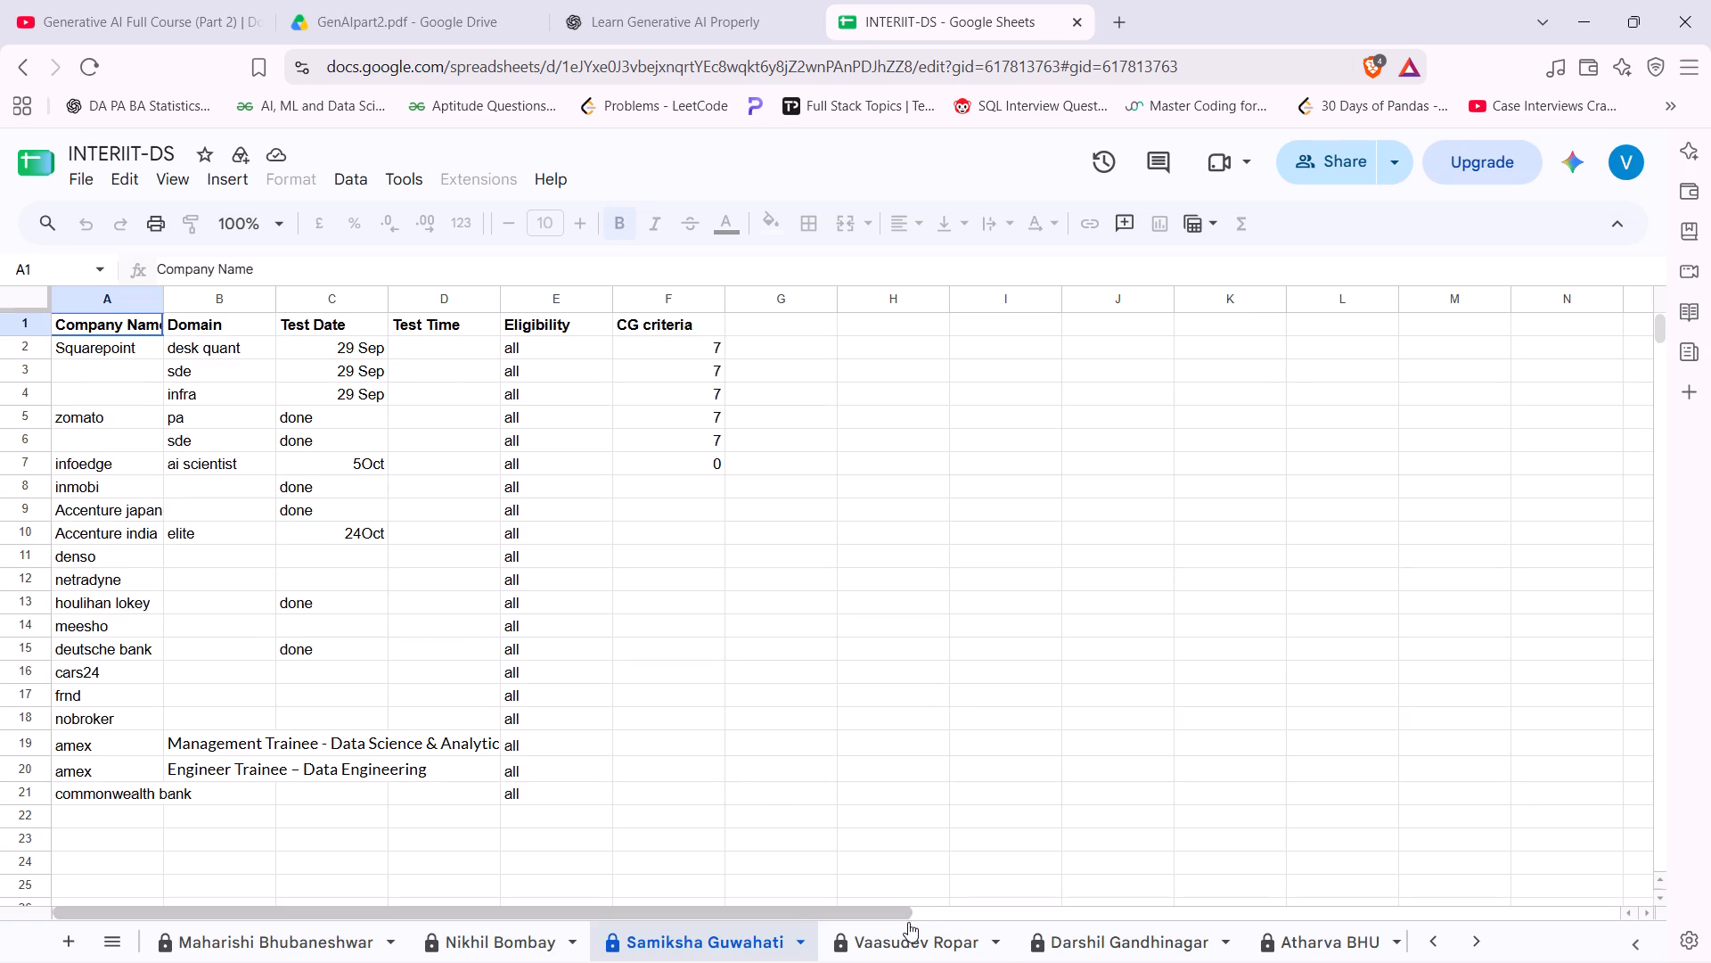
# Open the Ropar sheet, then the Gandhinagar sheet, and examine the Gandhinagar company rows down to Barclays.
pyautogui.click(903, 933)
pyautogui.click(1113, 939)
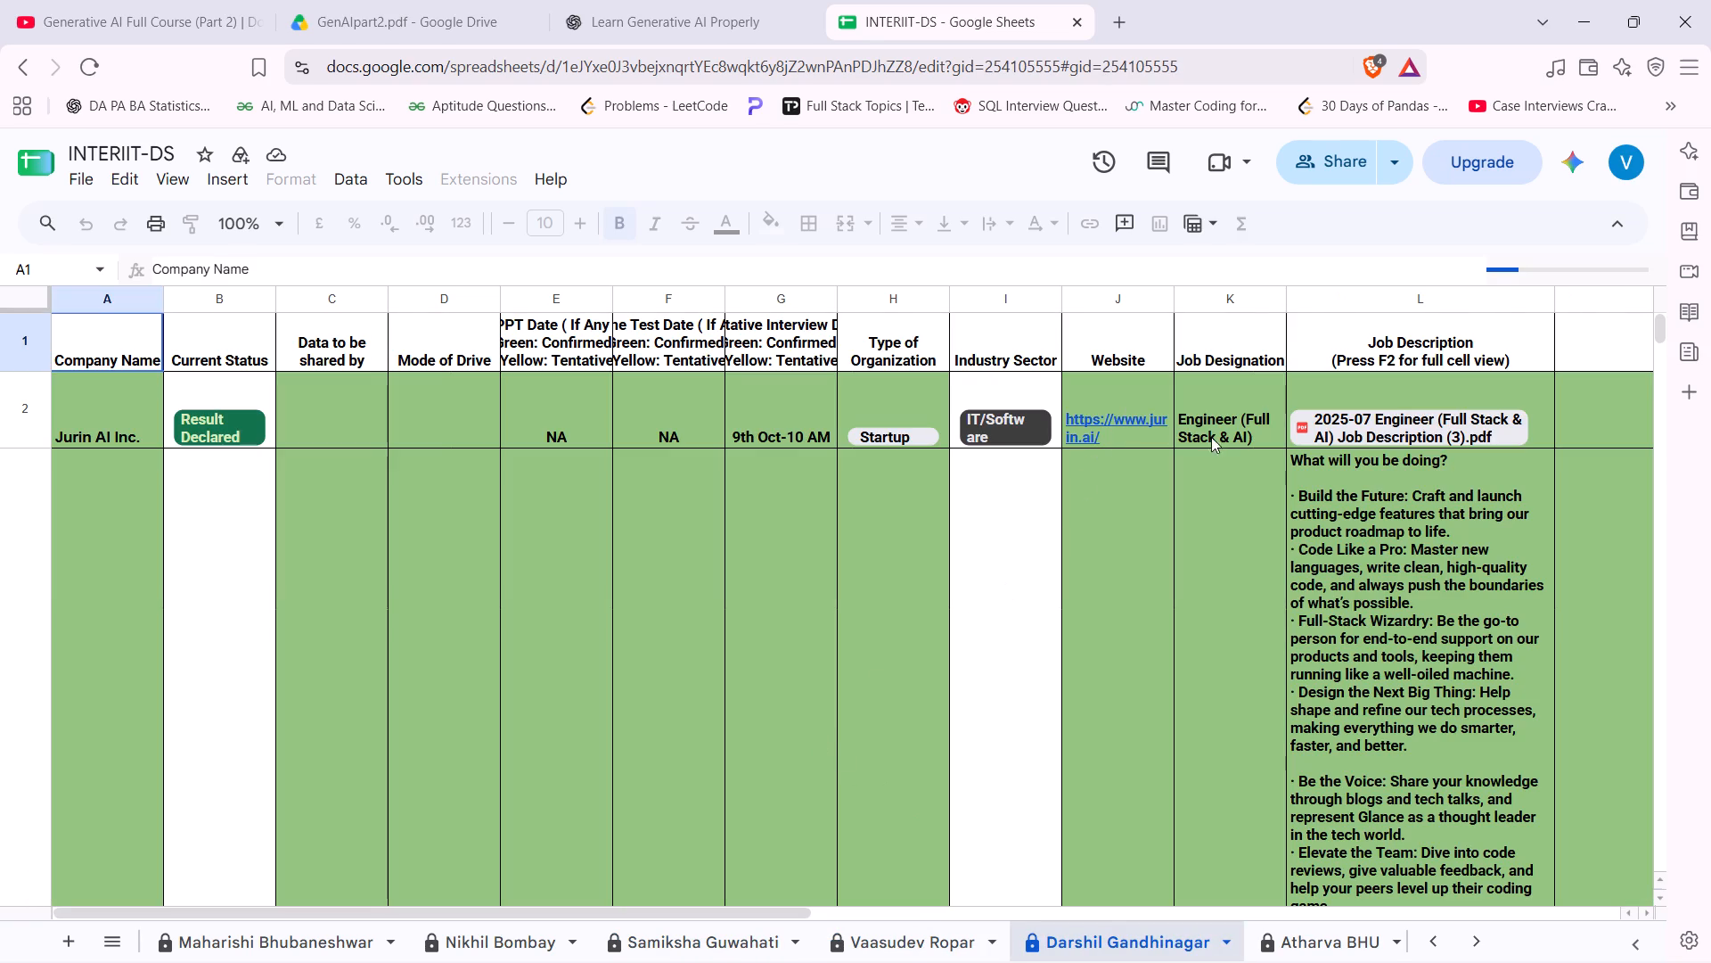
pyautogui.scroll(-6, 572, 616)
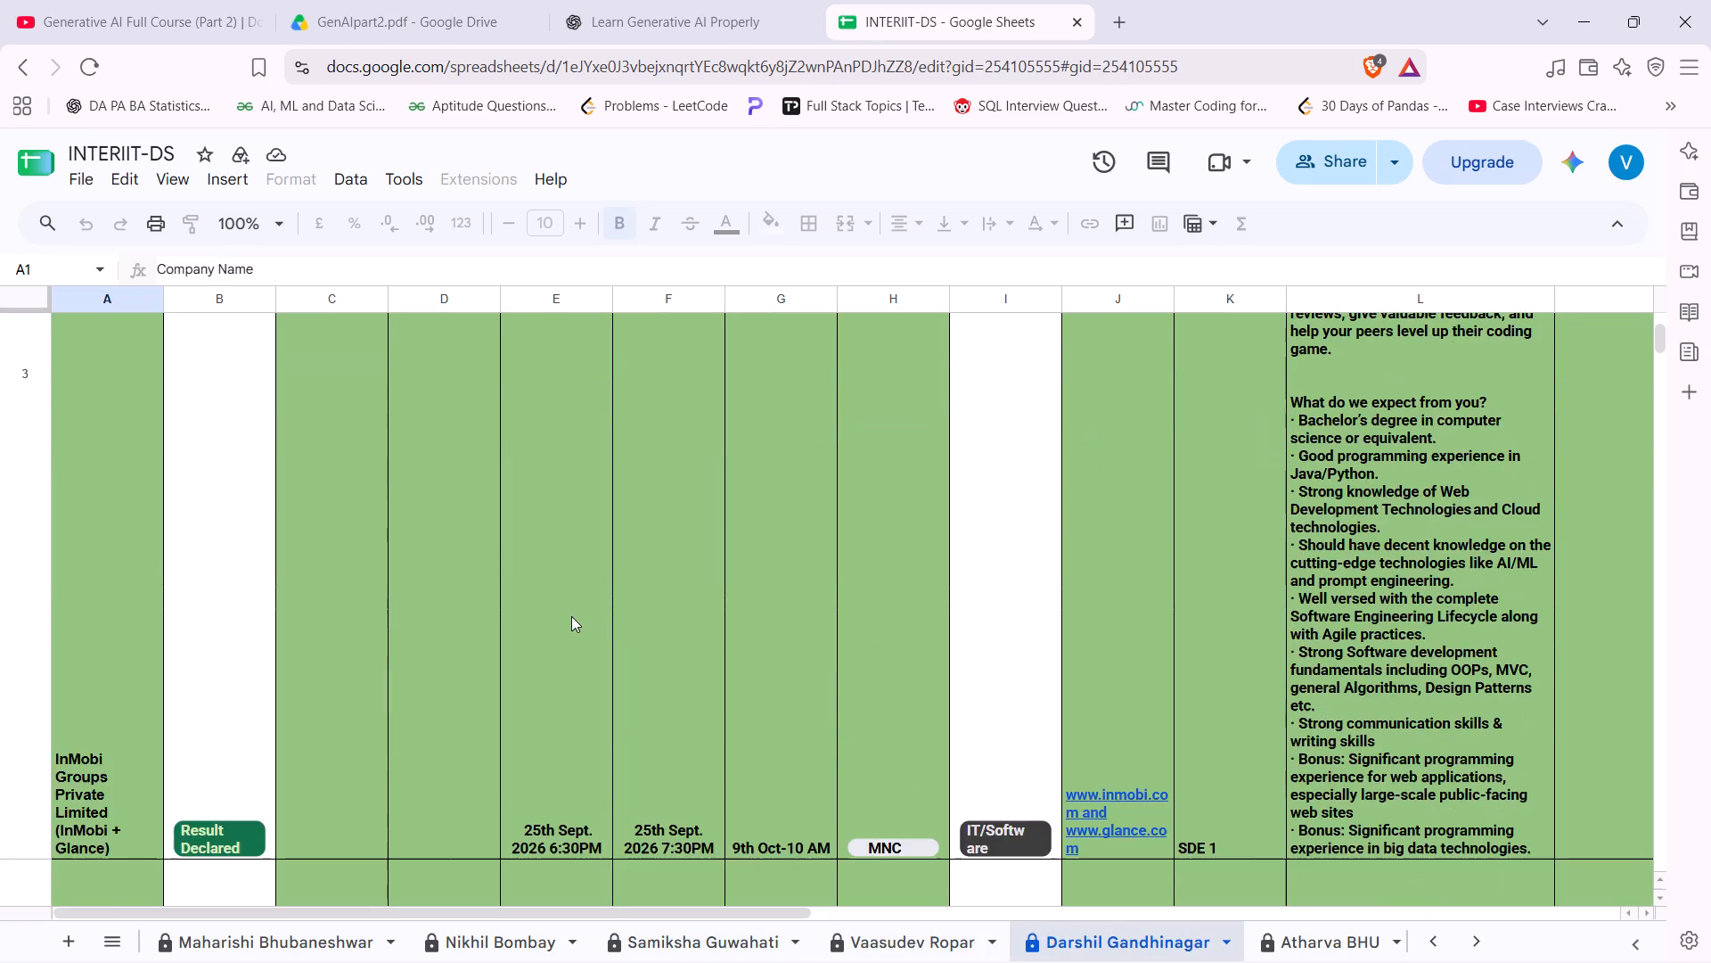
pyautogui.scroll(-3, 566, 619)
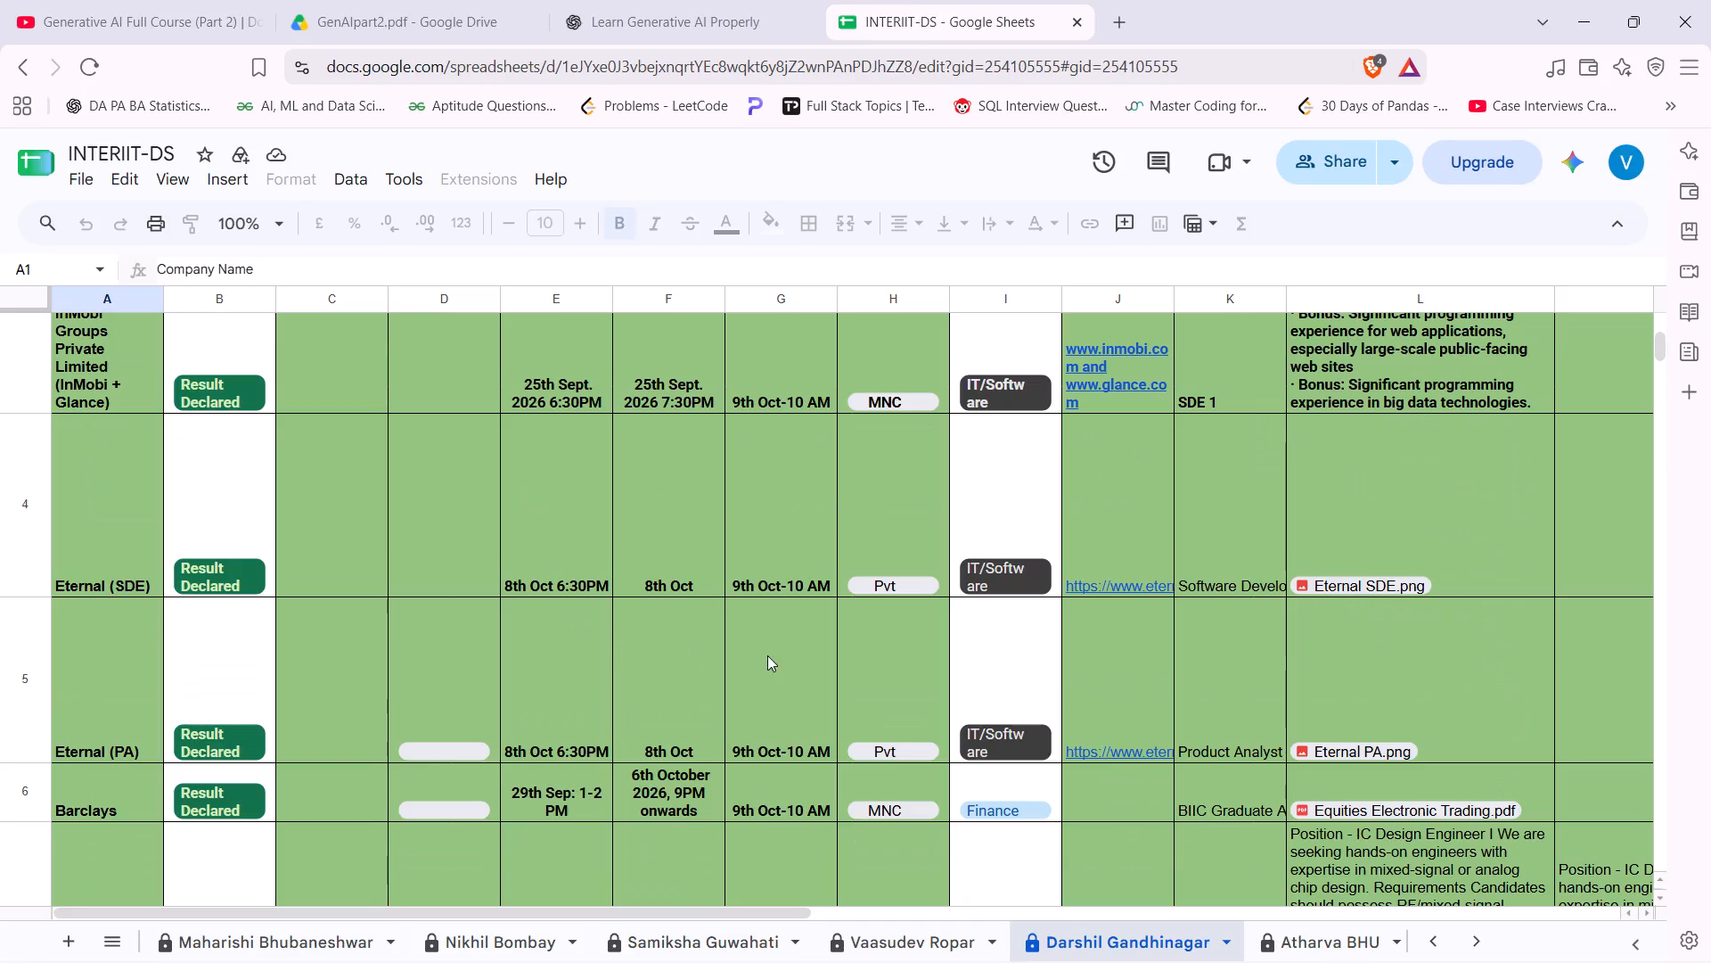
# Open the Eternal PA.png job description linked in cell L5 and request Viewer access to it.
pyautogui.click(1380, 750)
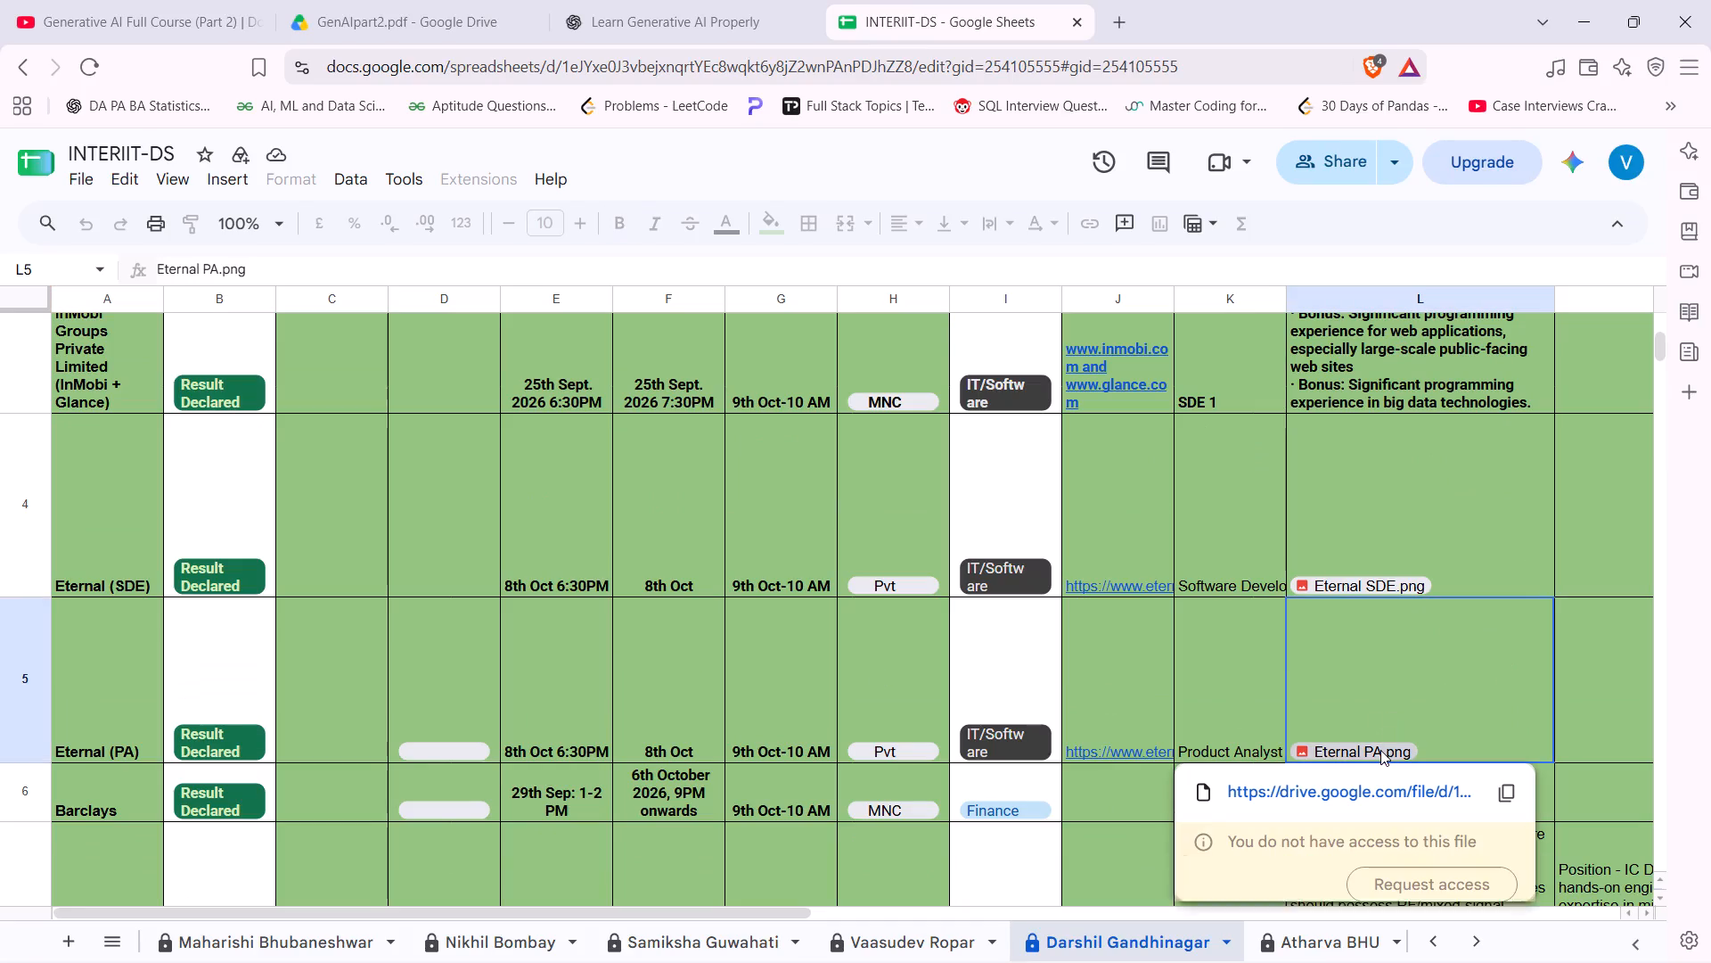
pyautogui.click(1365, 788)
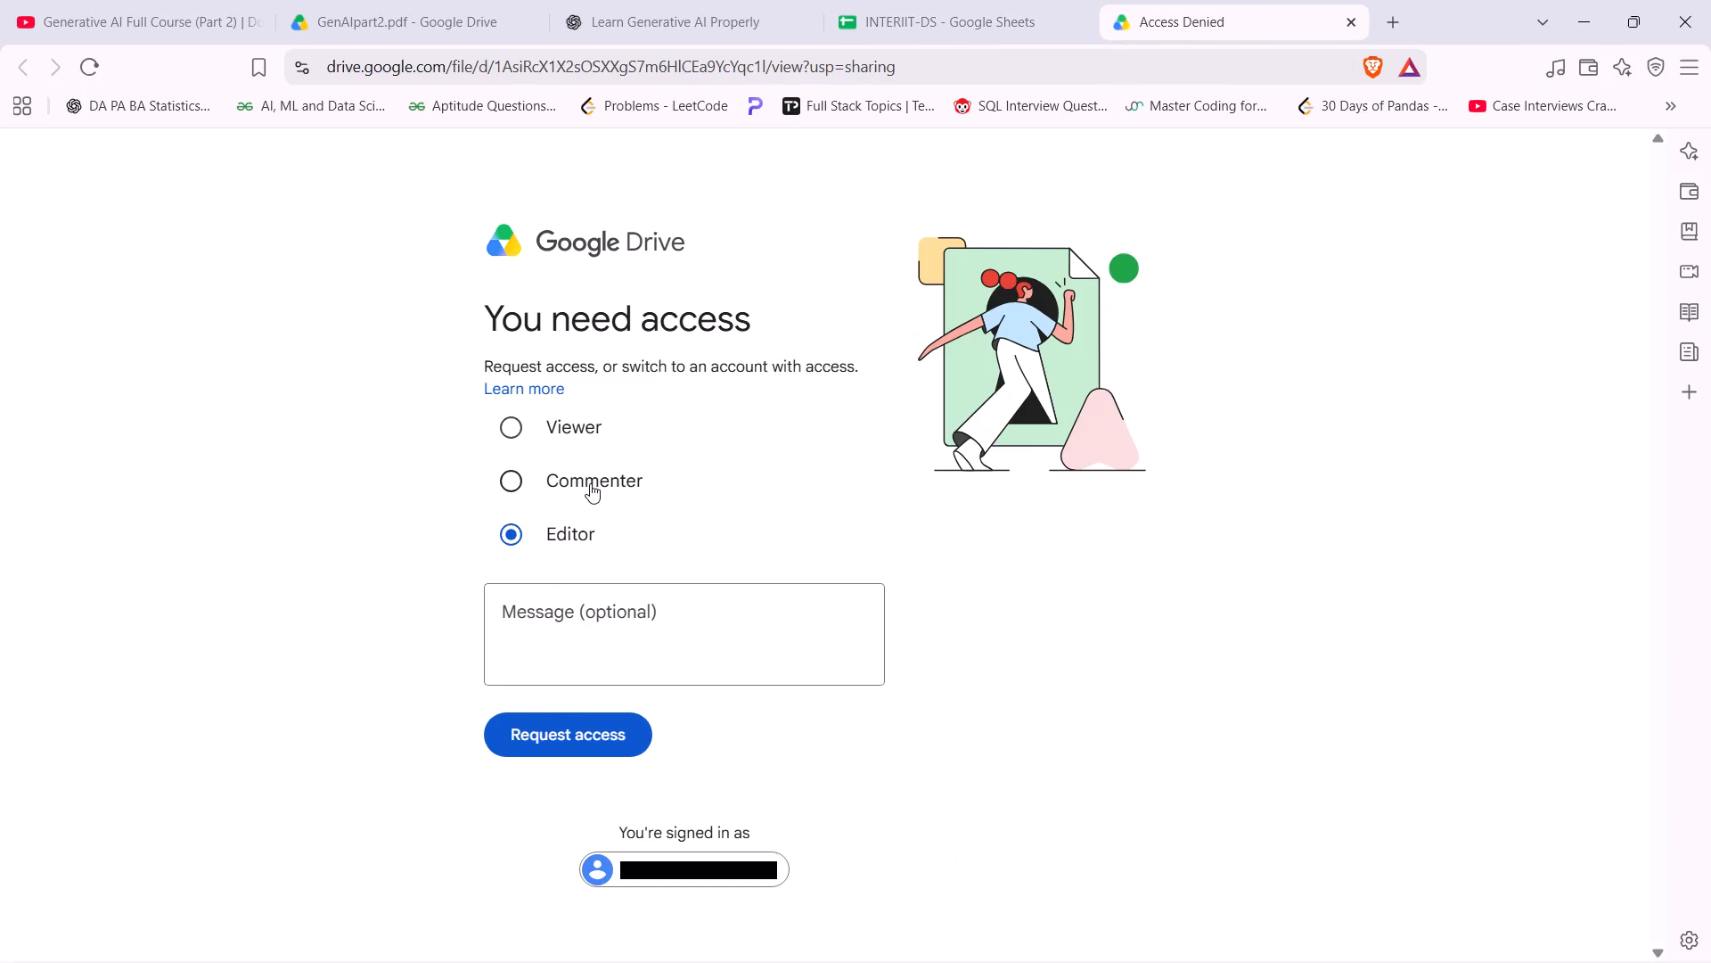
pyautogui.click(501, 431)
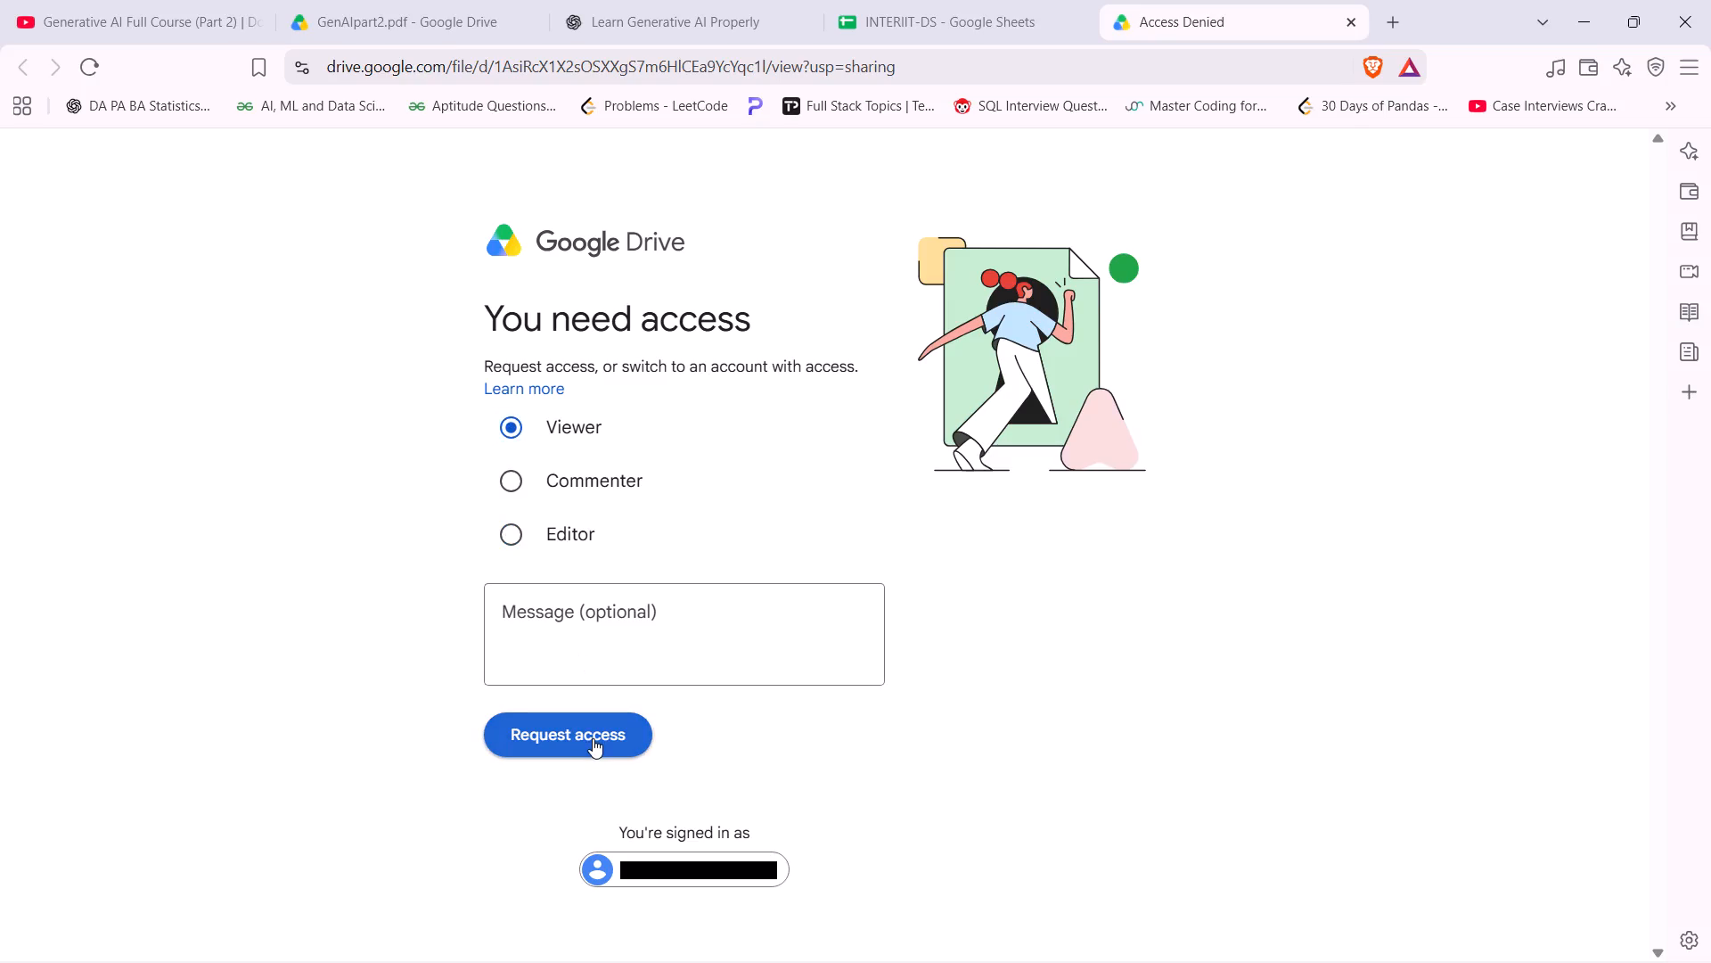
pyautogui.click(602, 738)
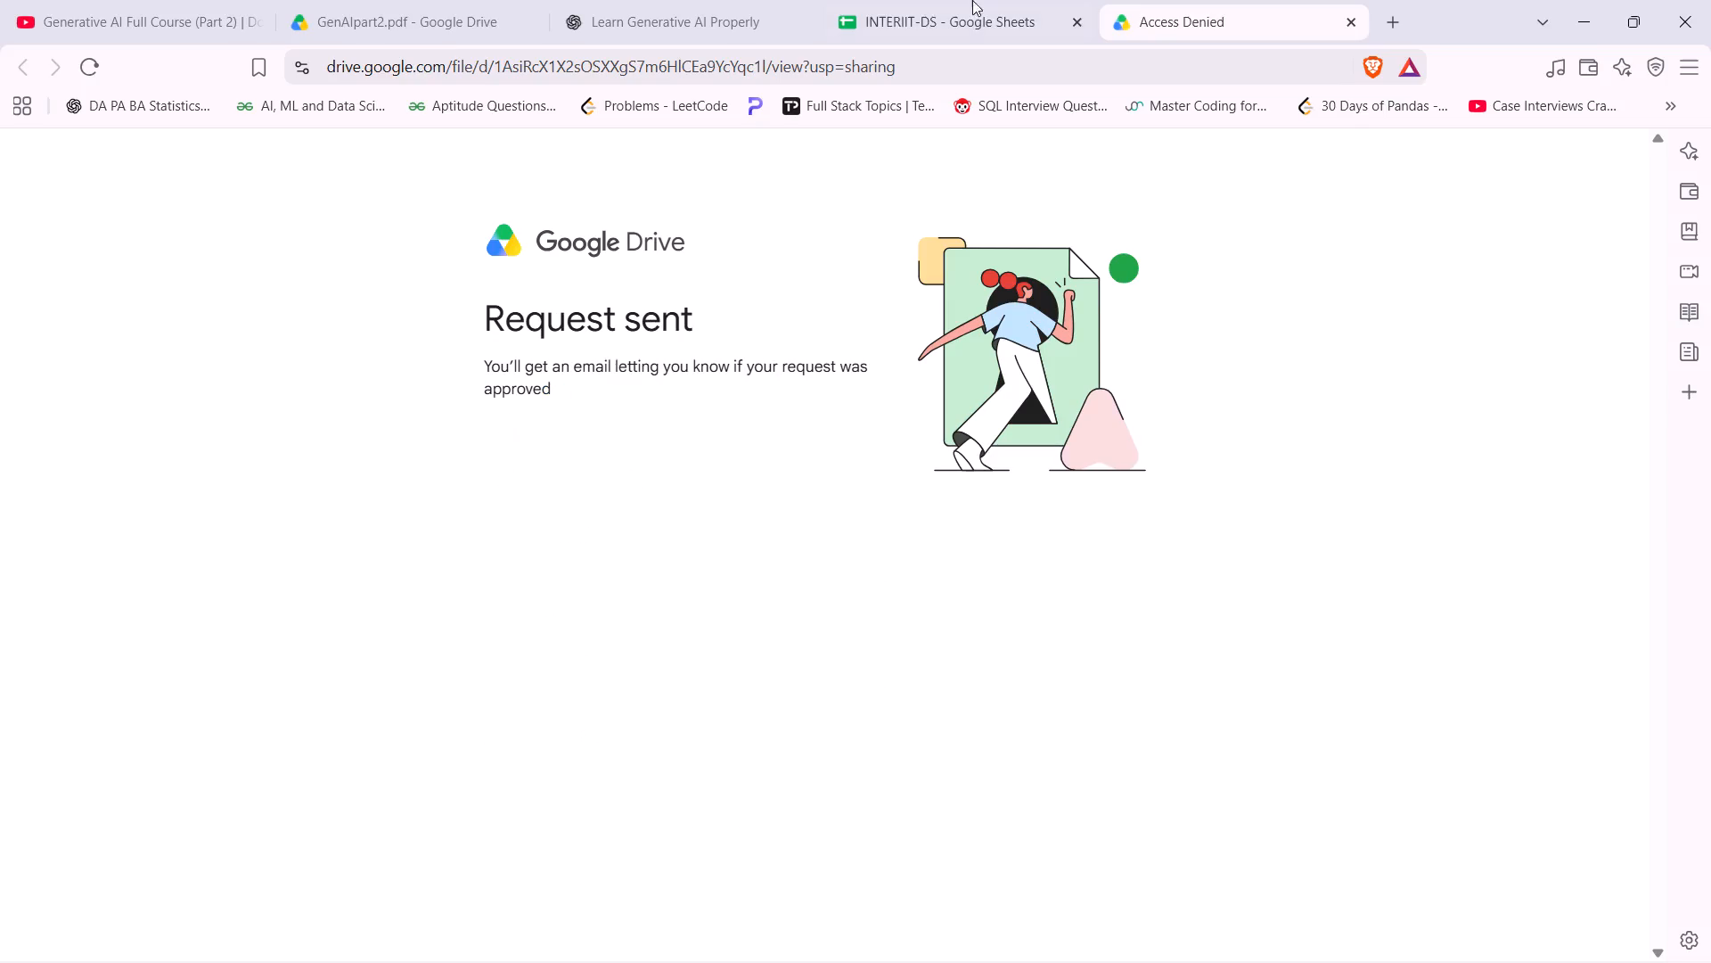
# Return to the INTERIIT-DS spreadsheet and read the Gandhinagar rows from Barclays through the Ixana entries to Airamatrix.
pyautogui.click(1007, 0)
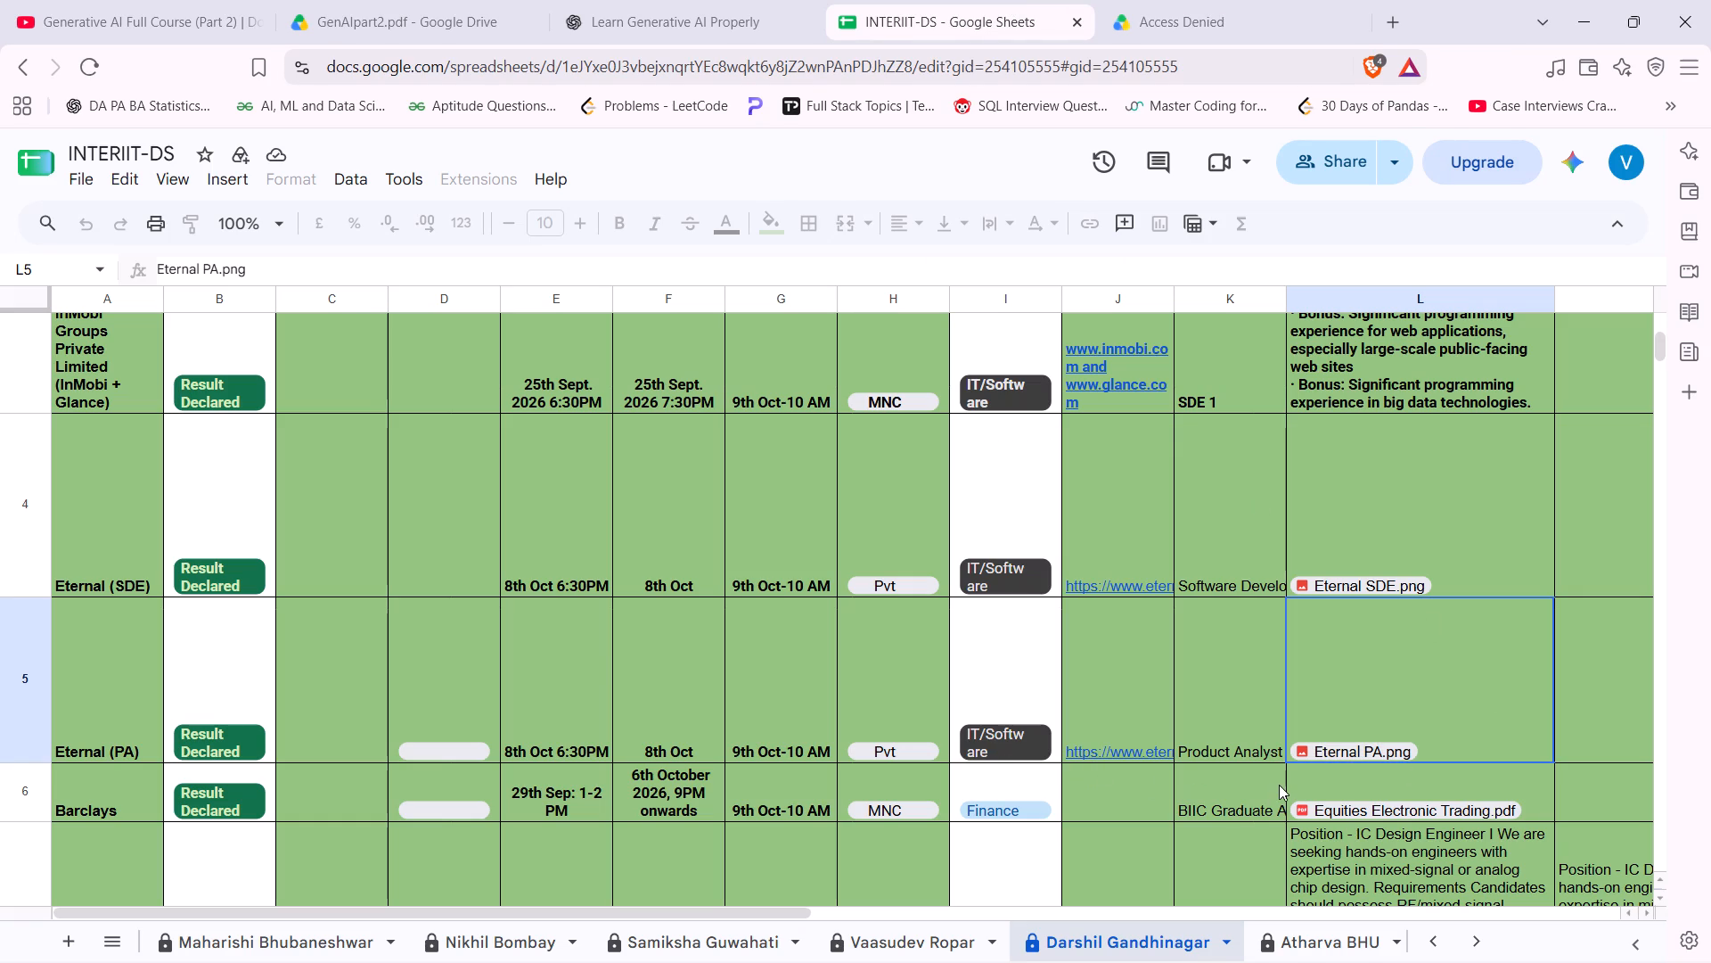
pyautogui.scroll(-4, 1279, 785)
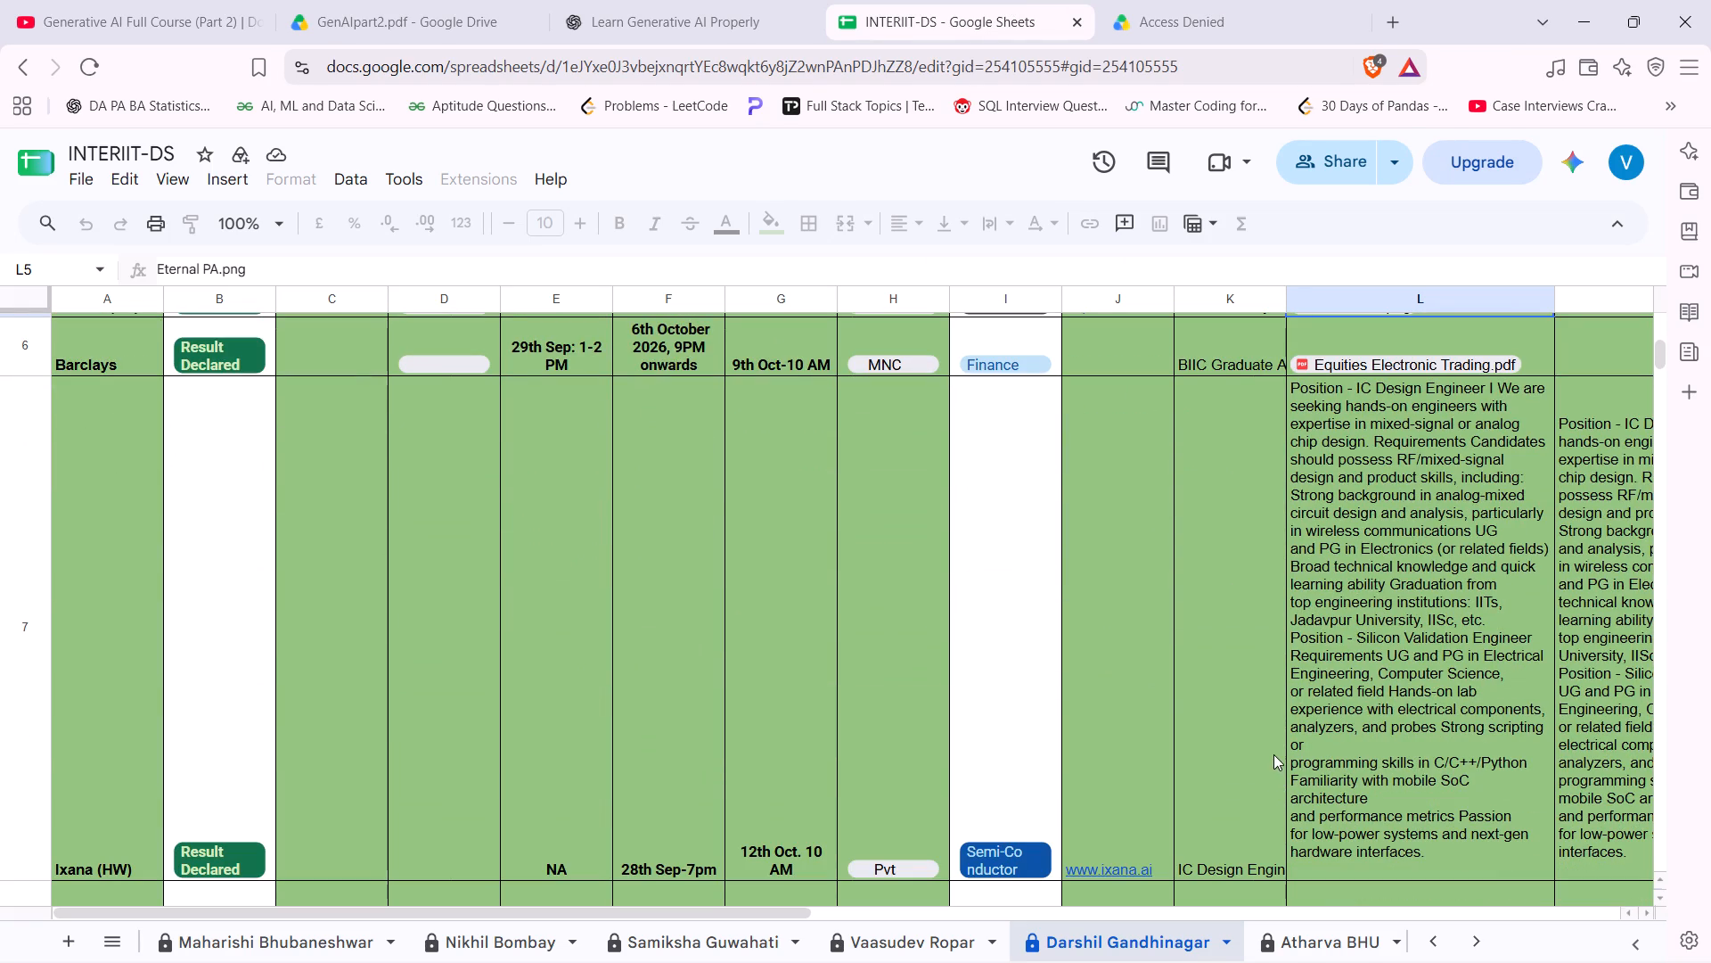
pyautogui.scroll(-1, 1273, 749)
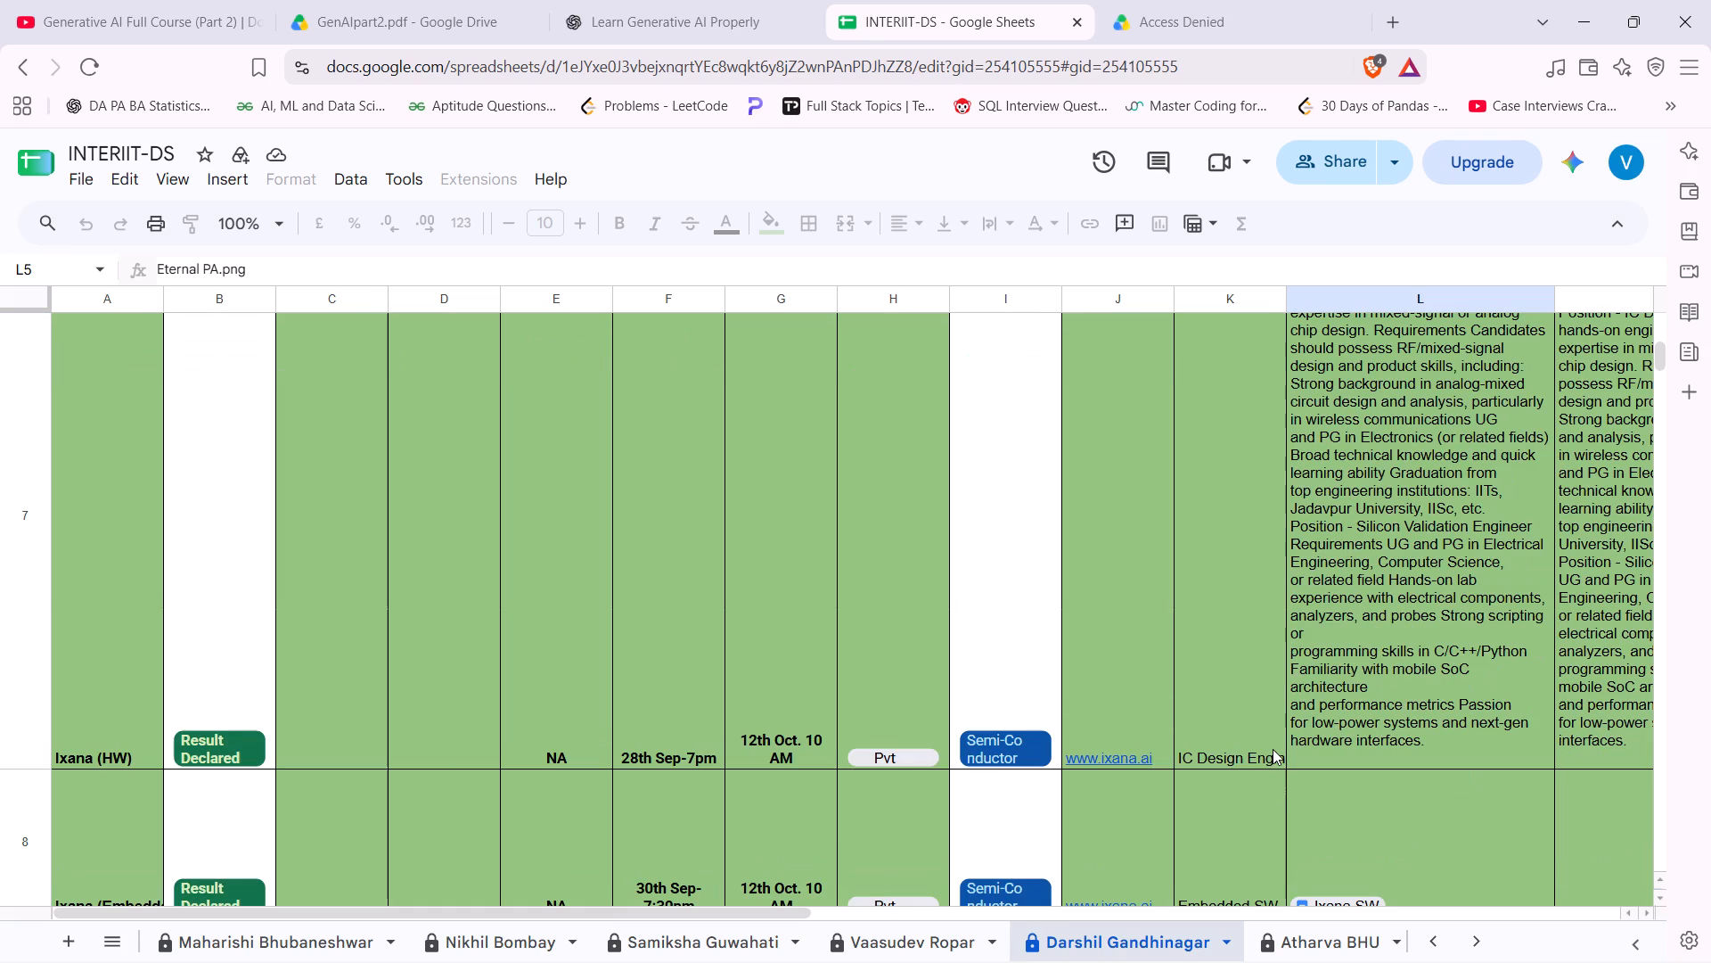
pyautogui.scroll(-5, 1273, 749)
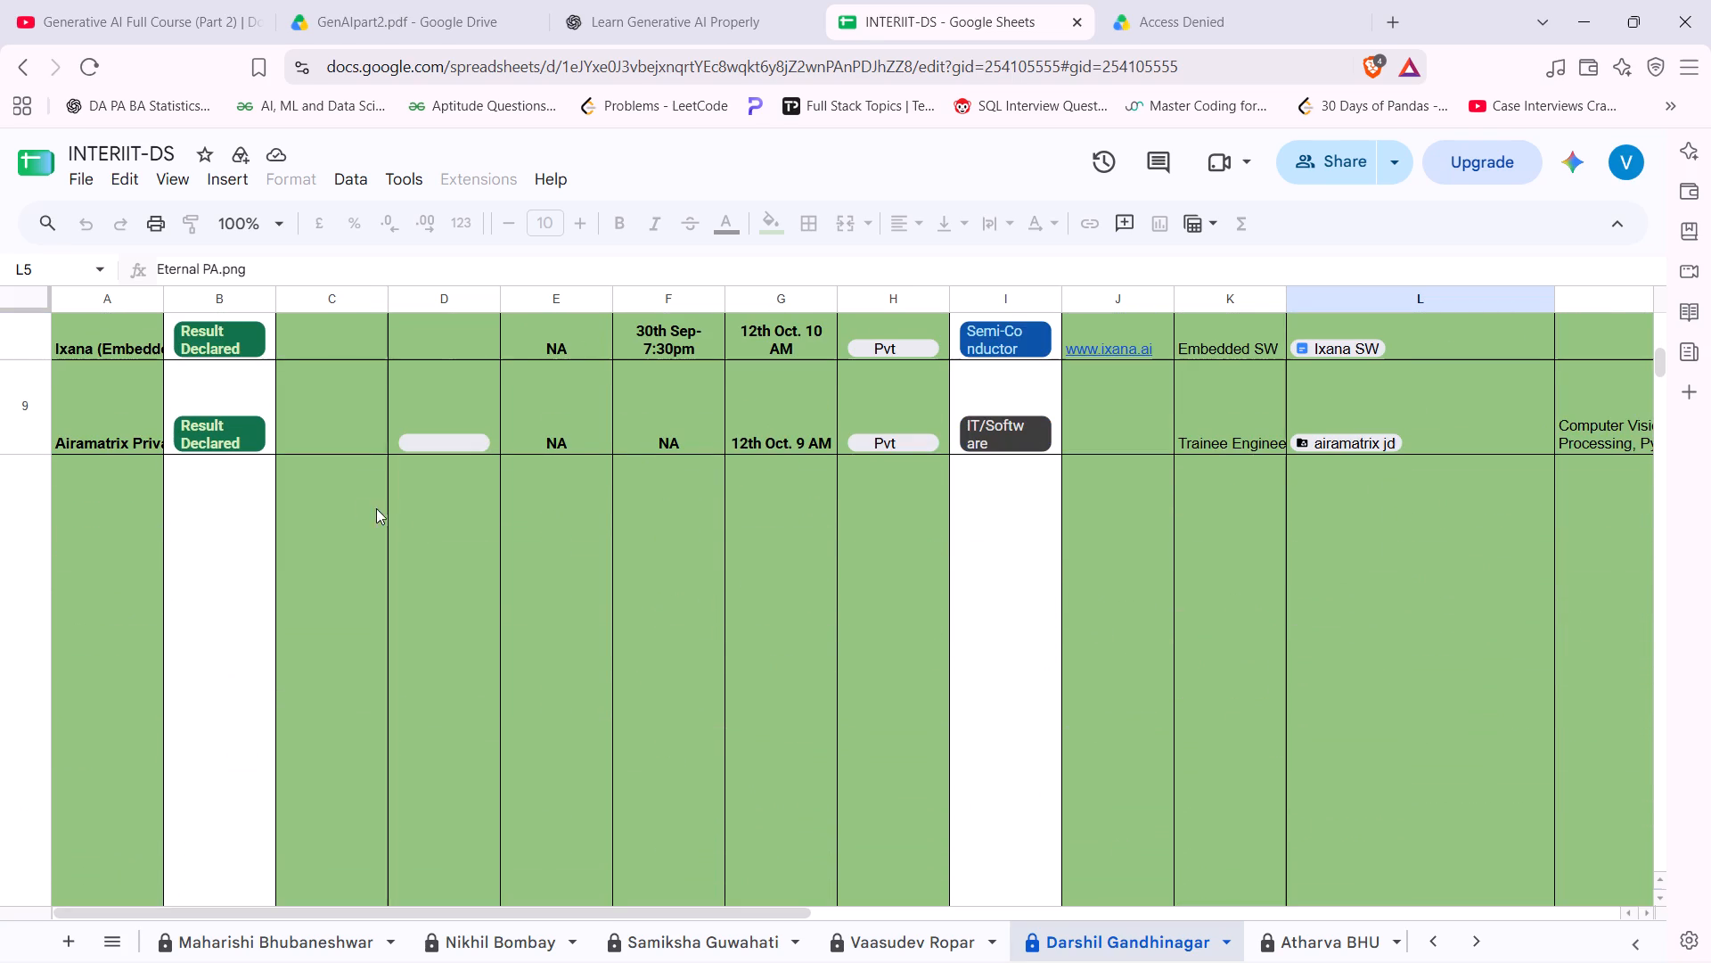
# Examine the Airamatrix row's status, job description link, required skills, location and CTC structure in row 9.
pyautogui.click(219, 427)
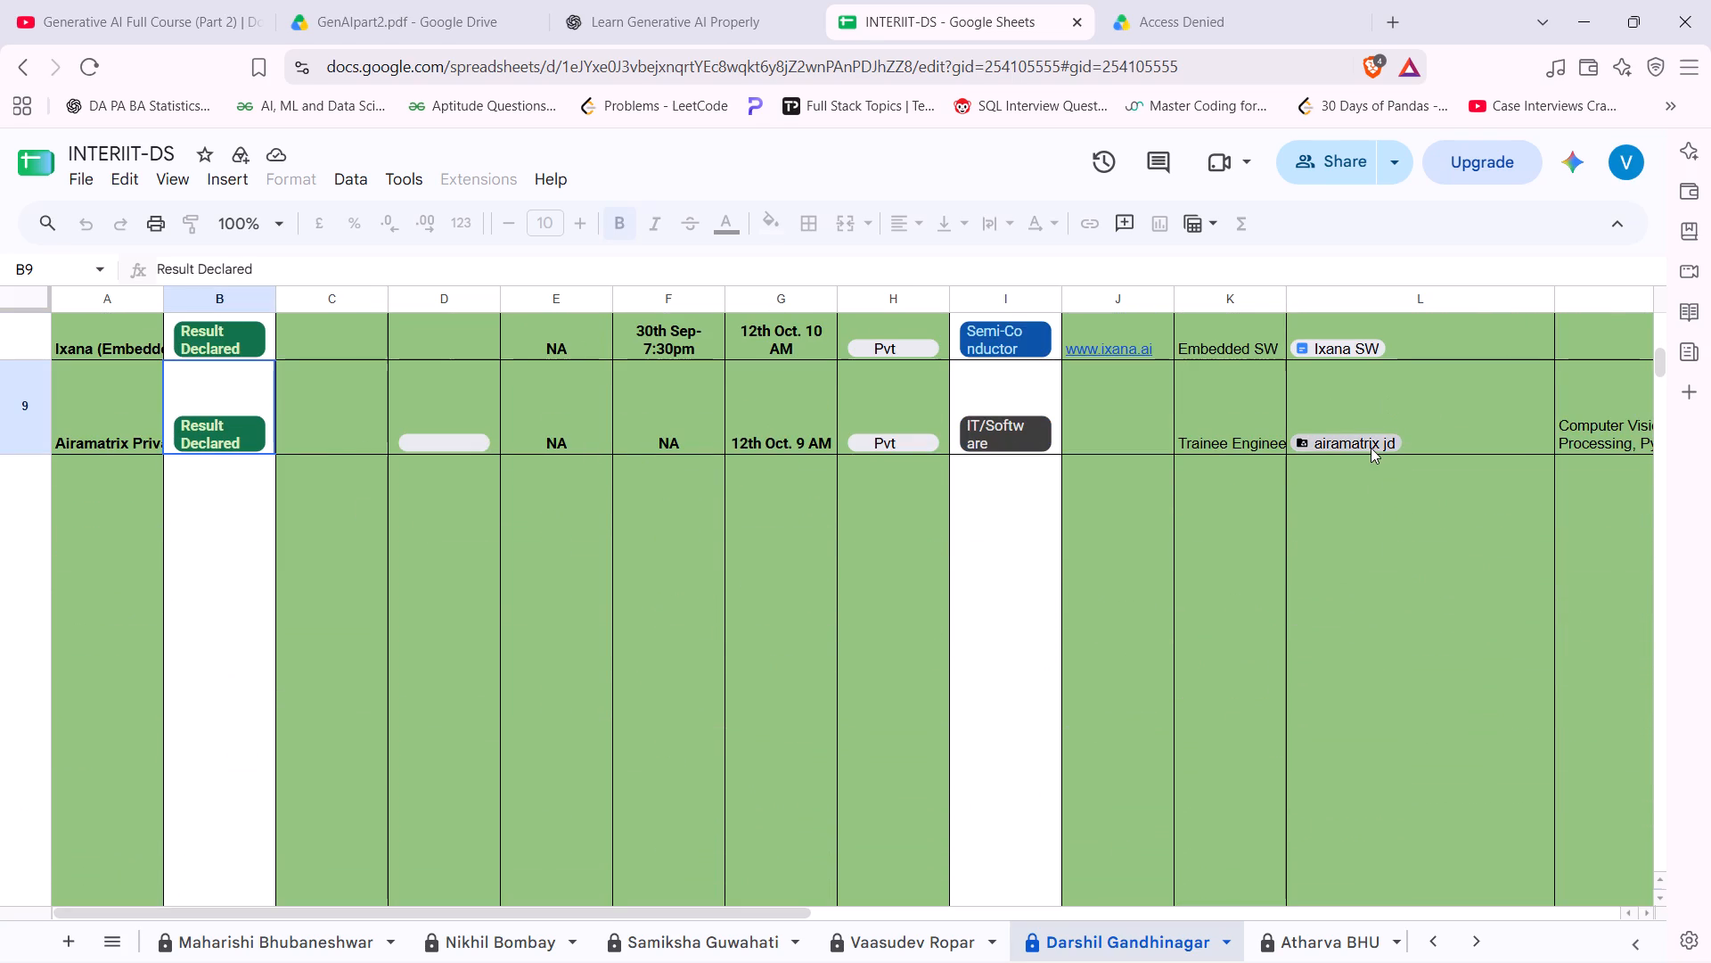
pyautogui.click(1370, 448)
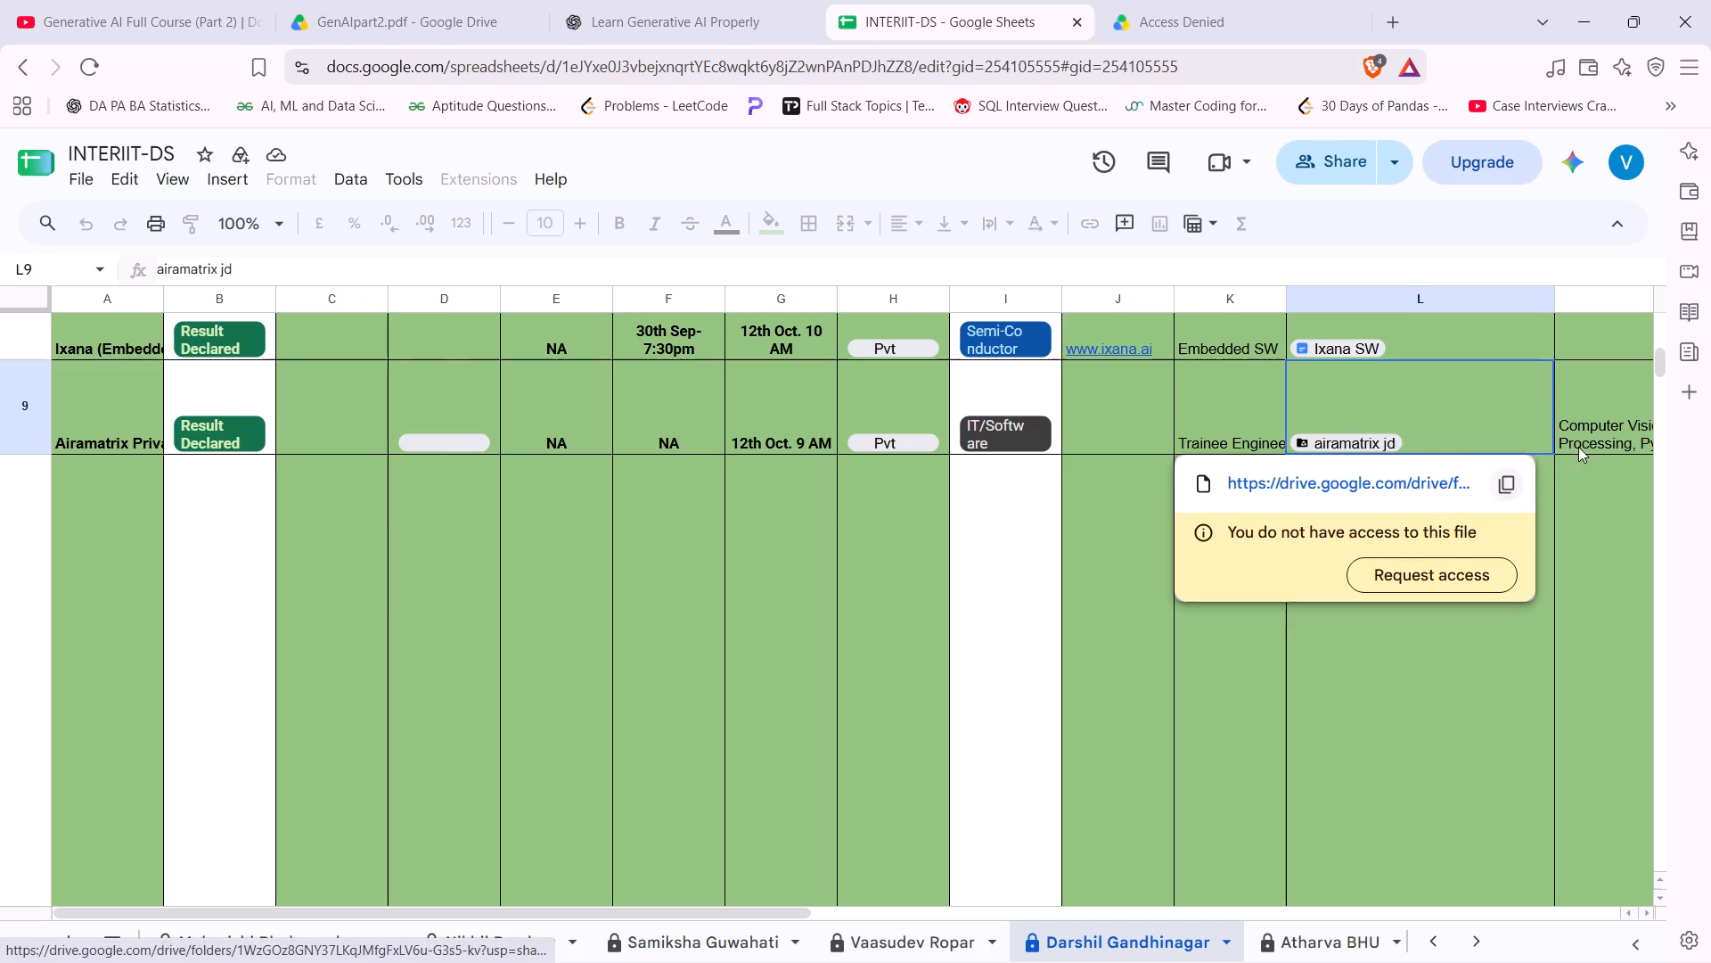
pyautogui.click(1614, 428)
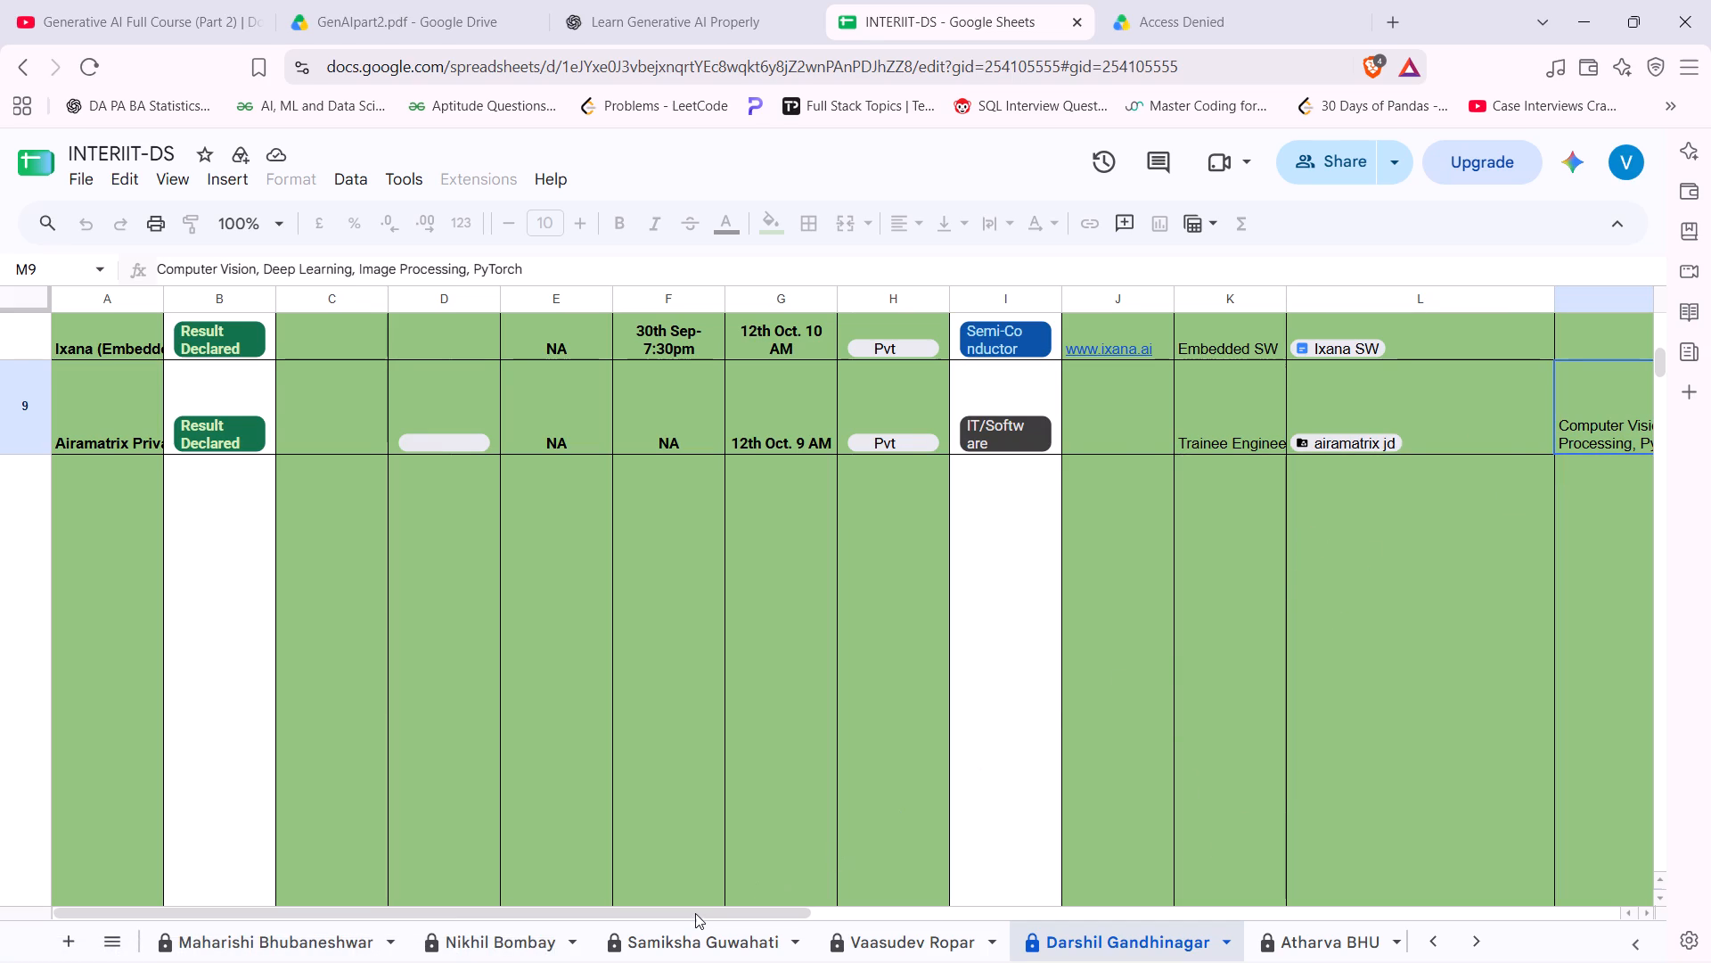
pyautogui.moveTo(695, 913); pyautogui.dragTo(1037, 906)
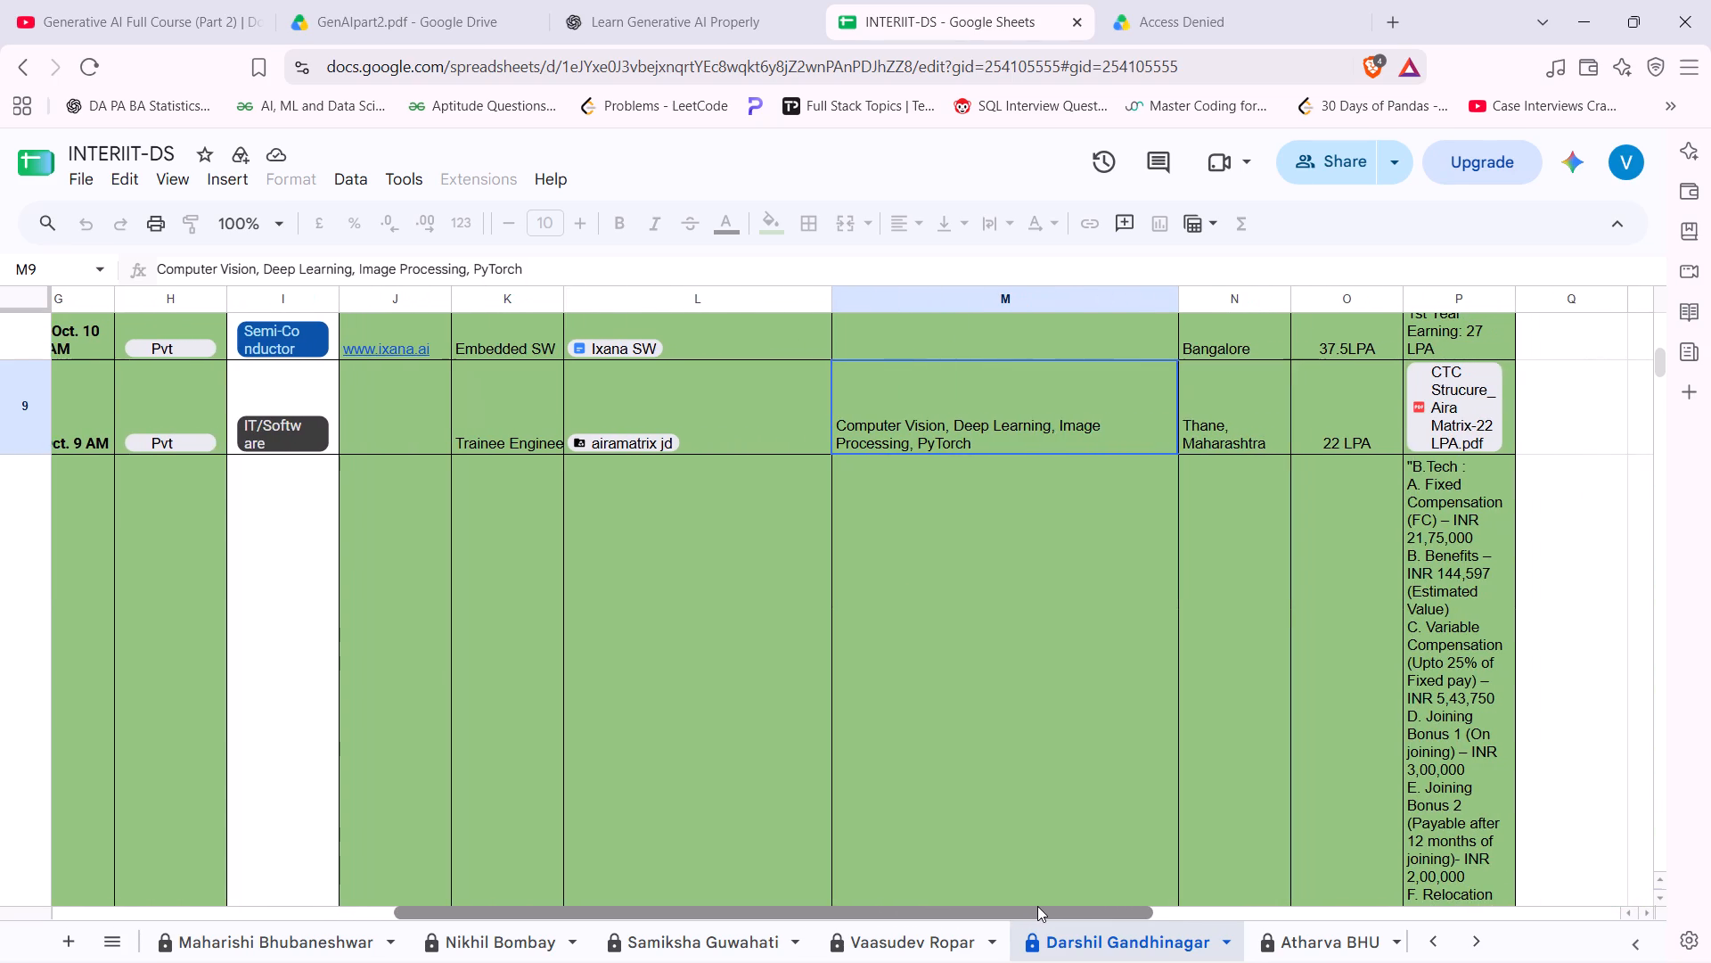
pyautogui.moveTo(1037, 906); pyautogui.dragTo(1115, 906)
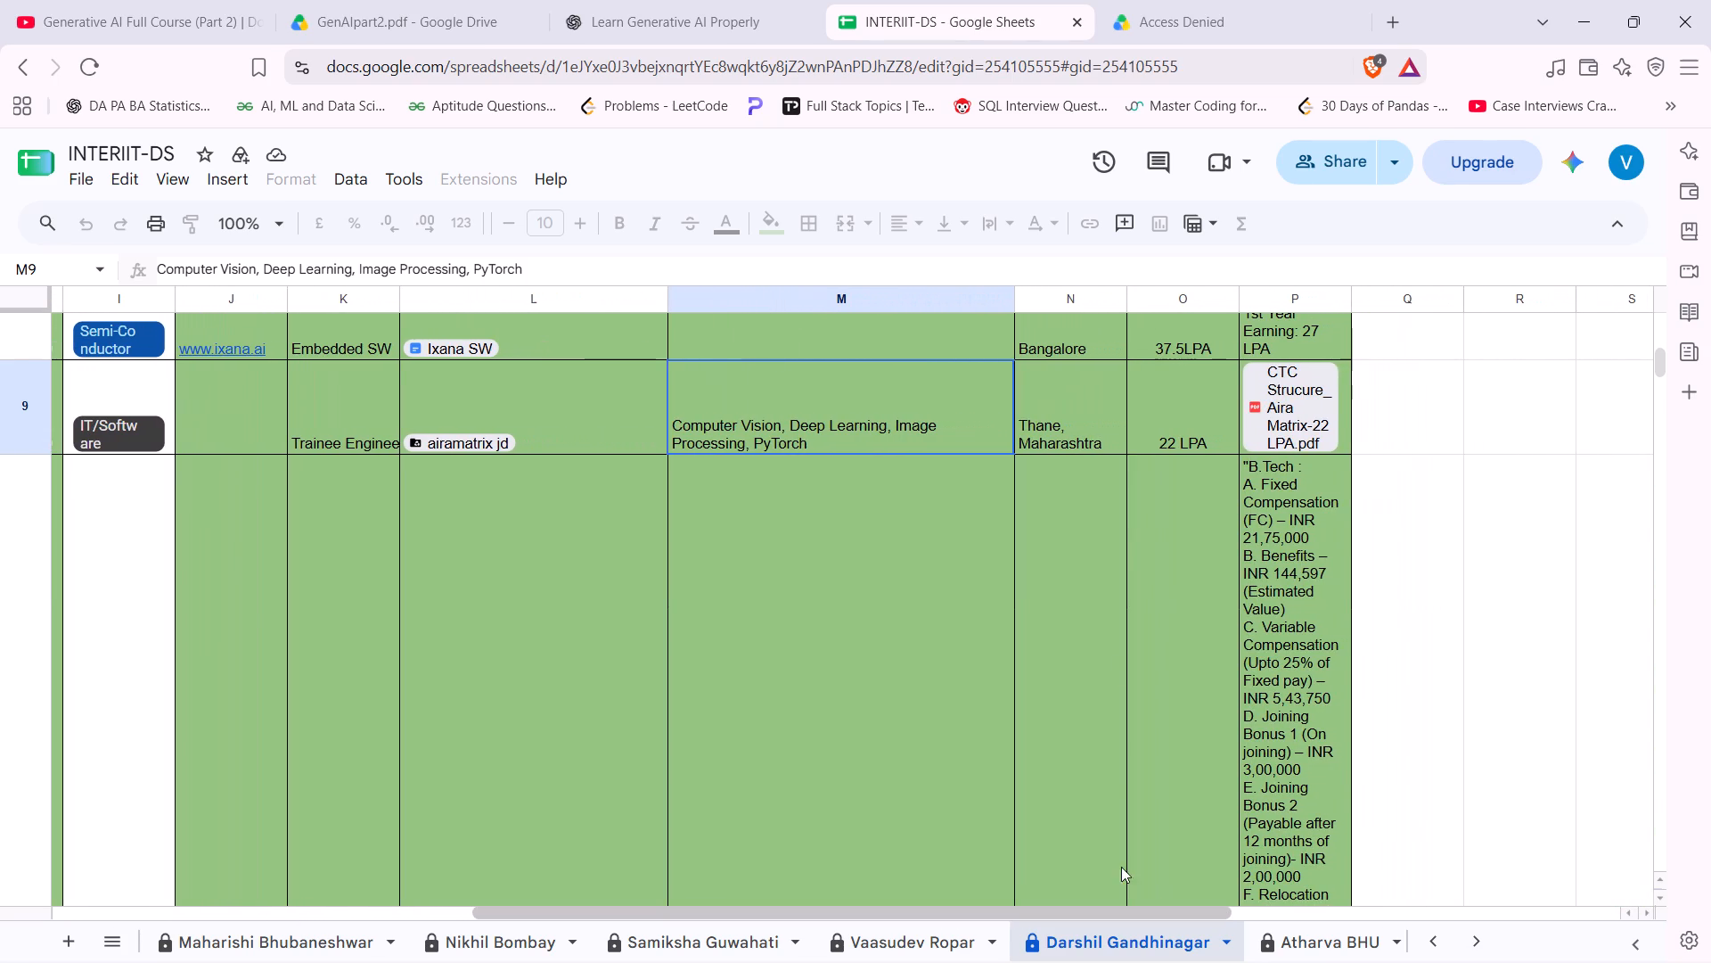
pyautogui.click(1298, 403)
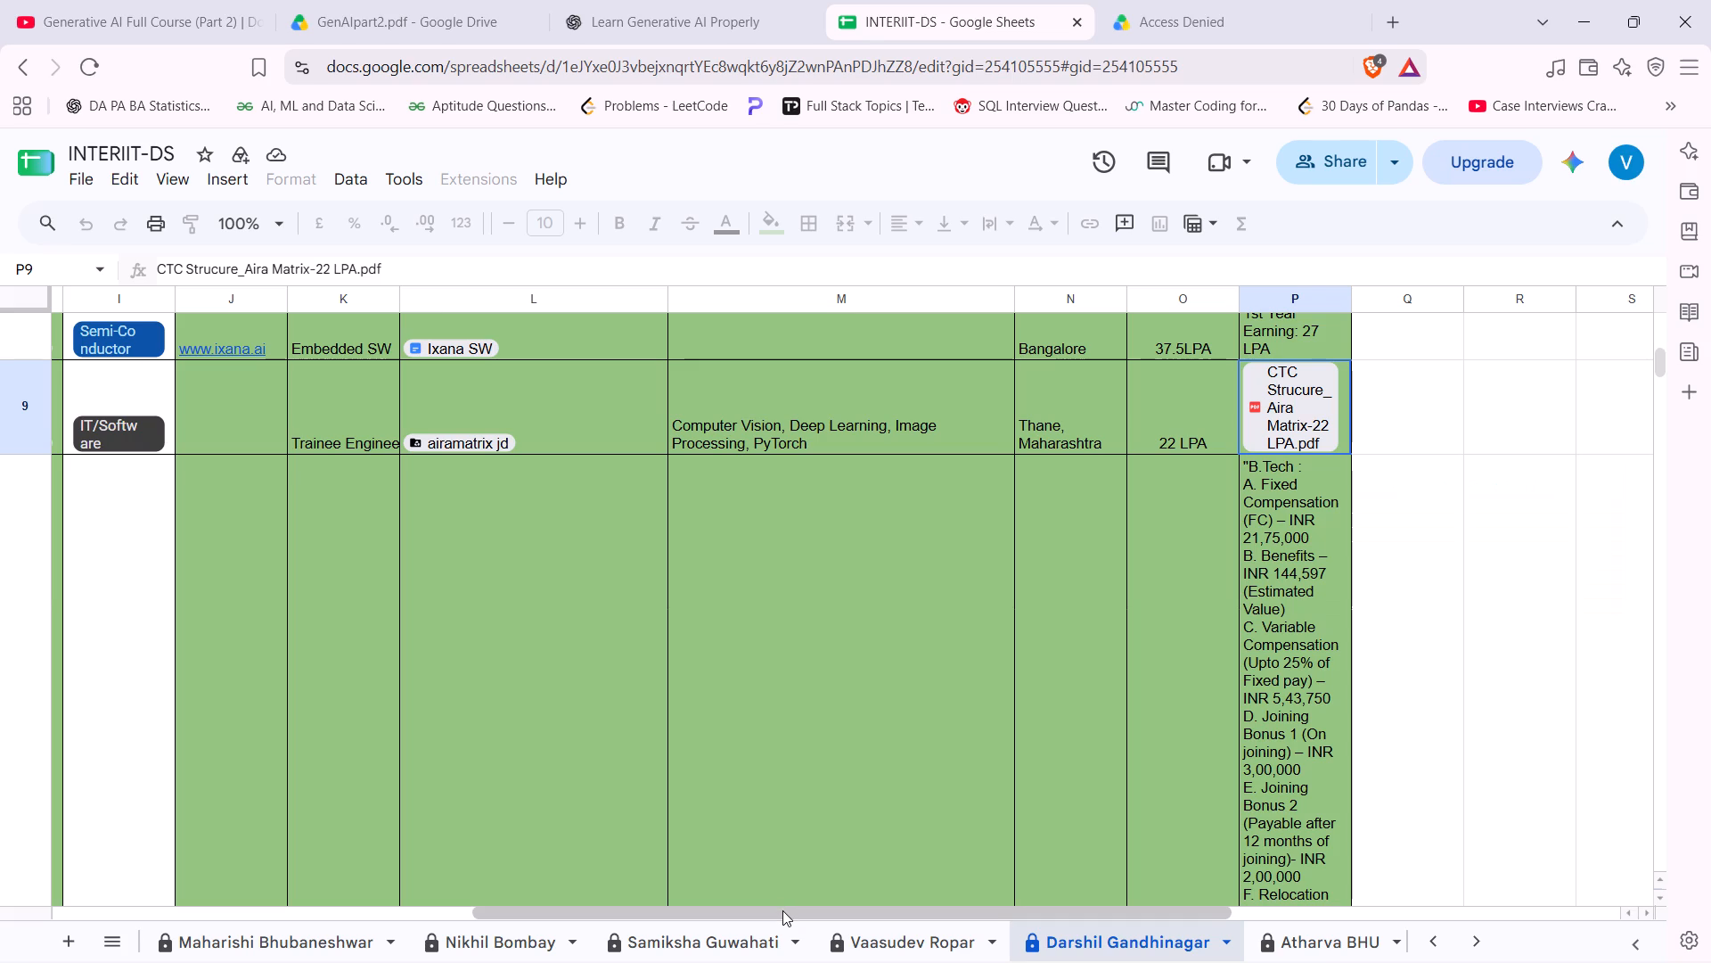
pyautogui.moveTo(782, 910); pyautogui.dragTo(765, 962)
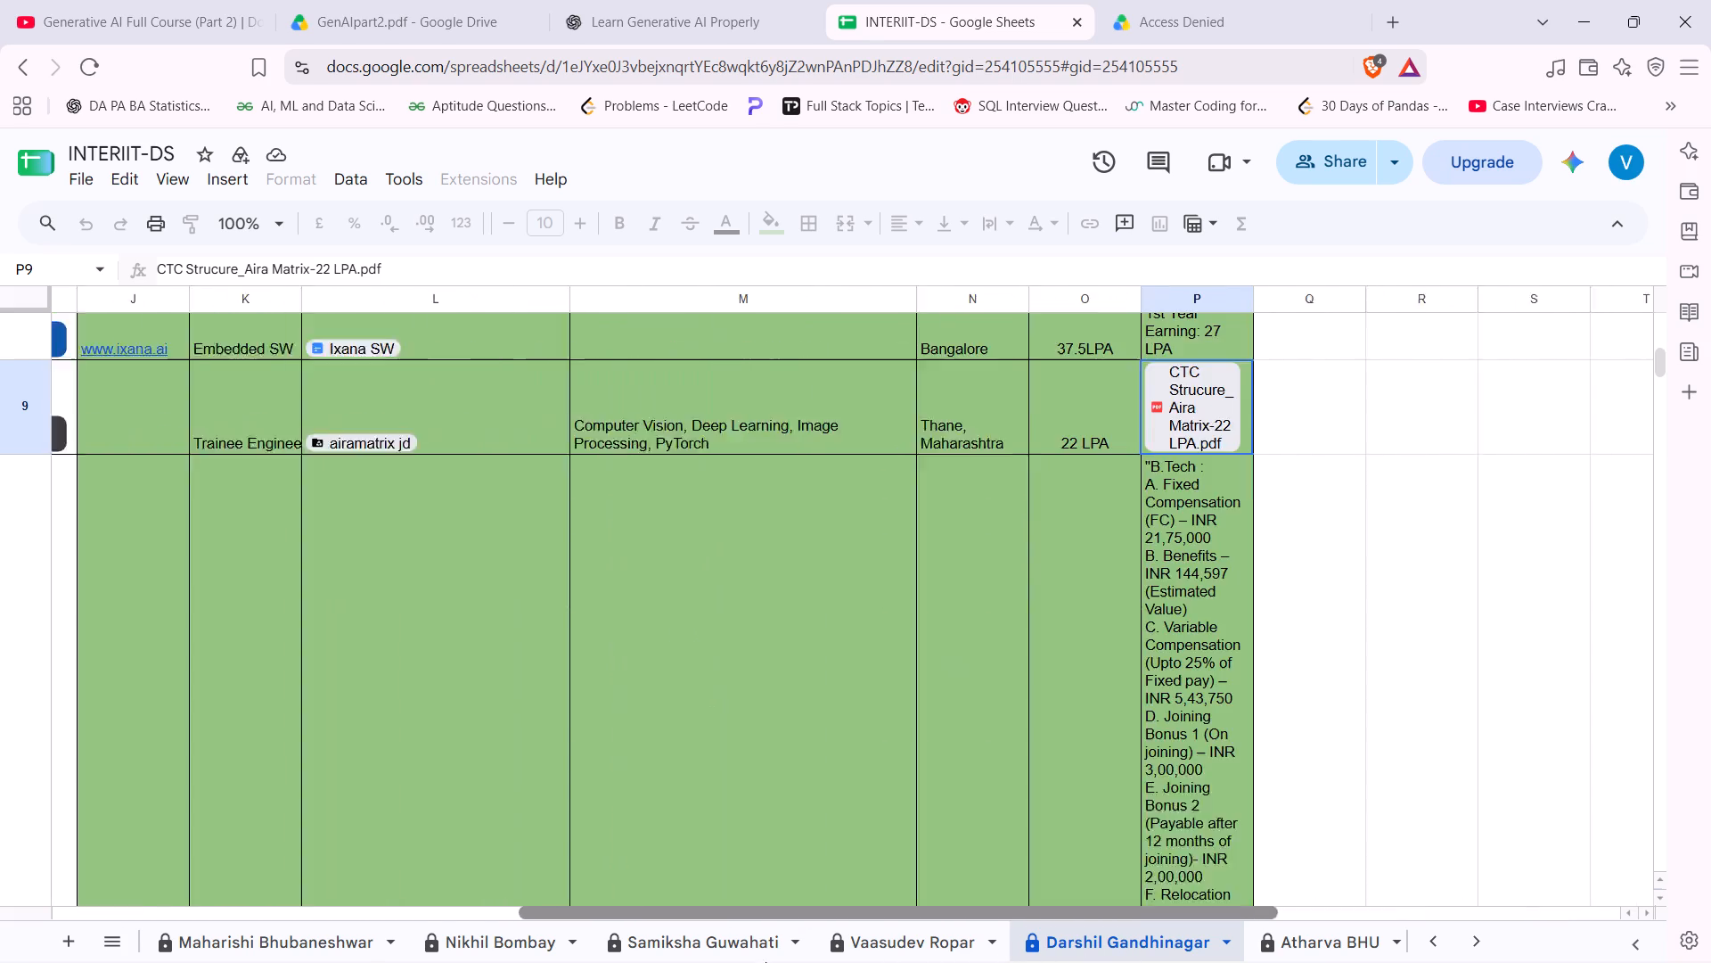
pyautogui.moveTo(765, 962); pyautogui.dragTo(293, 933)
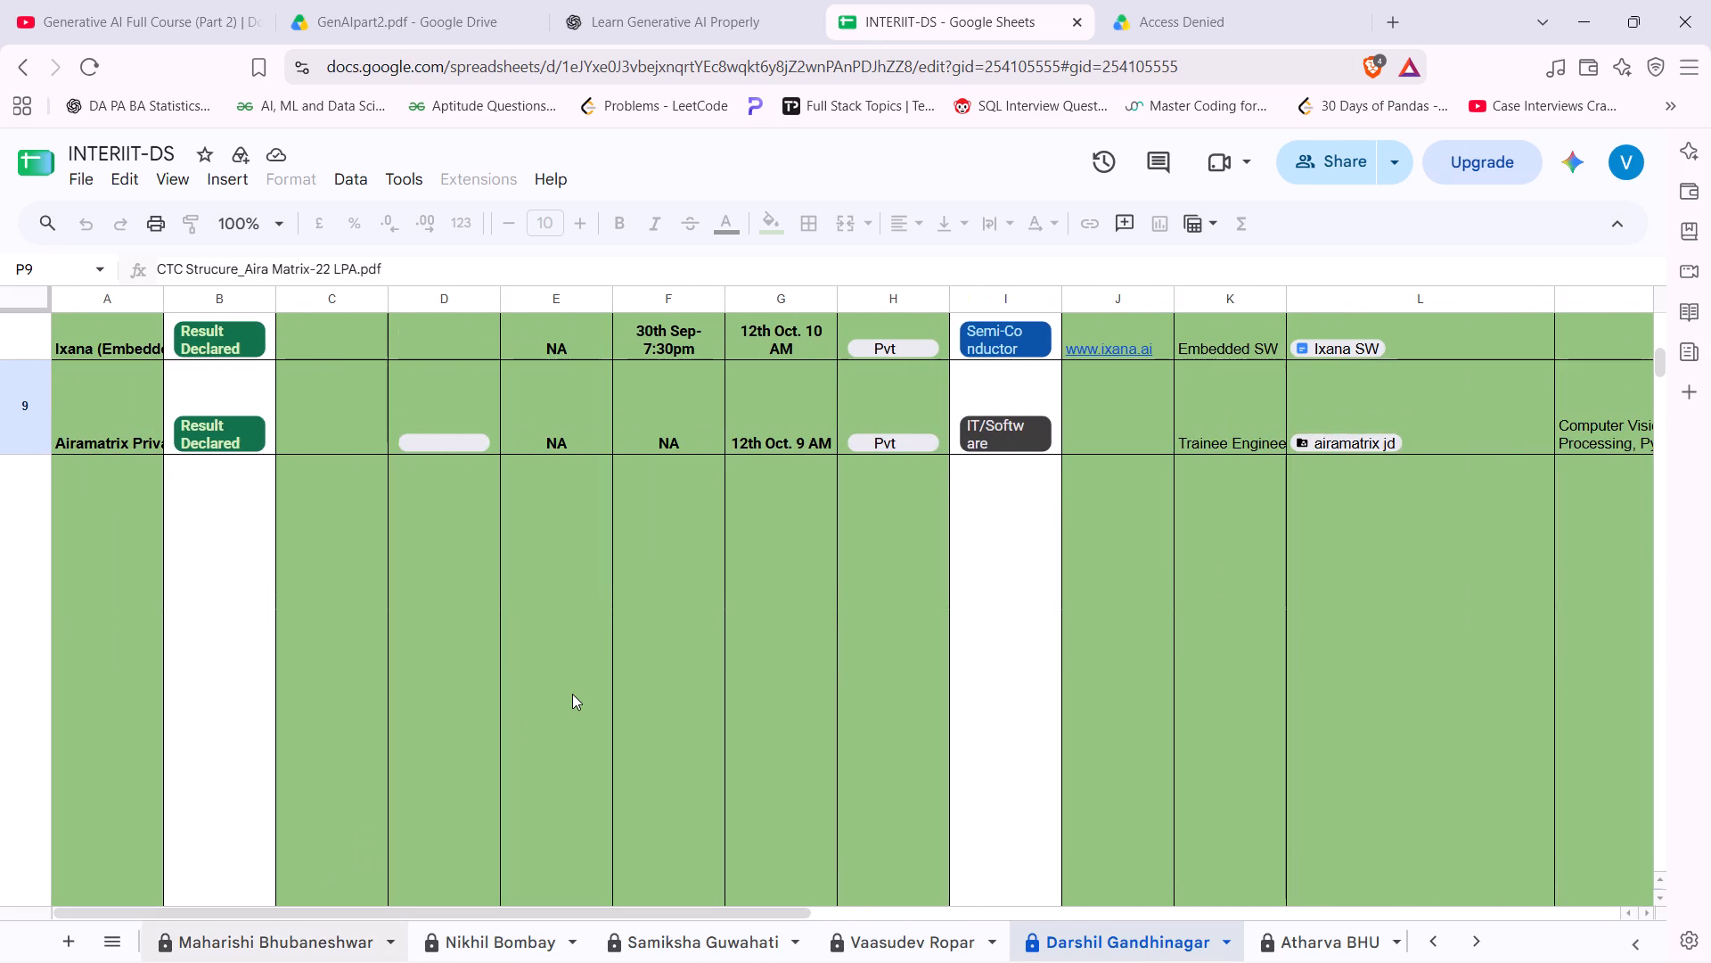
# Examine the Texas Instruments row's TI HW job description link, location and compensation details.
pyautogui.scroll(-9, 572, 694)
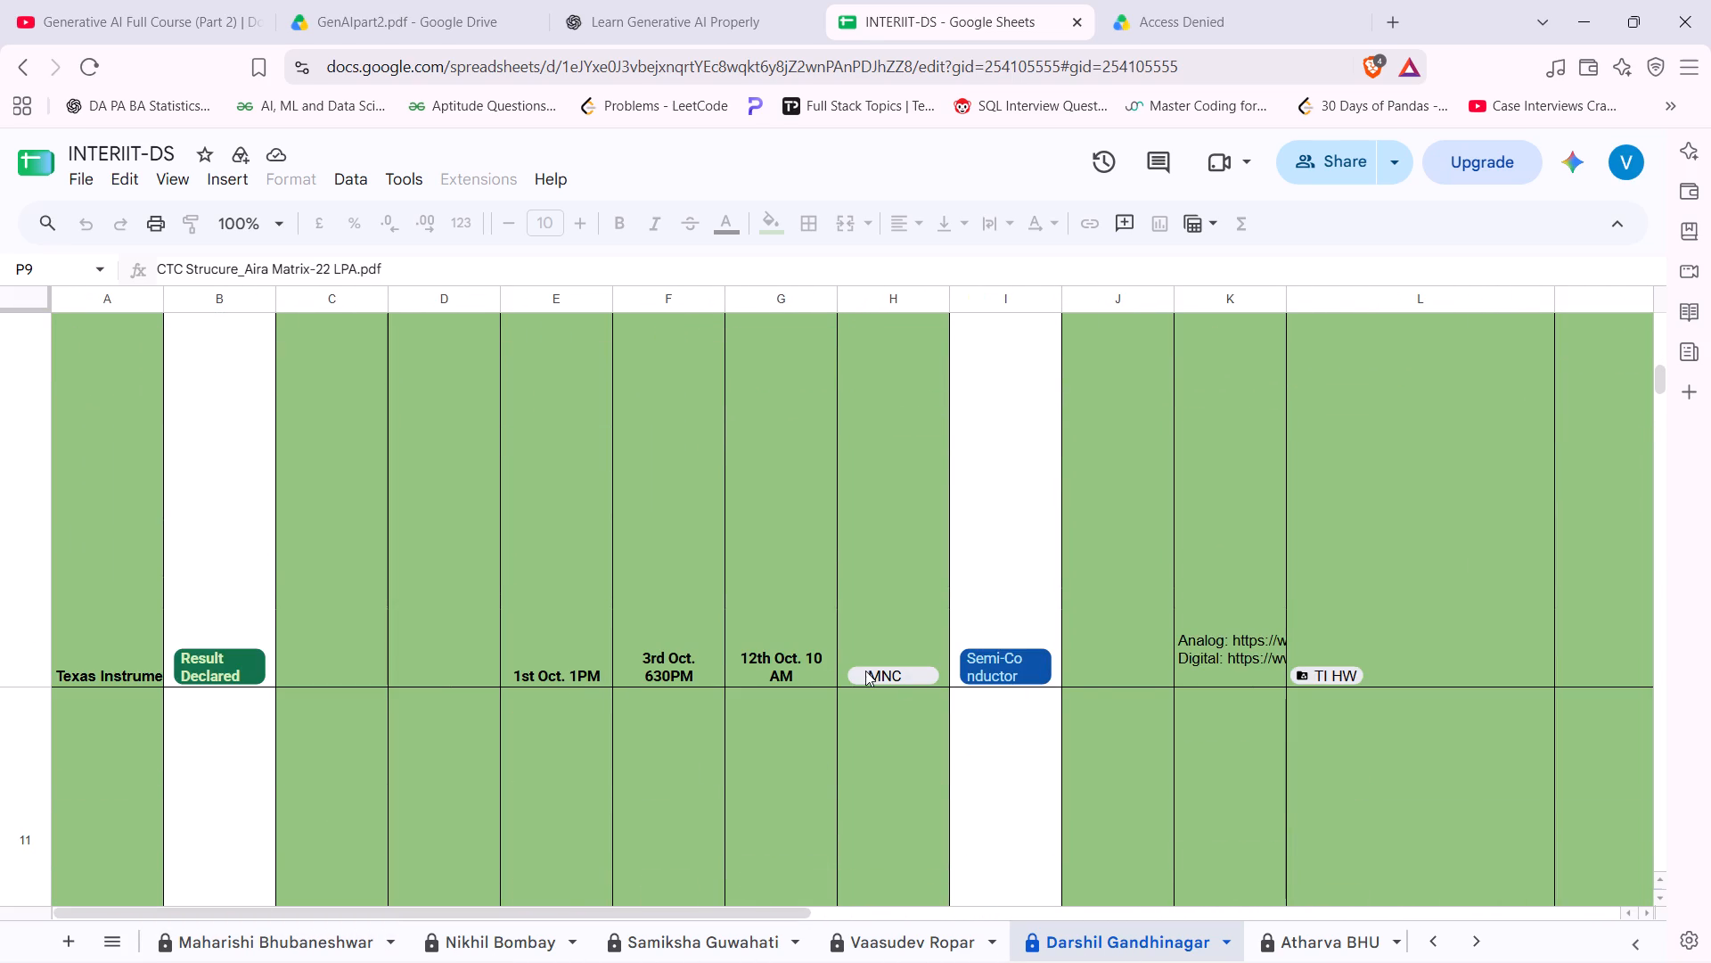
pyautogui.click(1341, 679)
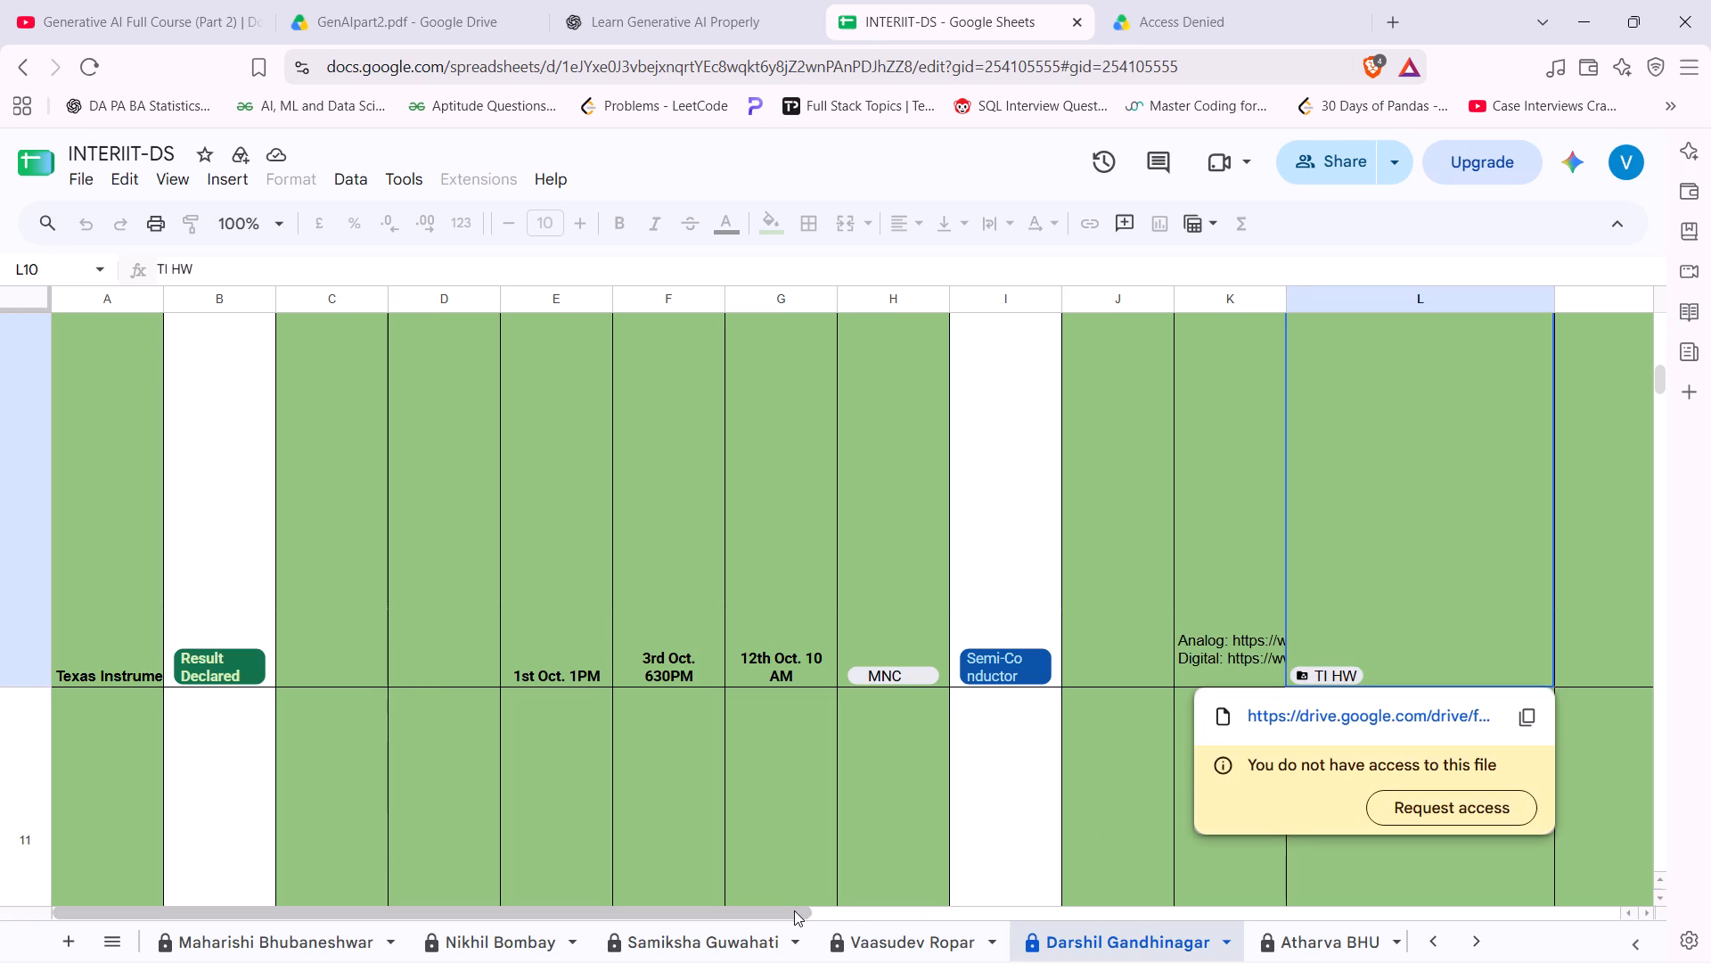
pyautogui.moveTo(785, 916); pyautogui.dragTo(1036, 901)
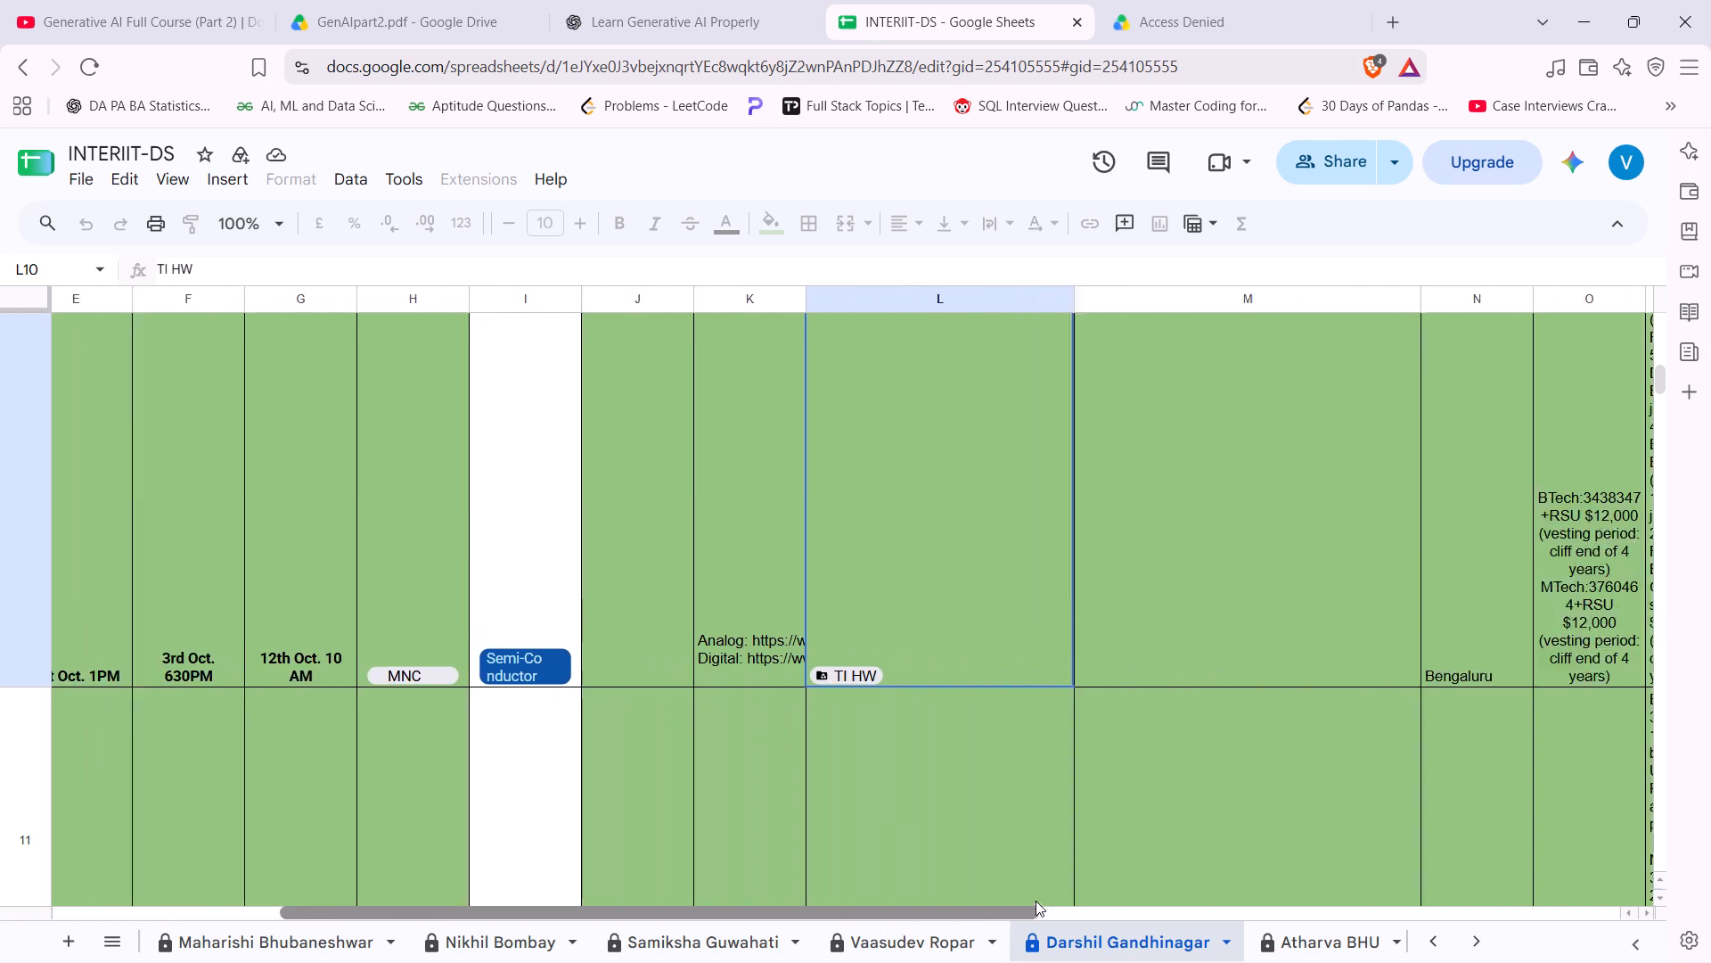
pyautogui.moveTo(1036, 901); pyautogui.dragTo(1289, 851)
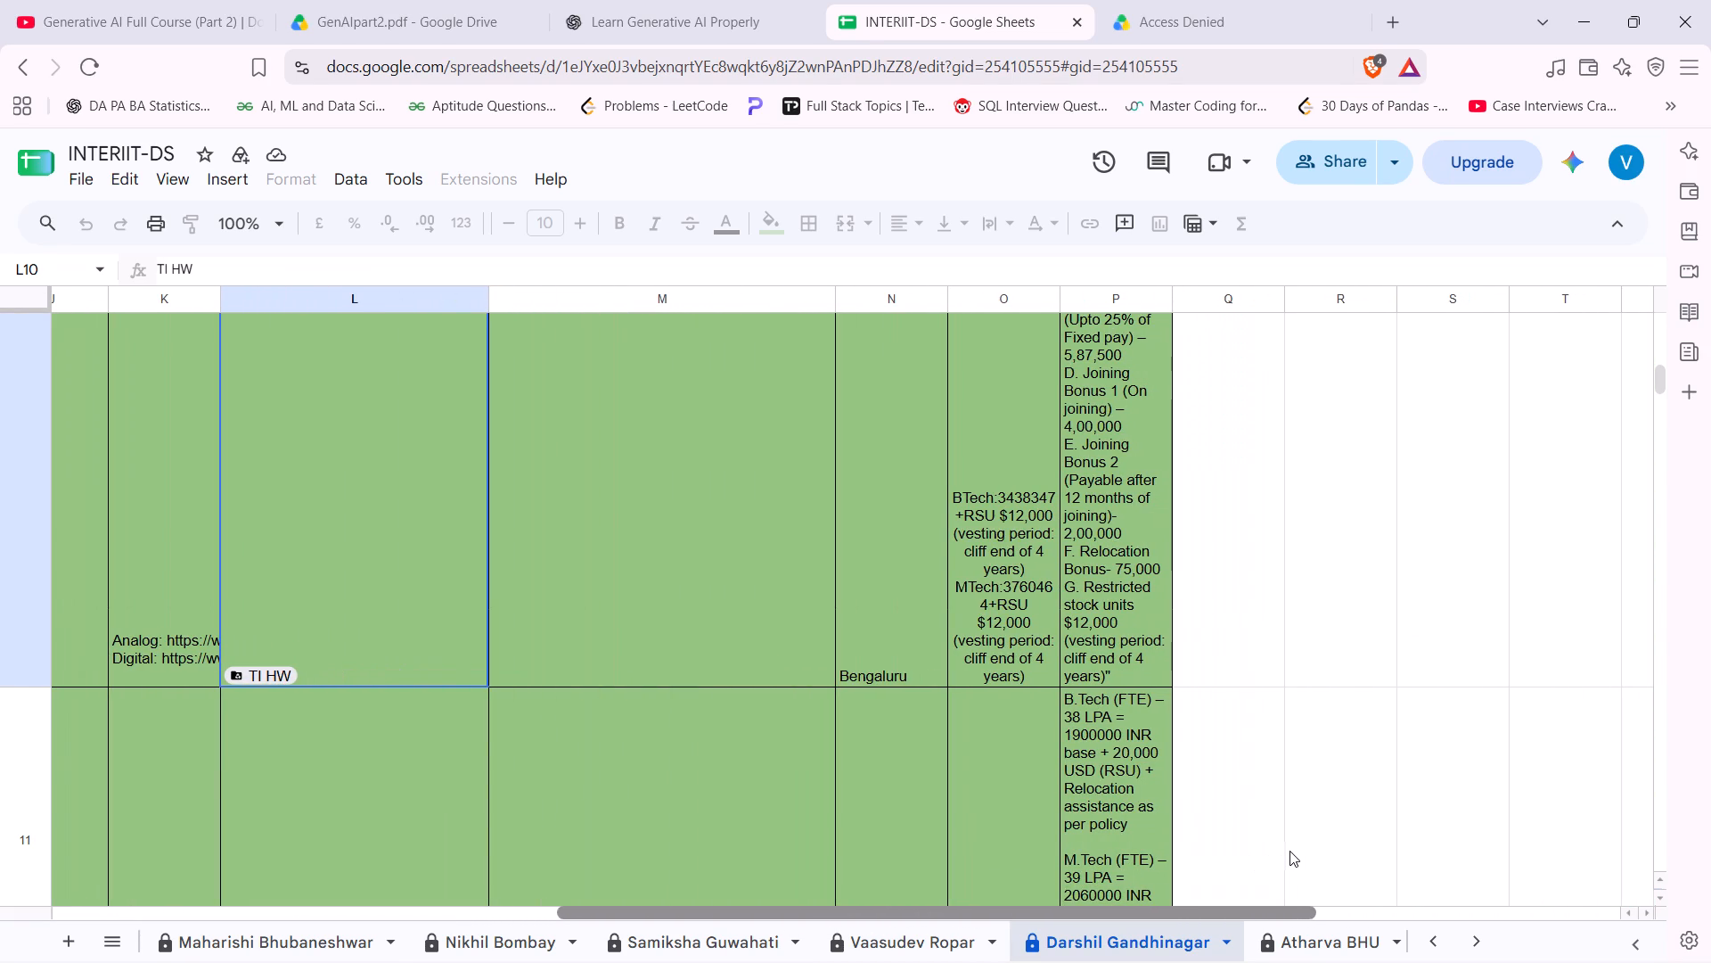
# Examine the ARM and Mathworks rows' test dates, job description files, locations and compensation on the Gandhinagar sheet.
pyautogui.moveTo(1289, 851); pyautogui.dragTo(959, 892)
pyautogui.scroll(-3, 929, 735)
pyautogui.moveTo(620, 911); pyautogui.dragTo(412, 909)
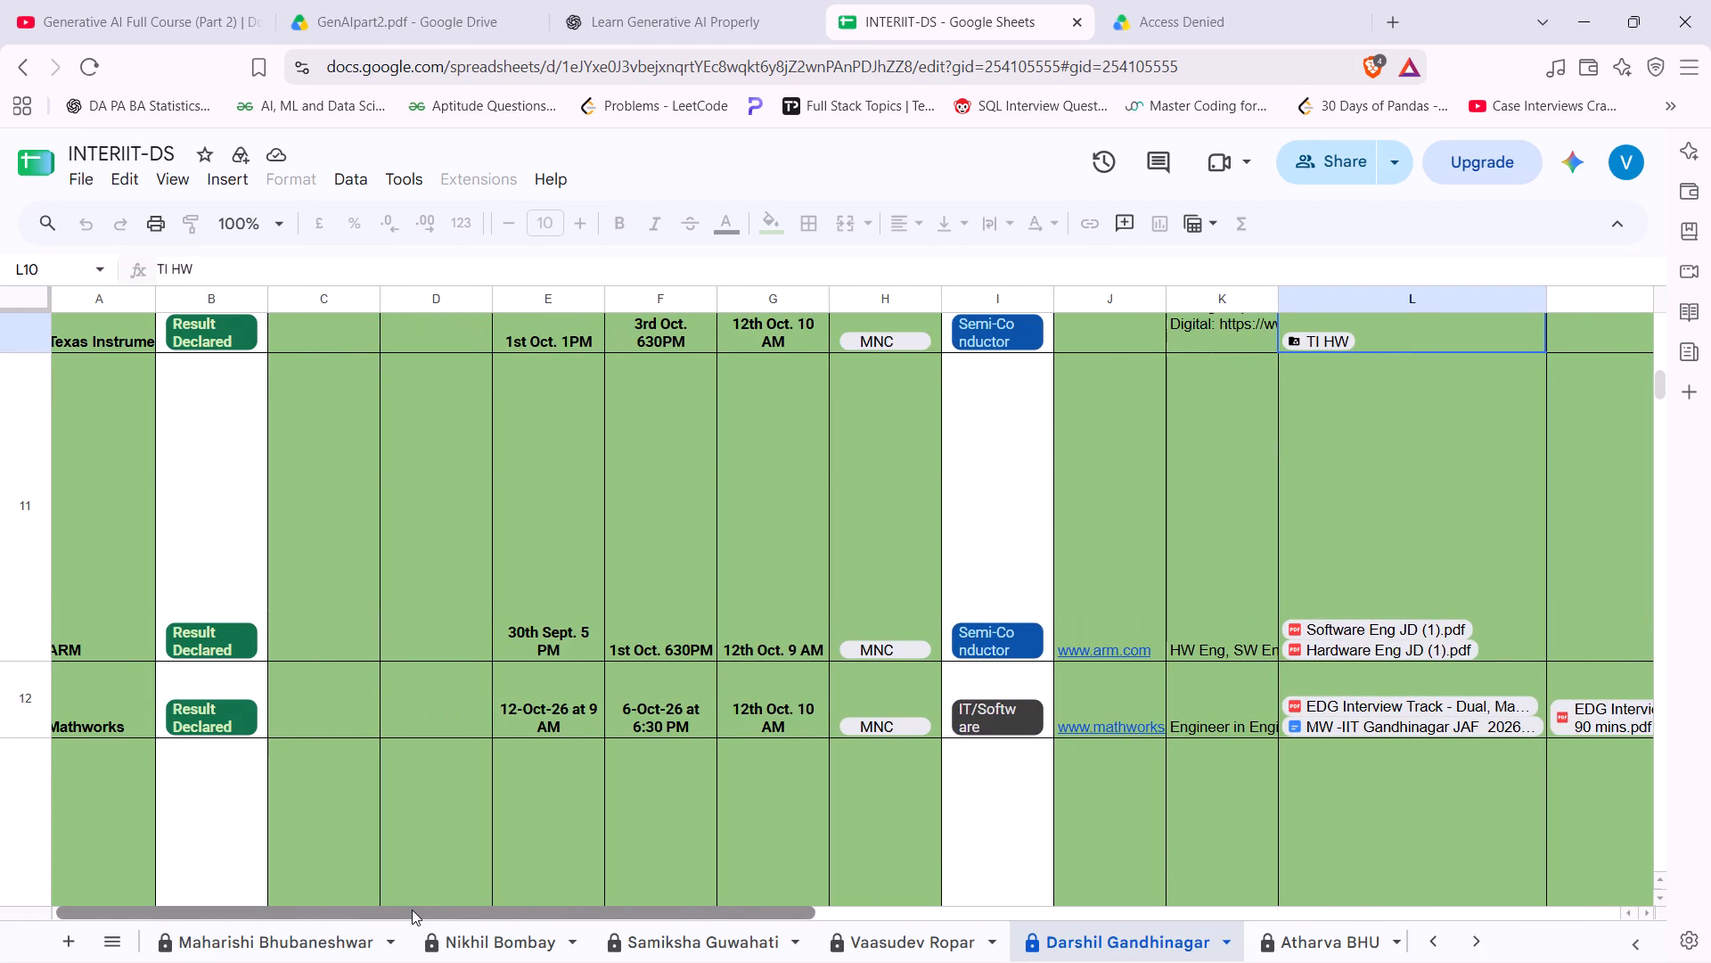
pyautogui.moveTo(412, 909); pyautogui.dragTo(685, 918)
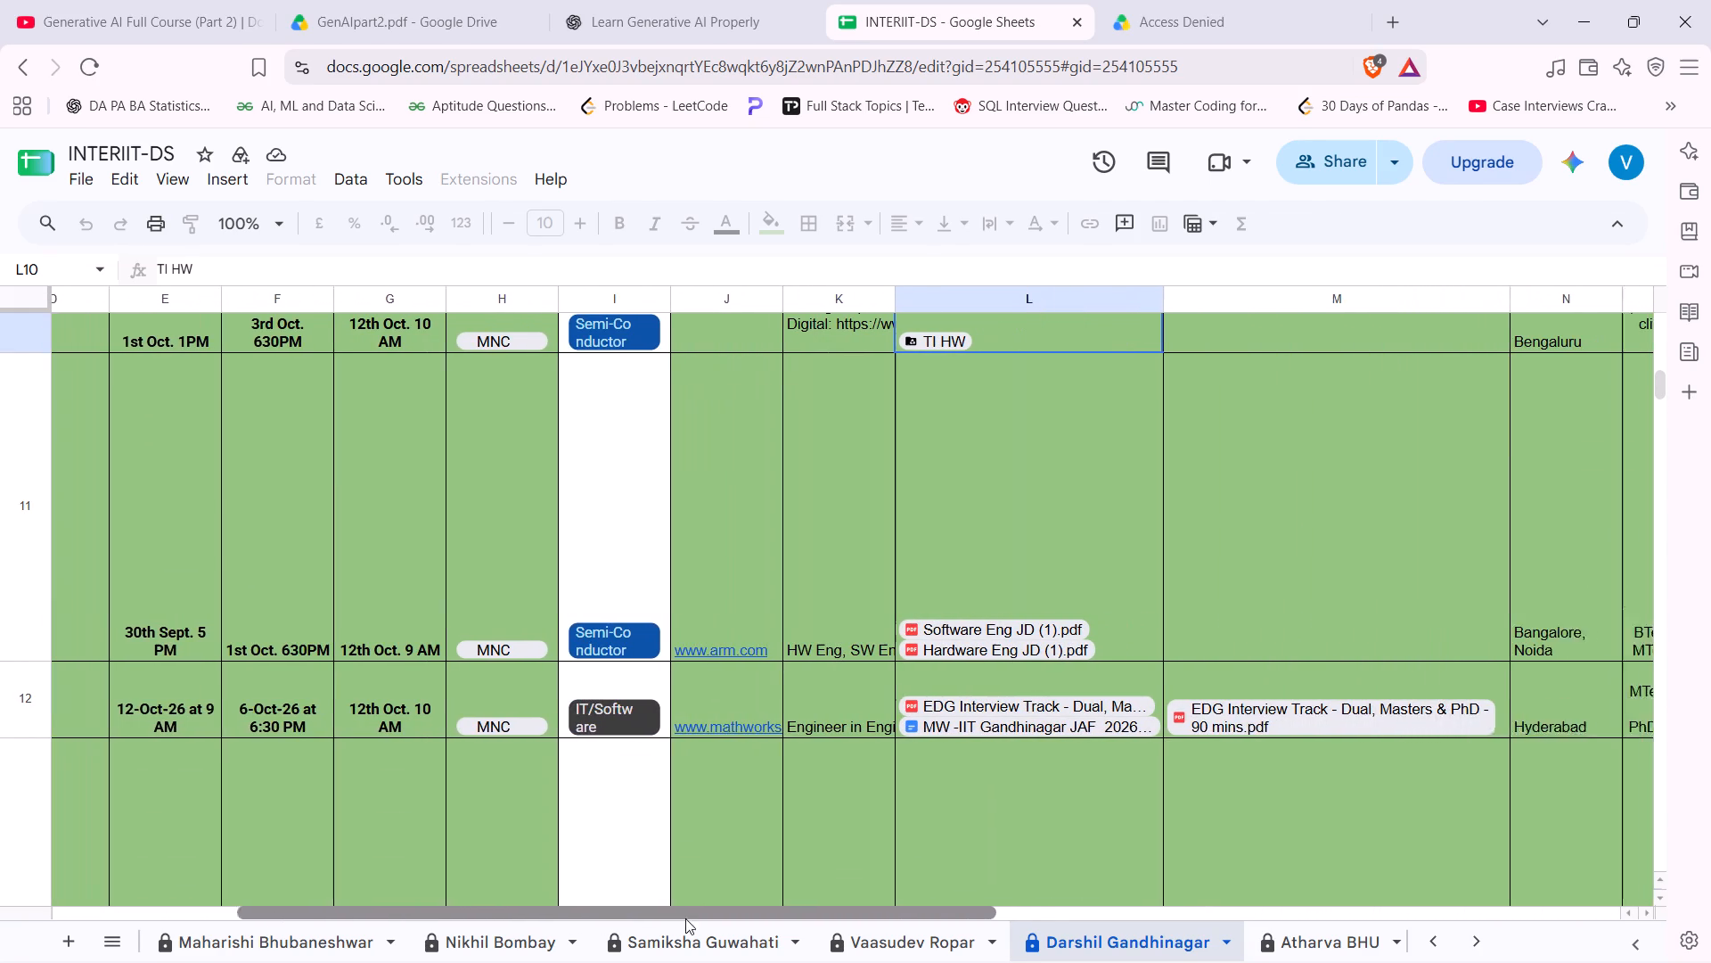
pyautogui.moveTo(685, 918); pyautogui.dragTo(702, 955)
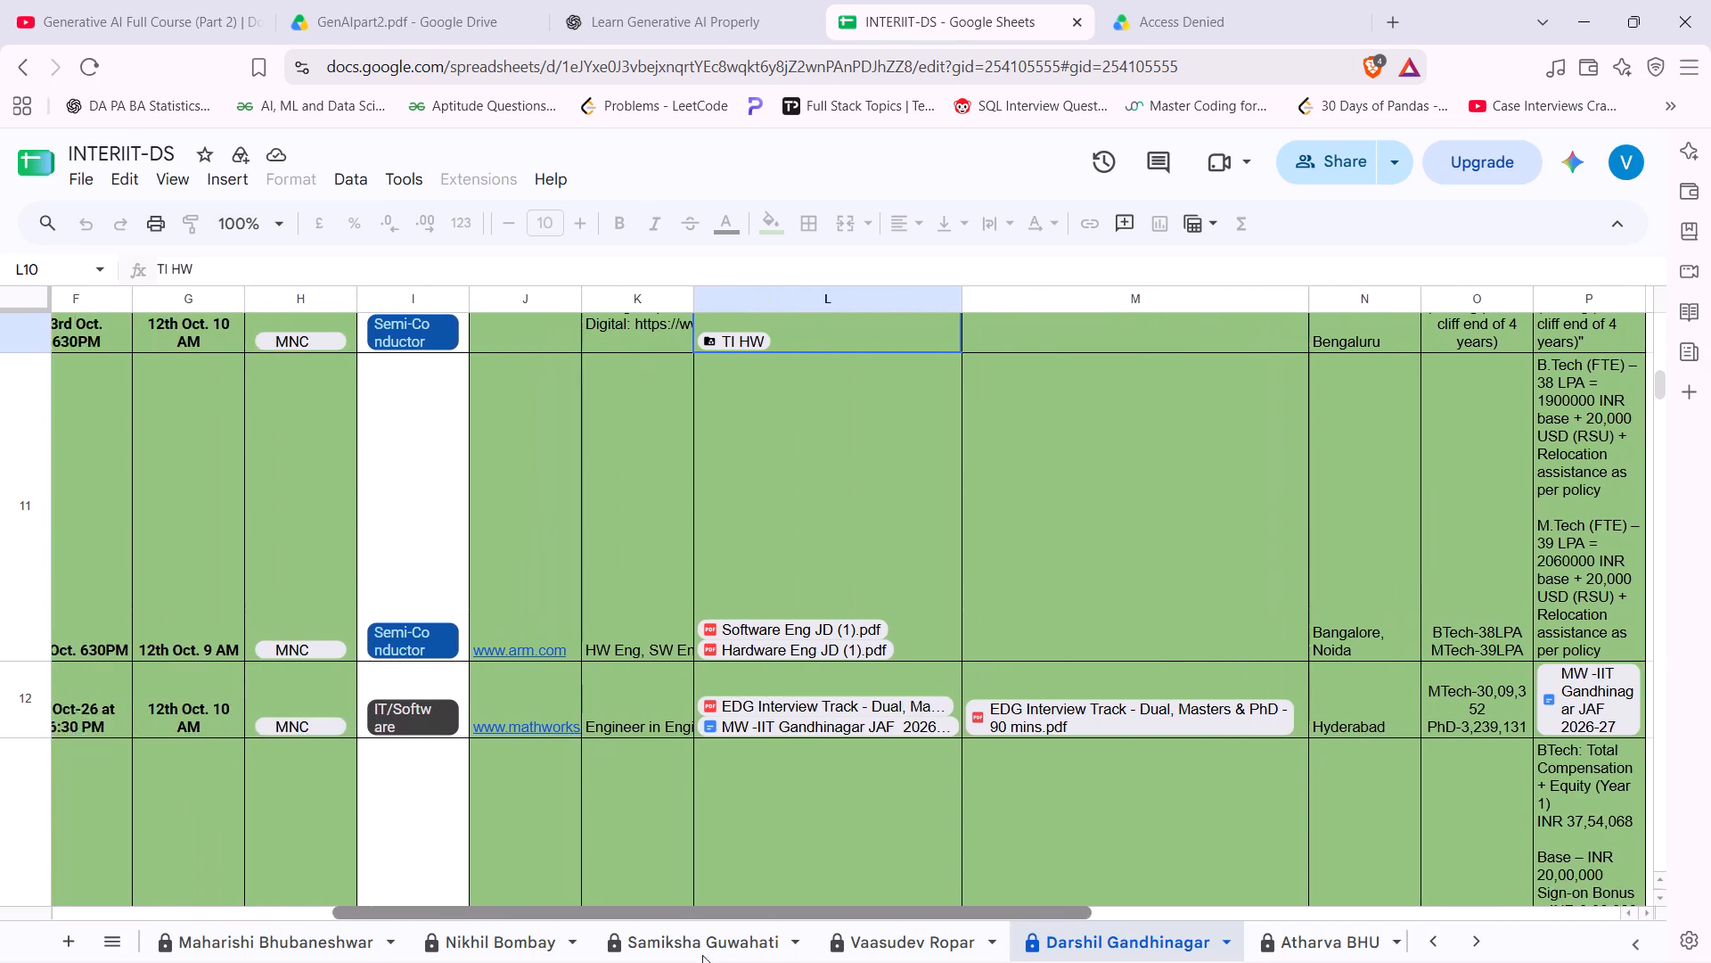
pyautogui.moveTo(702, 955); pyautogui.dragTo(435, 959)
# Read the statuses, dates, sectors and profiles in the Gandhinagar rows from NVIDIA through Suzuki Motor and ZS (DAA) to Atlas Copco.
pyautogui.scroll(-5, 602, 730)
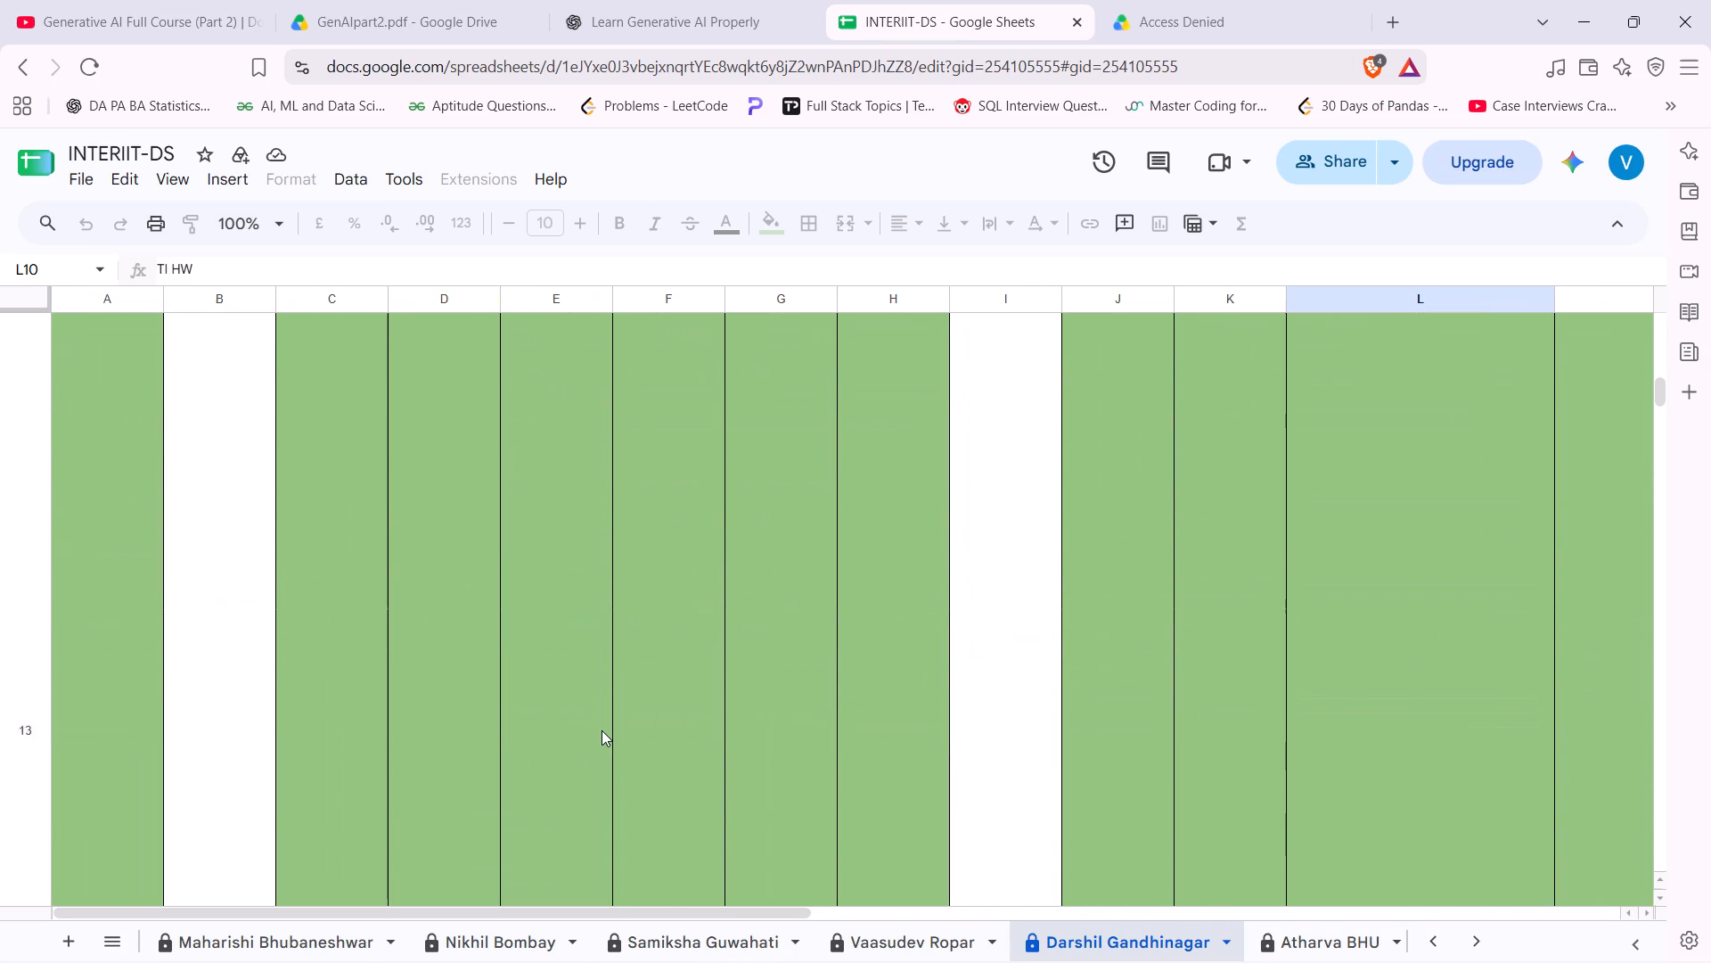
pyautogui.scroll(-4, 602, 730)
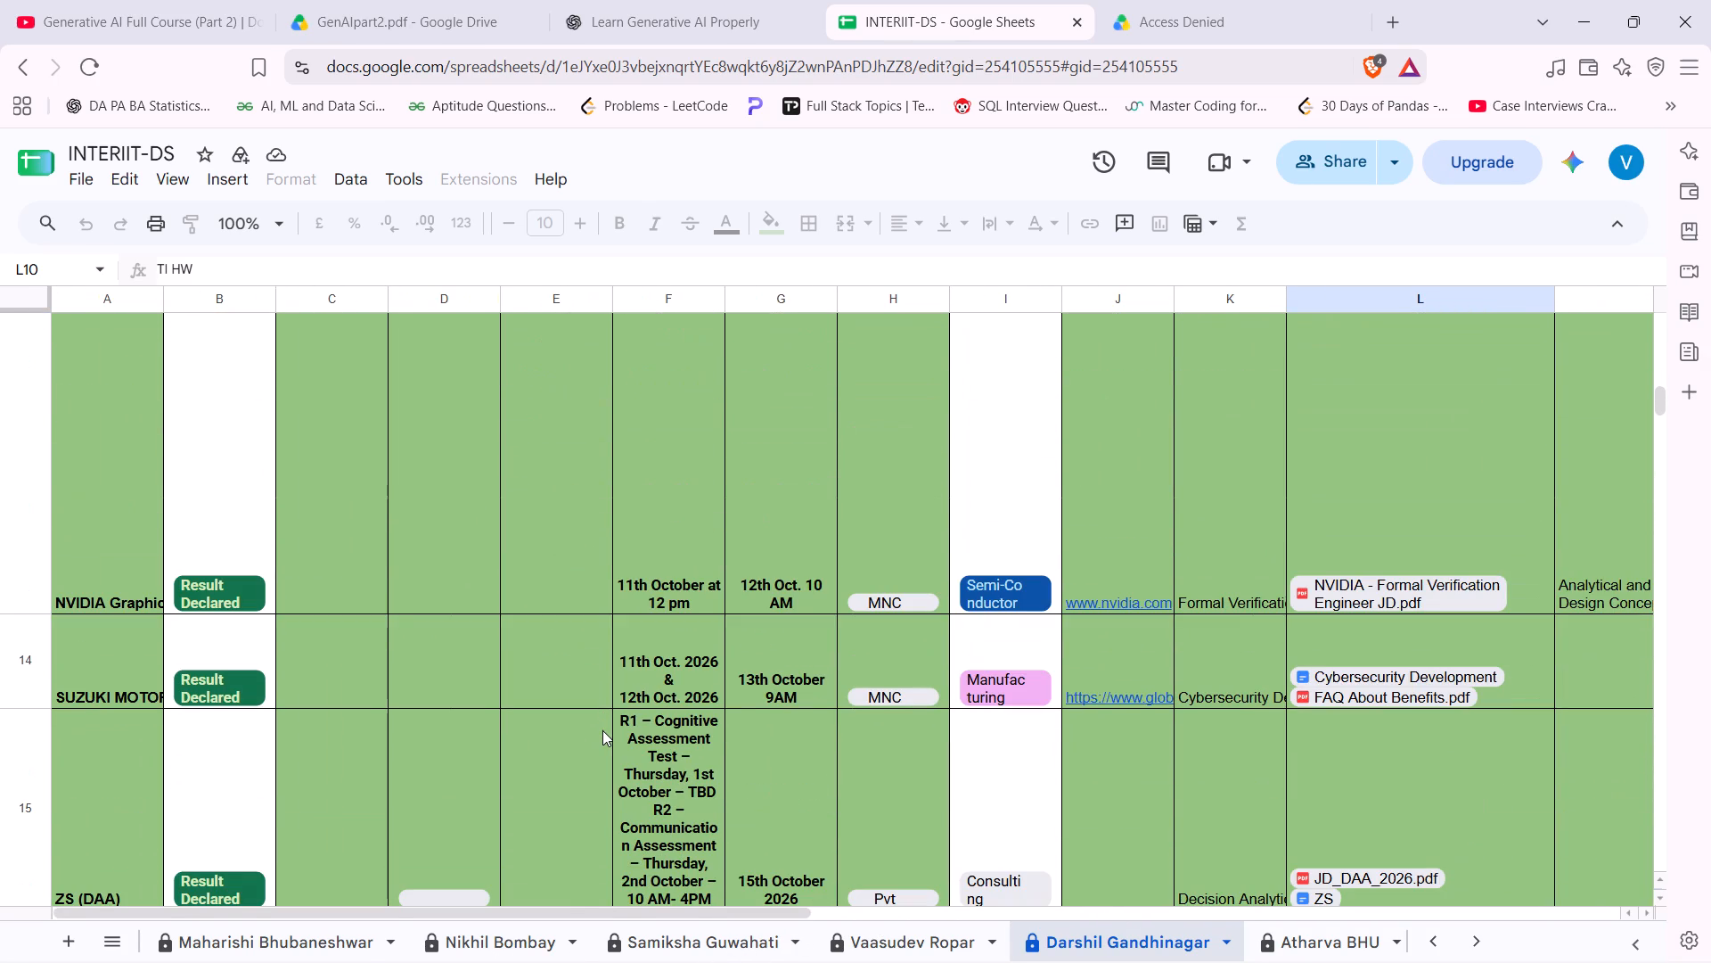
pyautogui.scroll(-1, 602, 730)
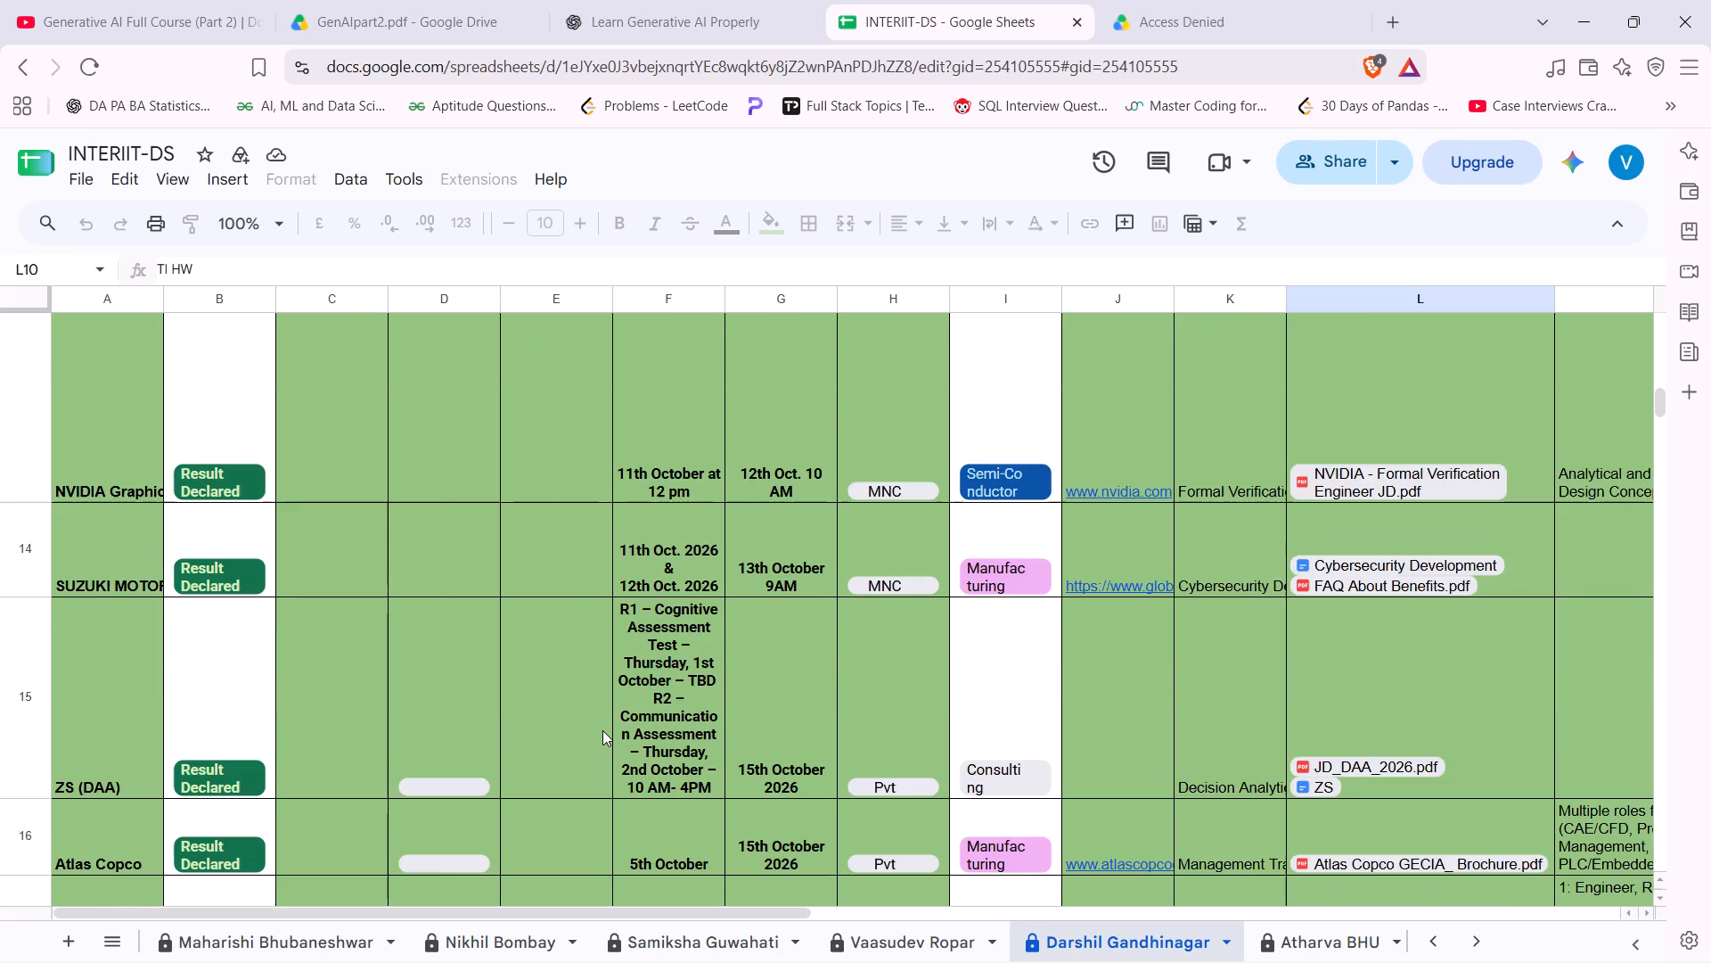
pyautogui.scroll(-1, 602, 730)
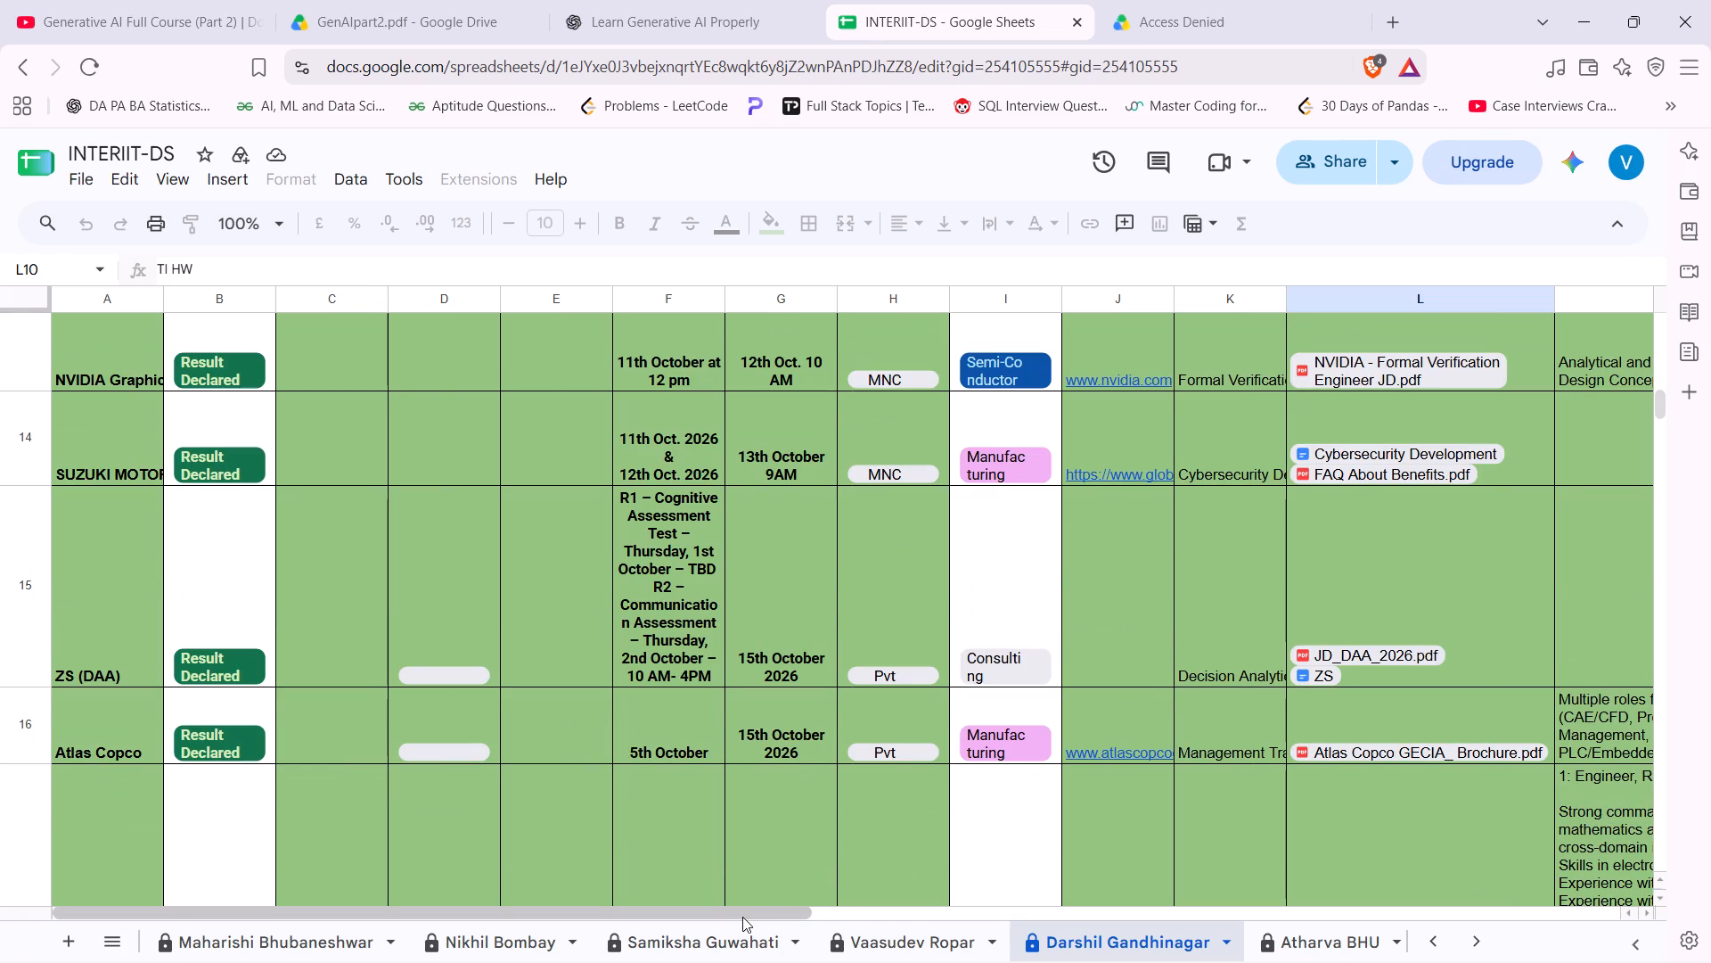
# Check the ZS (DAA) row's ZS and JD_DAA_2026.pdf links in cell L15, along with its location and compensation details.
pyautogui.moveTo(742, 917); pyautogui.dragTo(749, 915)
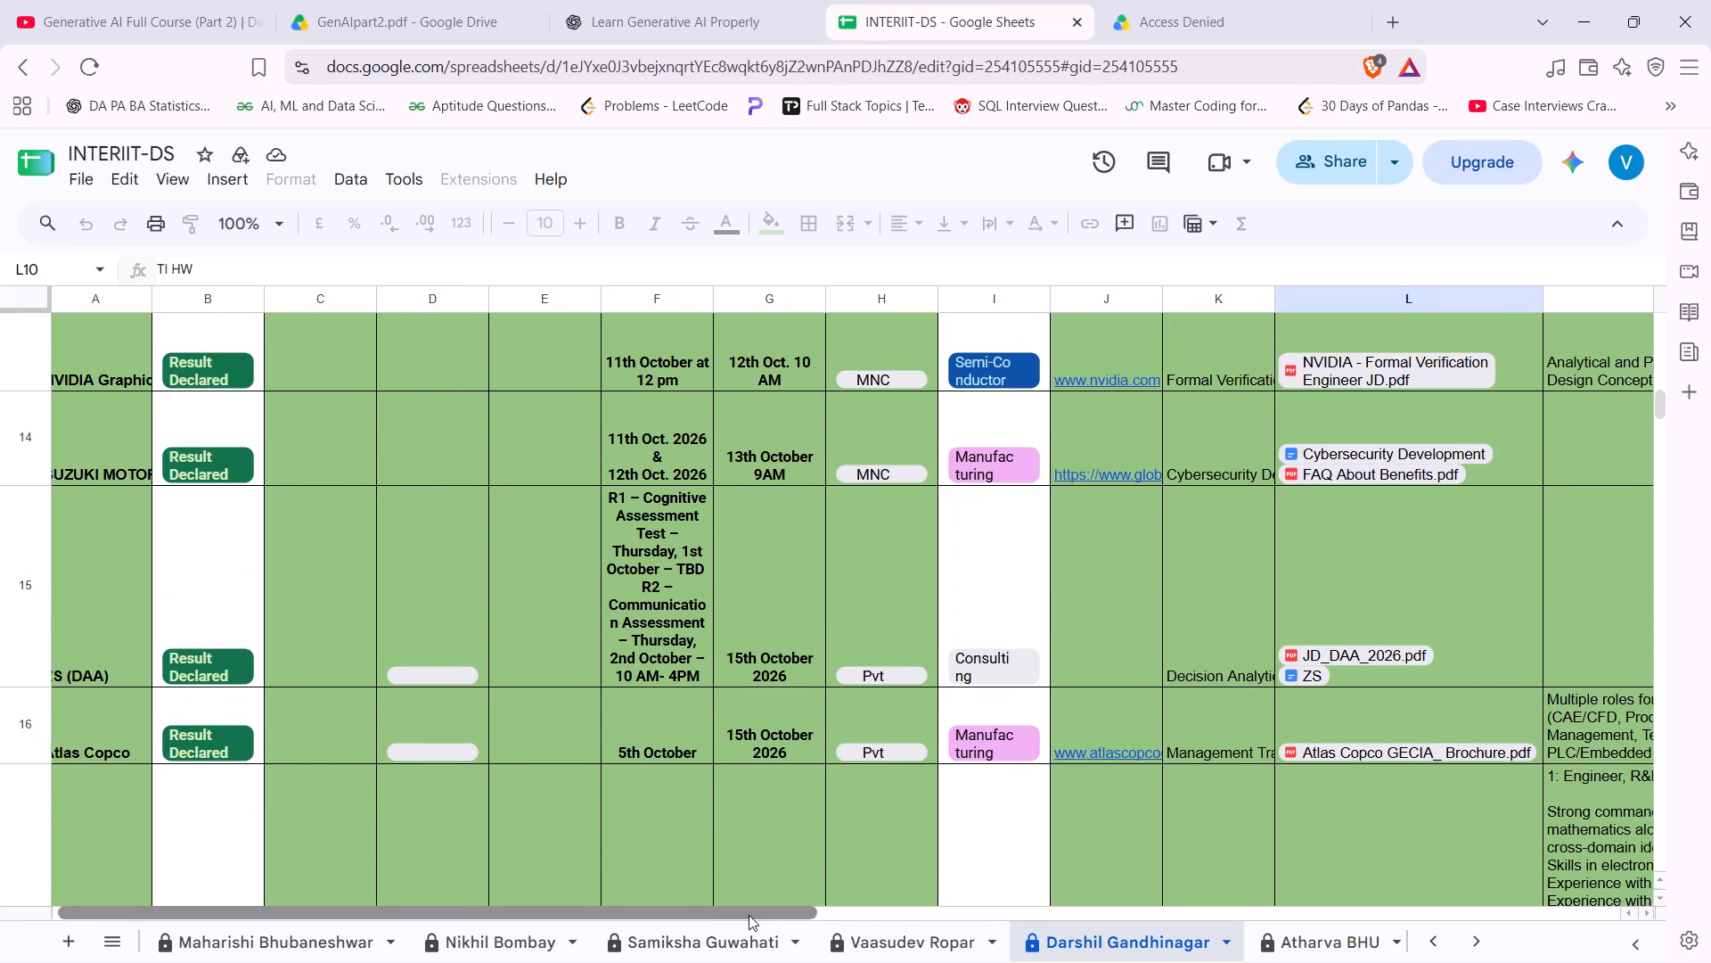
pyautogui.moveTo(749, 915); pyautogui.dragTo(795, 910)
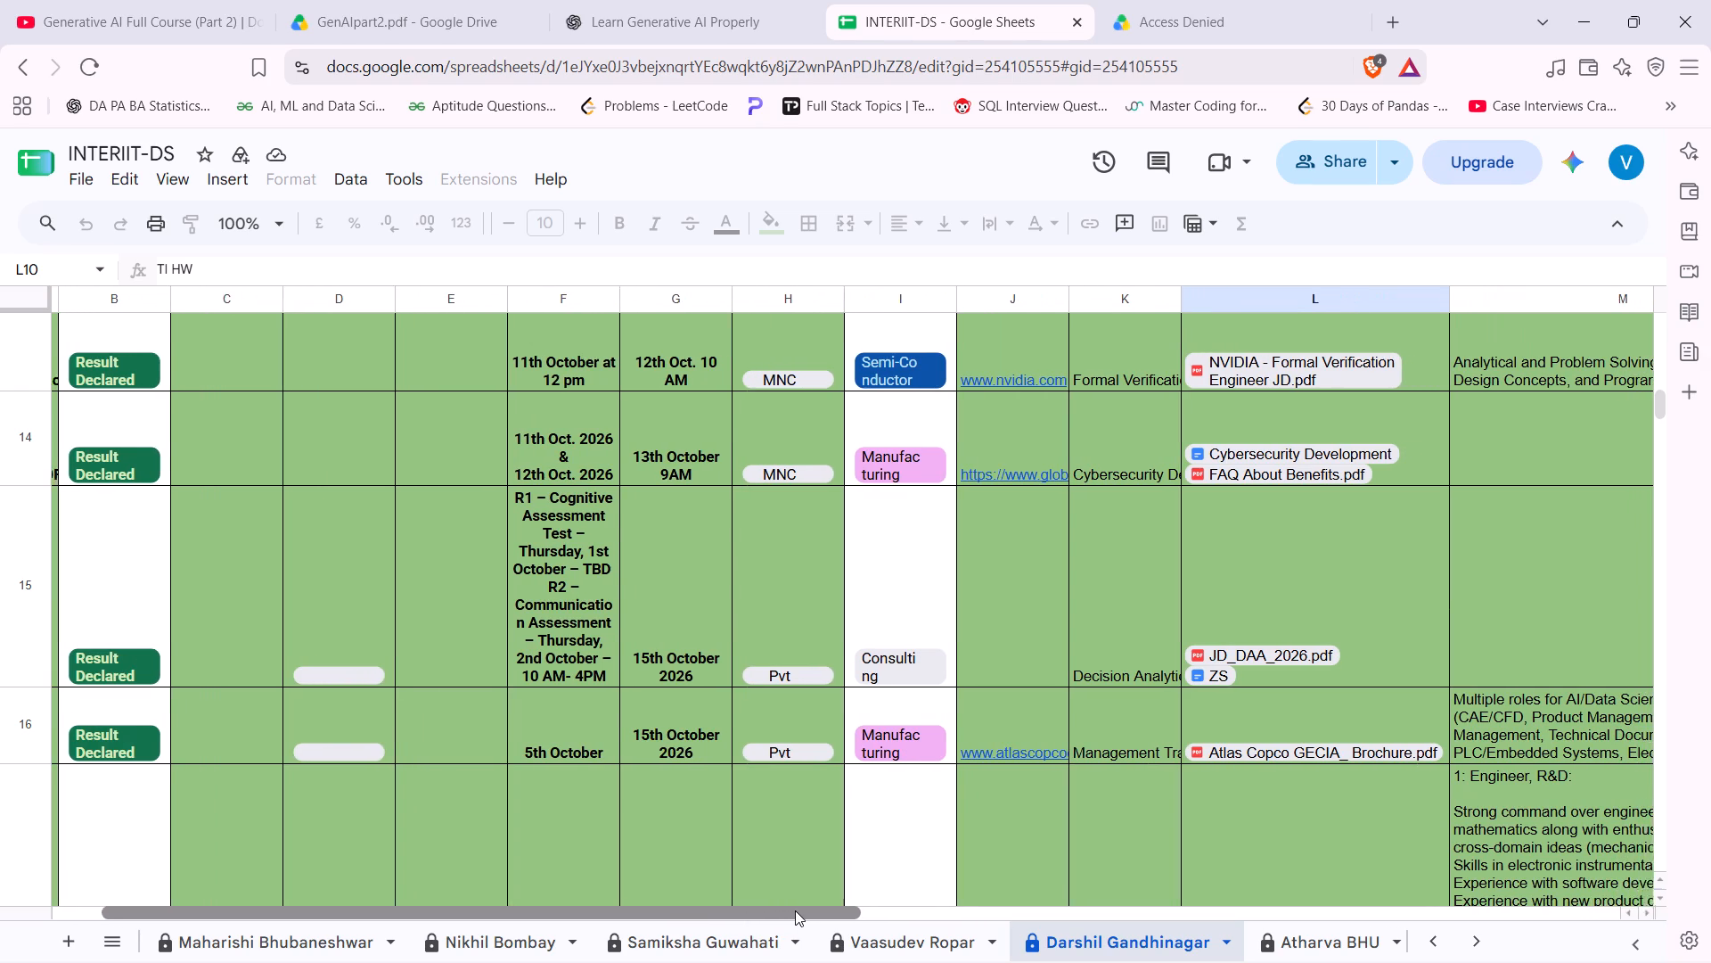
pyautogui.moveTo(795, 910); pyautogui.dragTo(990, 875)
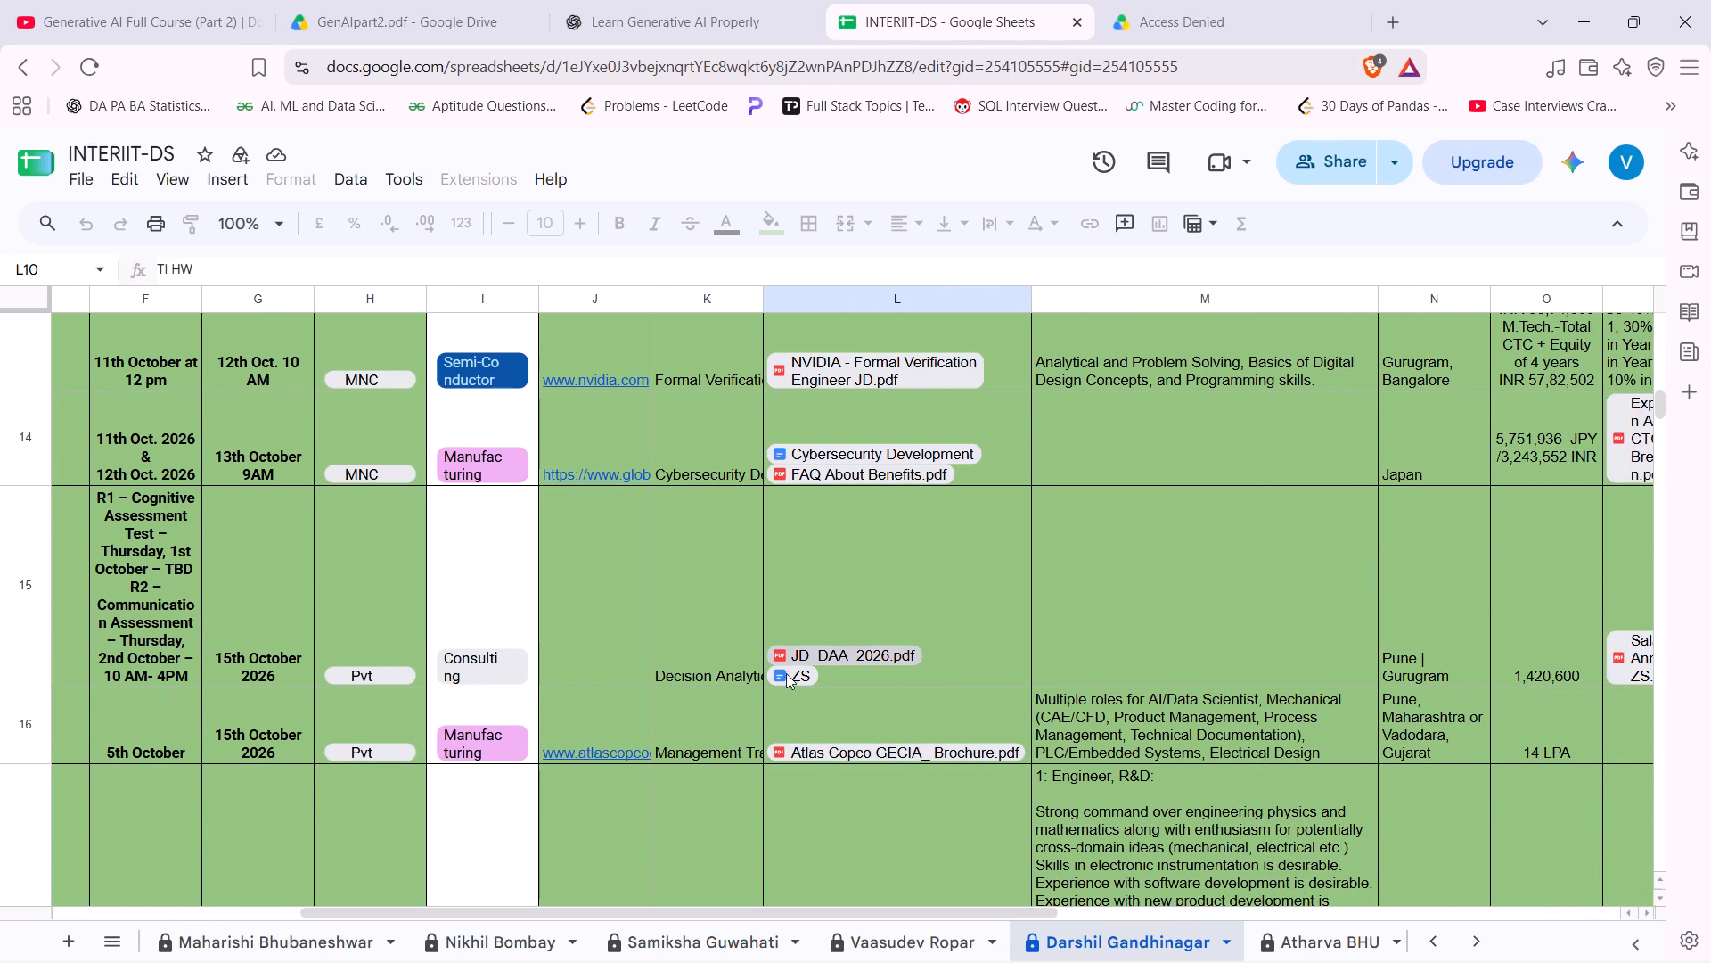
pyautogui.click(800, 679)
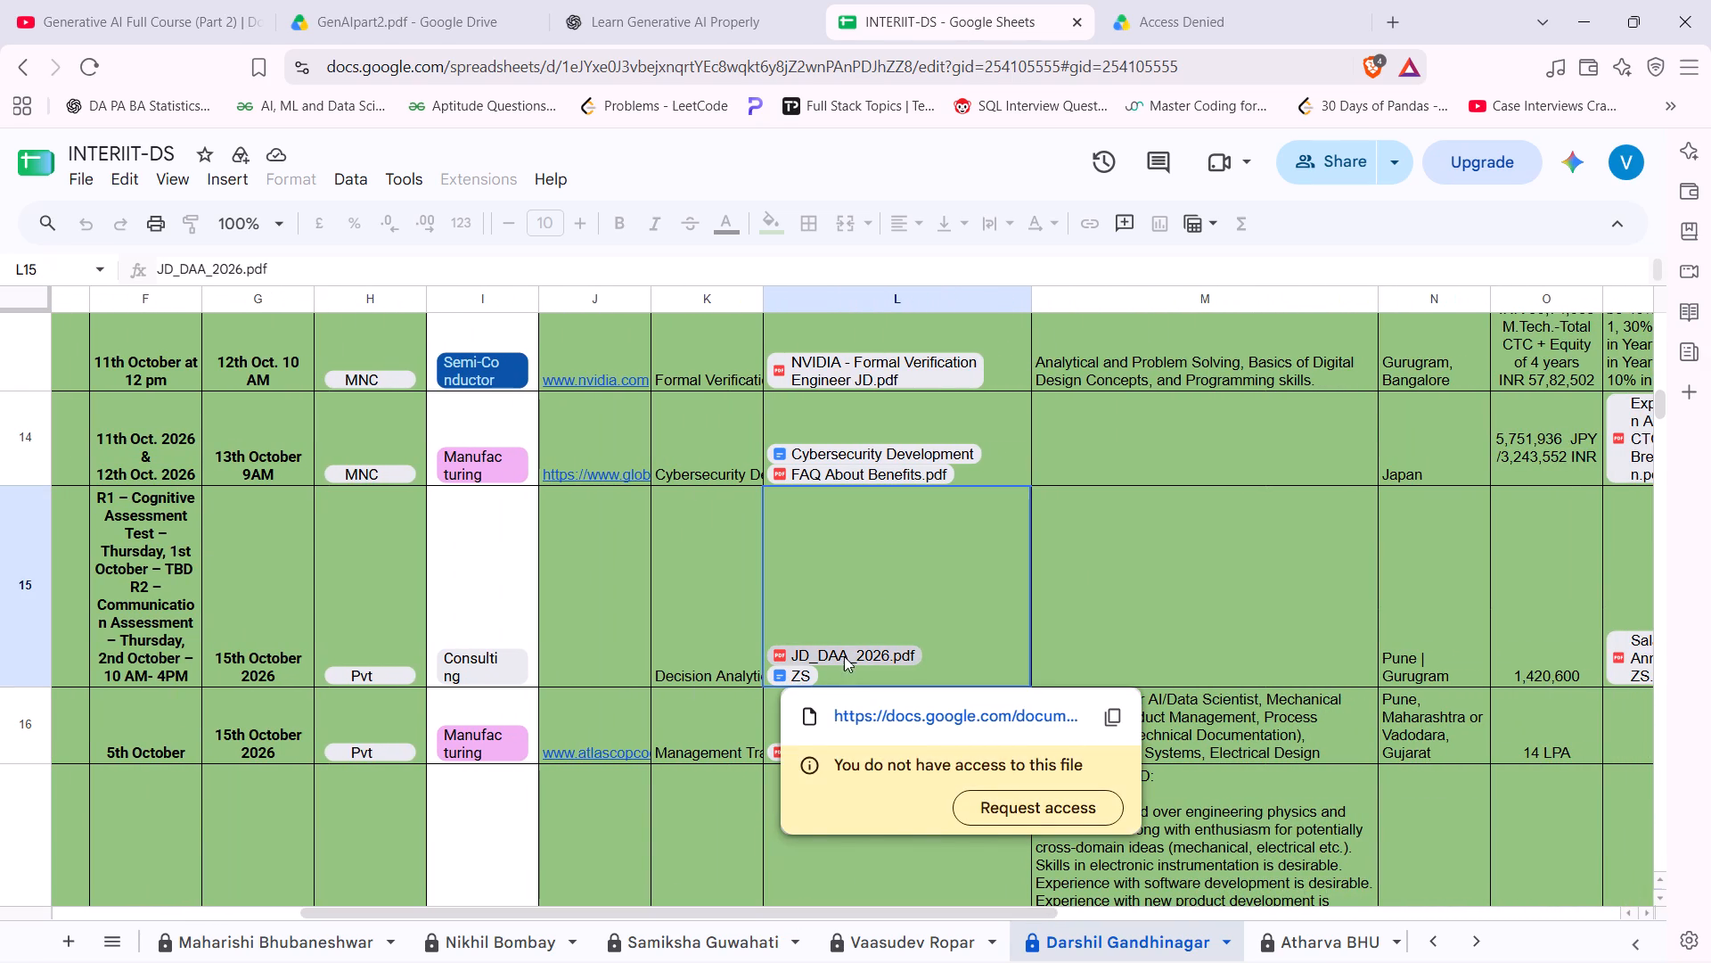
pyautogui.click(847, 653)
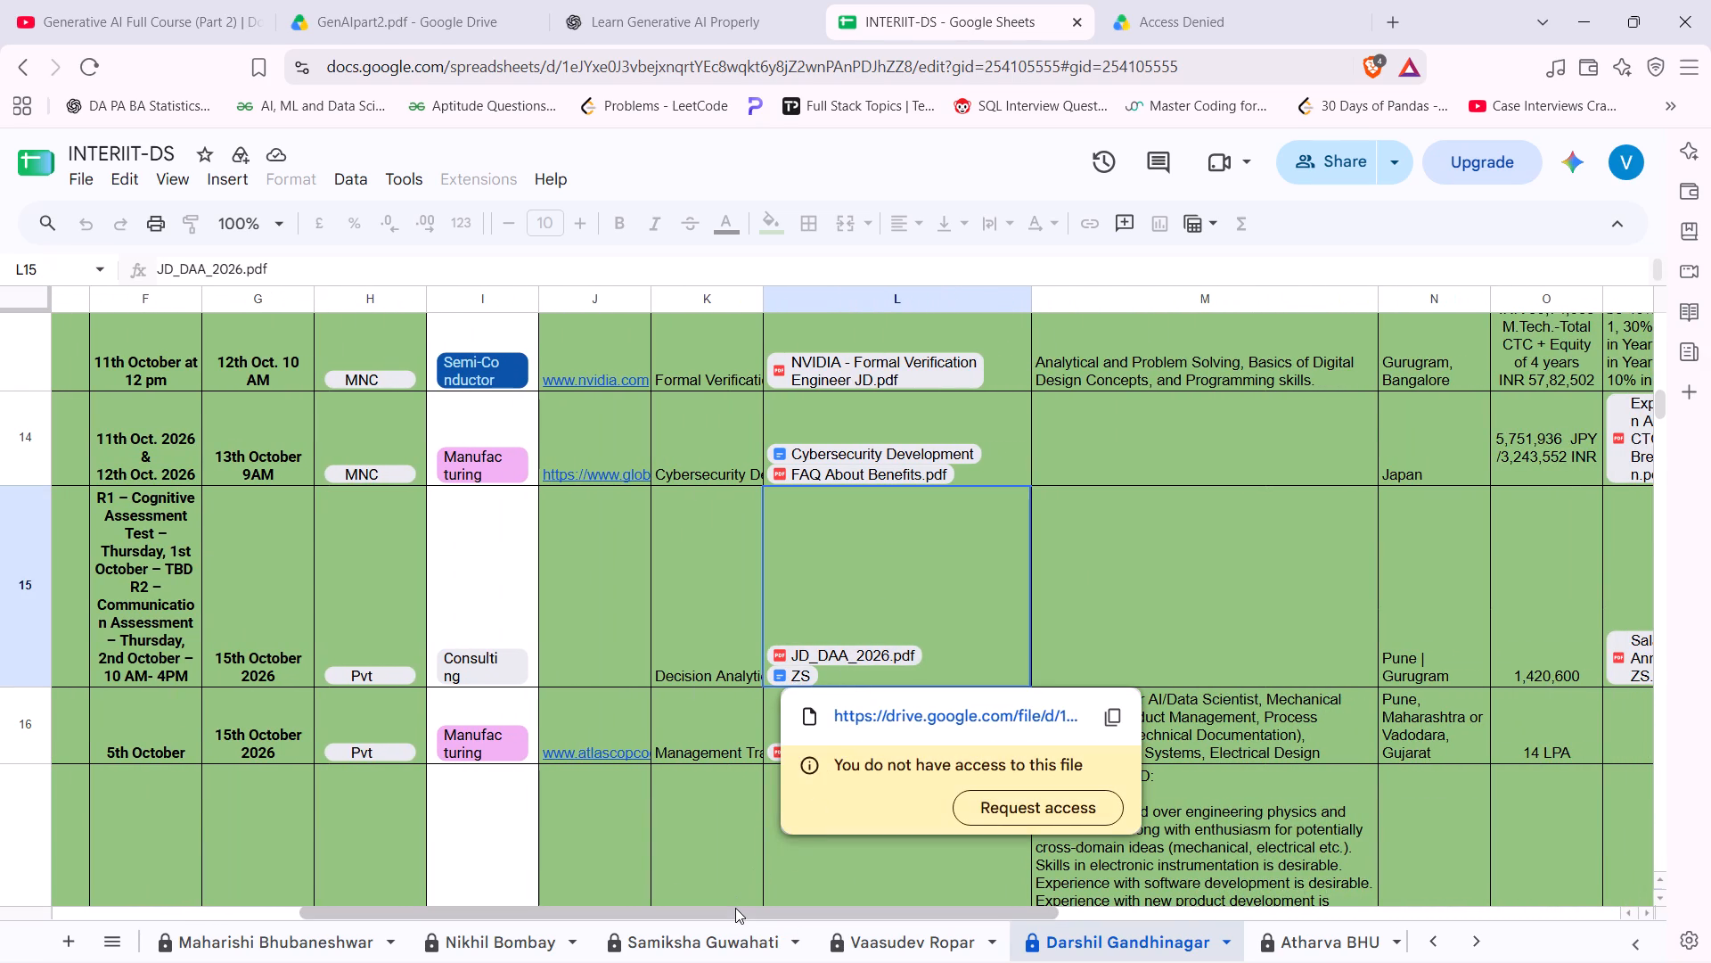
pyautogui.moveTo(735, 908); pyautogui.dragTo(899, 889)
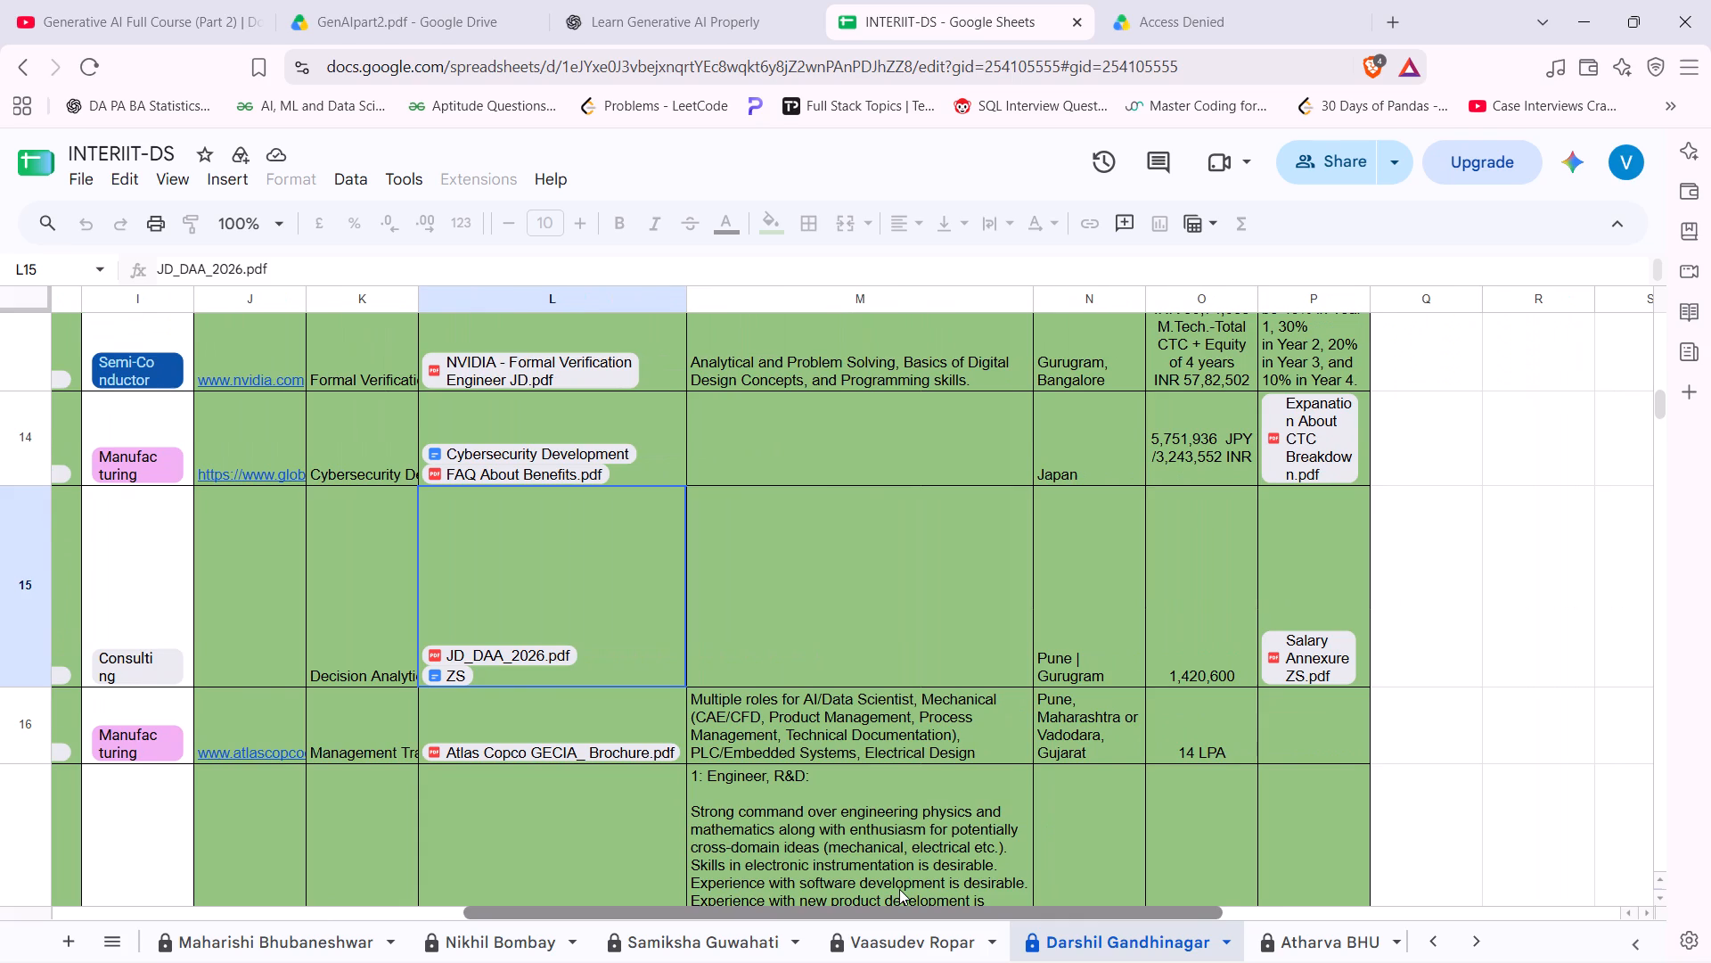
pyautogui.moveTo(899, 889); pyautogui.dragTo(455, 917)
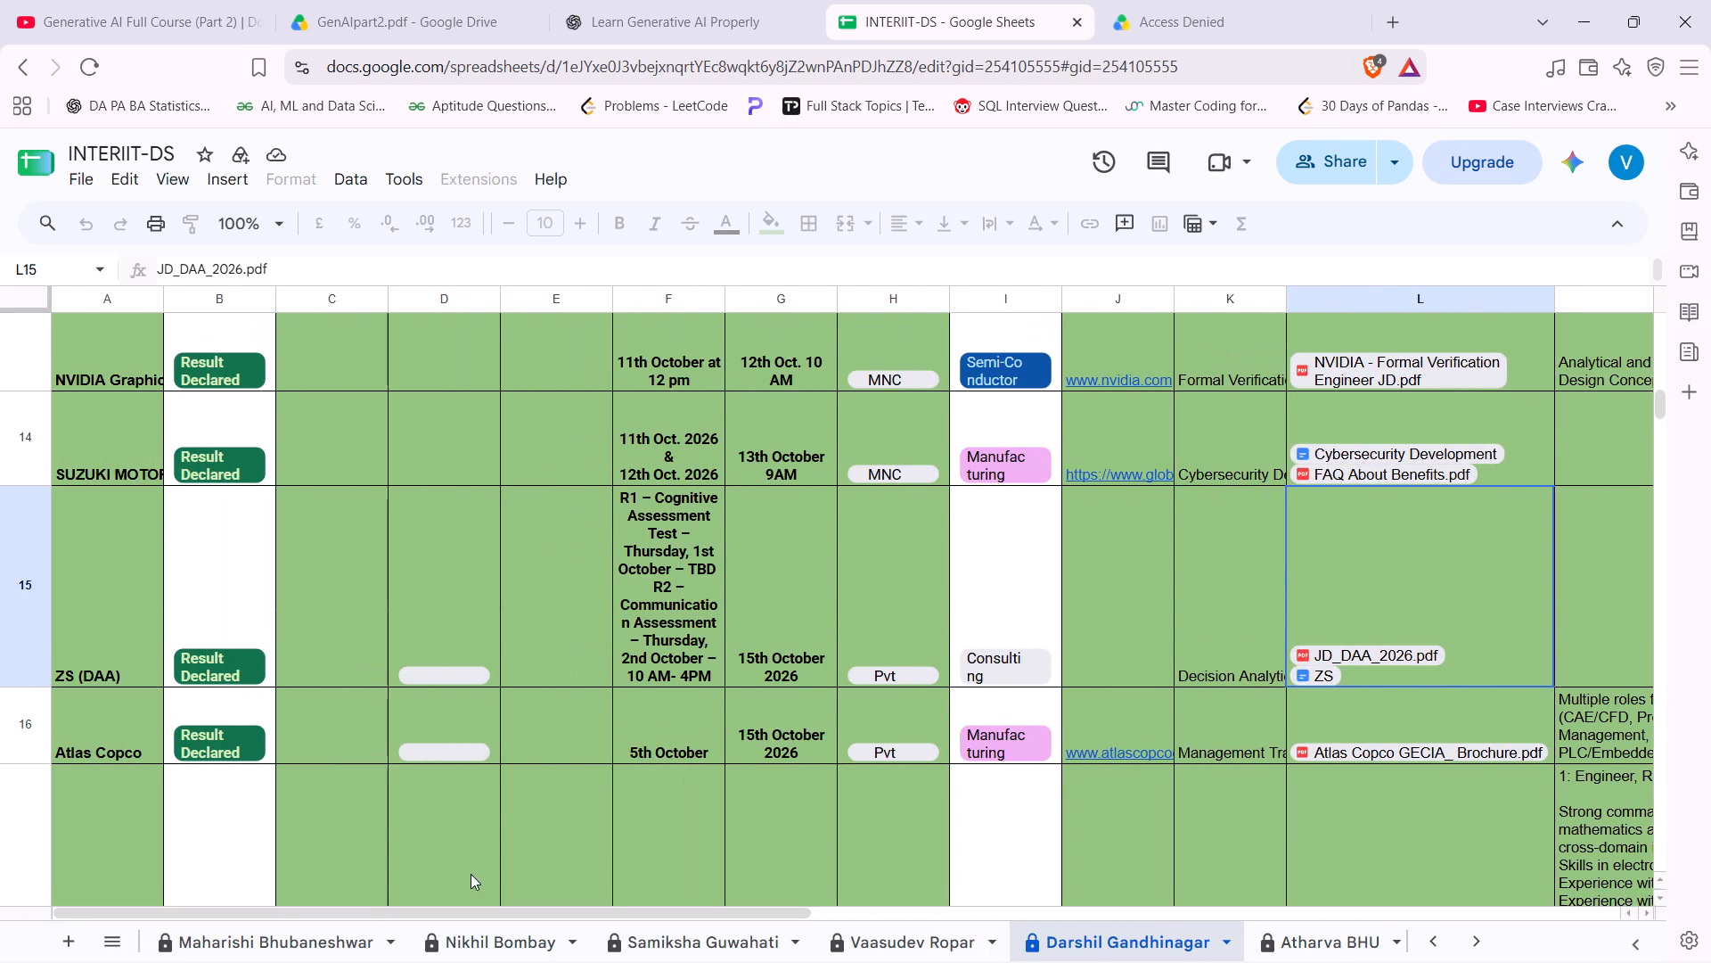